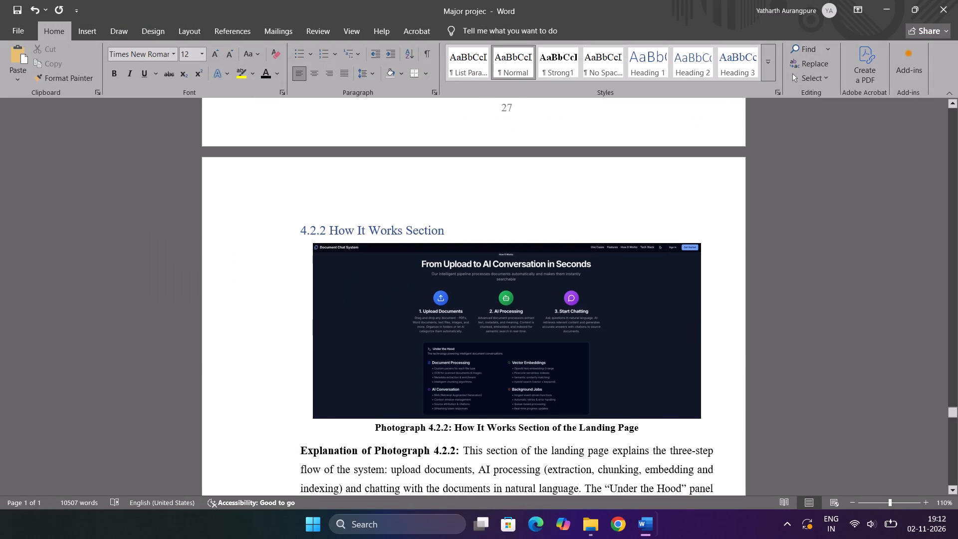
scroll(605, 182, up, 3)
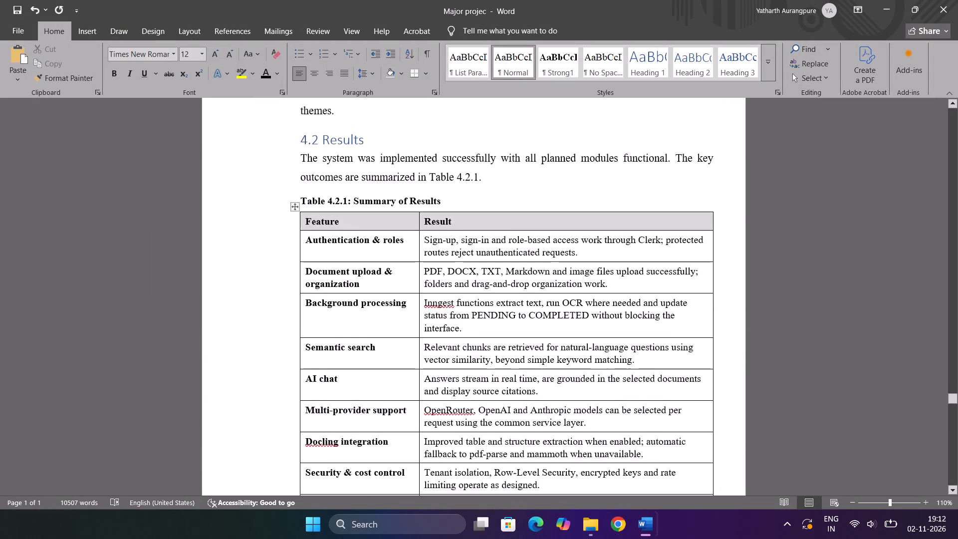
scroll(605, 182, up, 2)
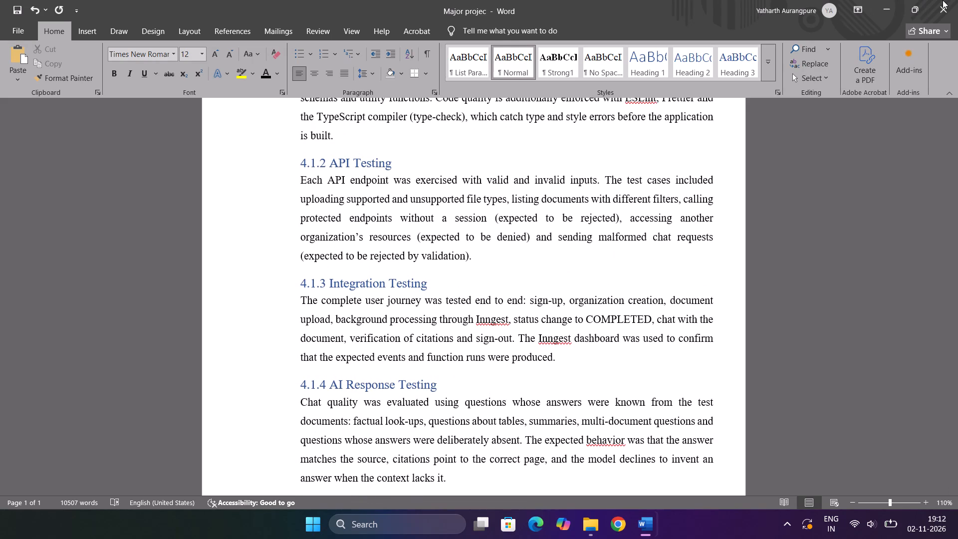
click(943, 0)
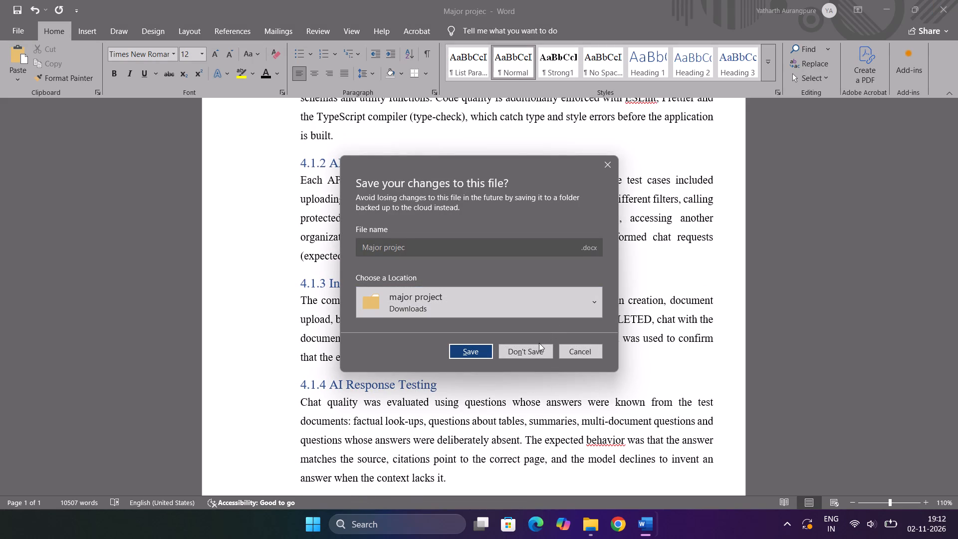
click(535, 349)
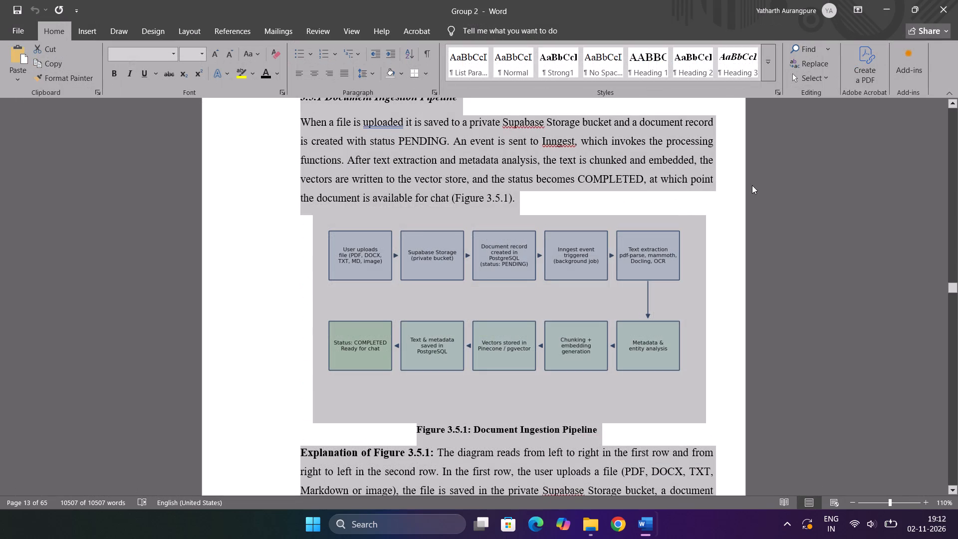
Close the Group 2 Word document.
scroll(752, 185, up, 5)
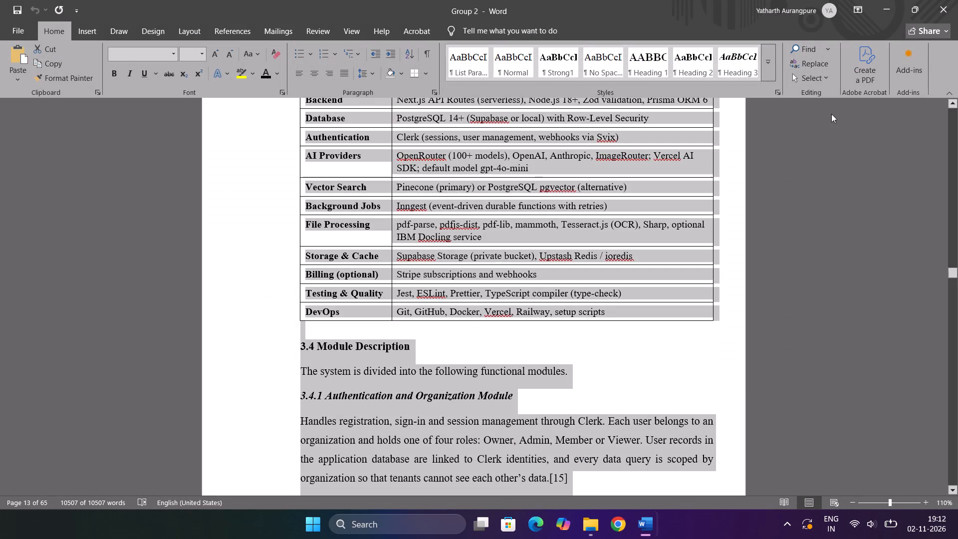
click(957, 0)
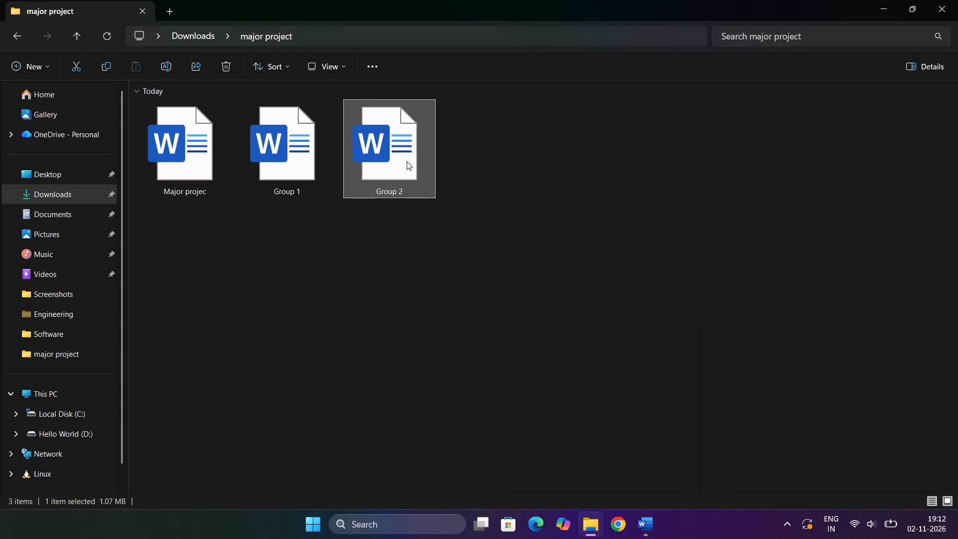
Delete the "Major projec" file from the major project folder in File Explorer.
click(378, 159)
click(192, 157)
key(Delete)
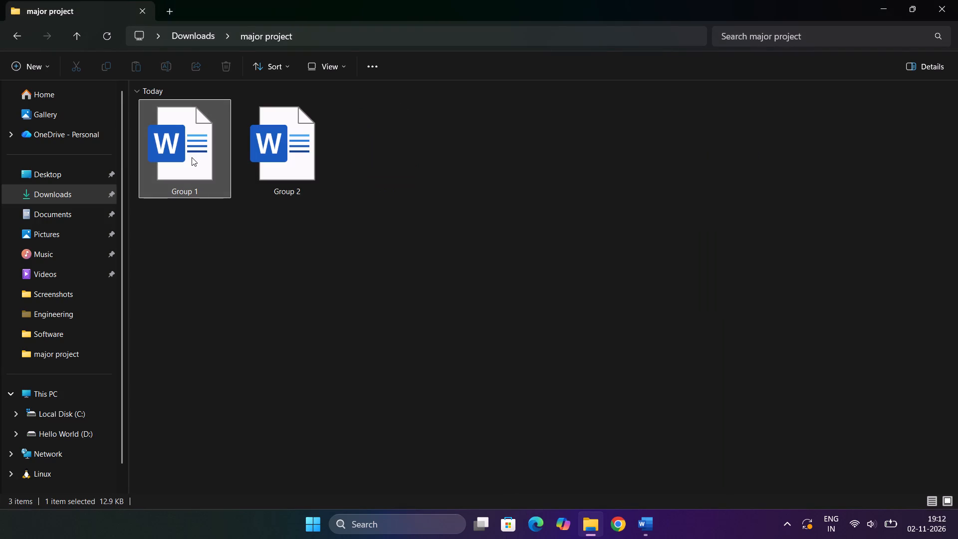
Duplicate the Group 2 file in the same folder and rename the copy "major project".
click(284, 152)
key(ctrl+c)
click(383, 152)
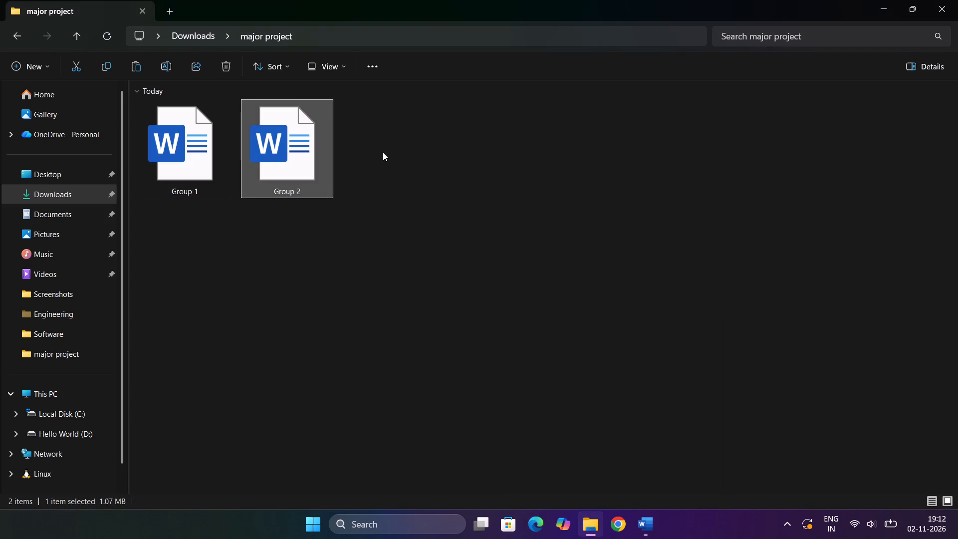
key(ctrl+v)
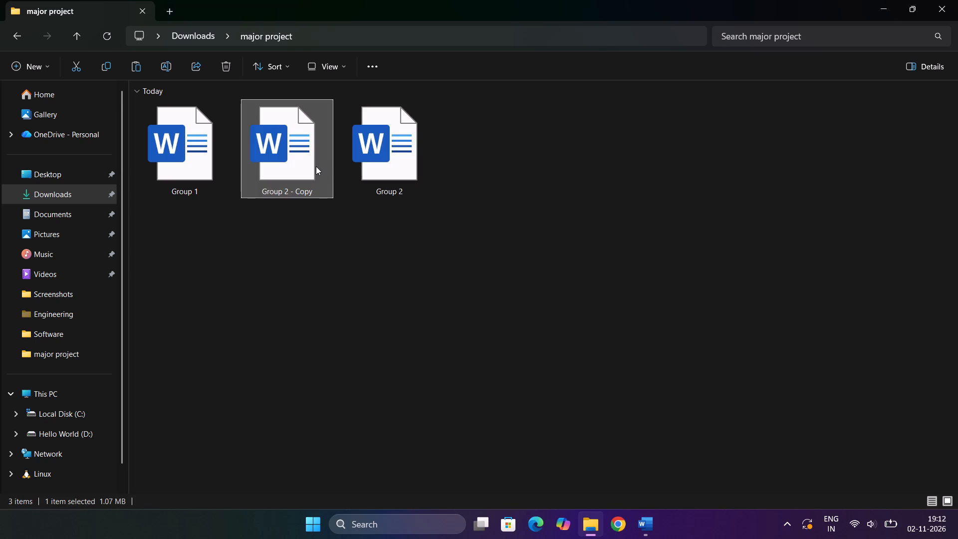
key(F2)
text(major project)
key(Return)
Open the "major project" document in Word and enable editing.
double_click(375, 160)
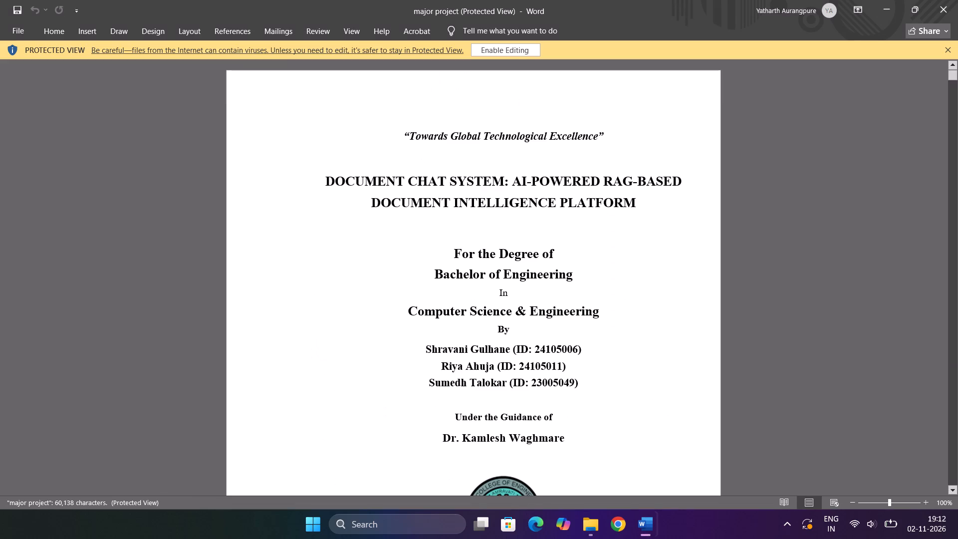
click(519, 53)
Look through the "major project" report's front matter, contents list and body chapters, then return to its title page.
scroll(468, 272, down, 20)
scroll(468, 272, down, 20)
scroll(468, 272, down, 1)
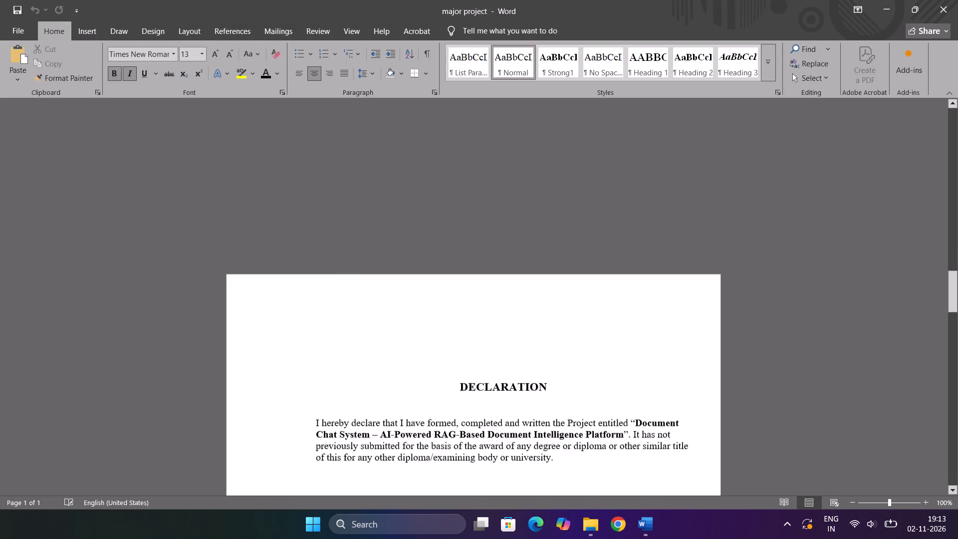
scroll(468, 272, down, 20)
scroll(468, 272, down, 20)
scroll(468, 272, down, 18)
scroll(468, 272, up, 3)
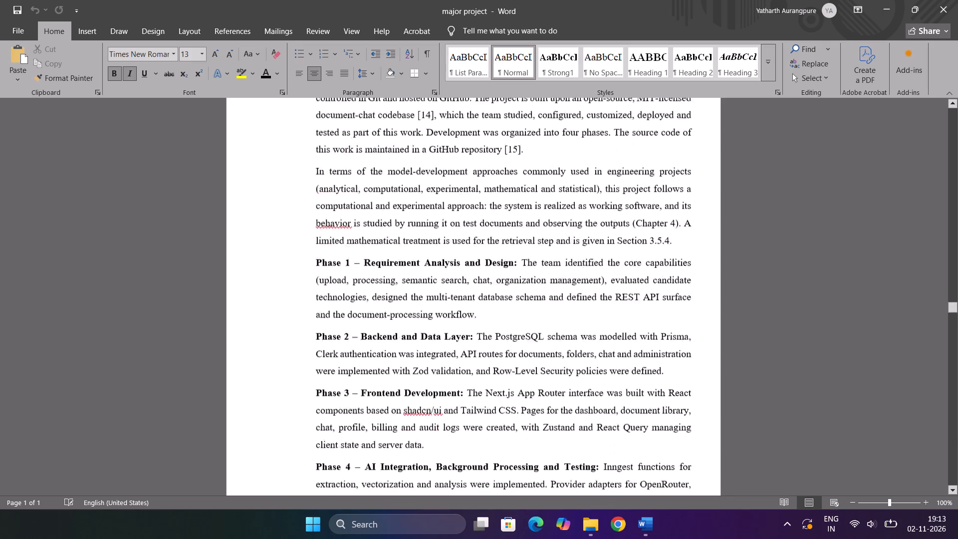
scroll(468, 272, up, 6)
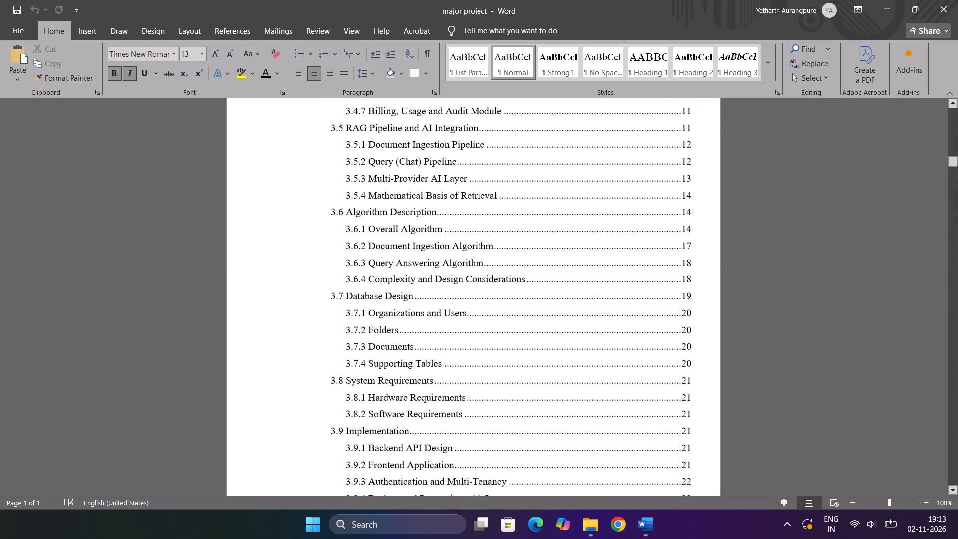
scroll(468, 272, up, 5)
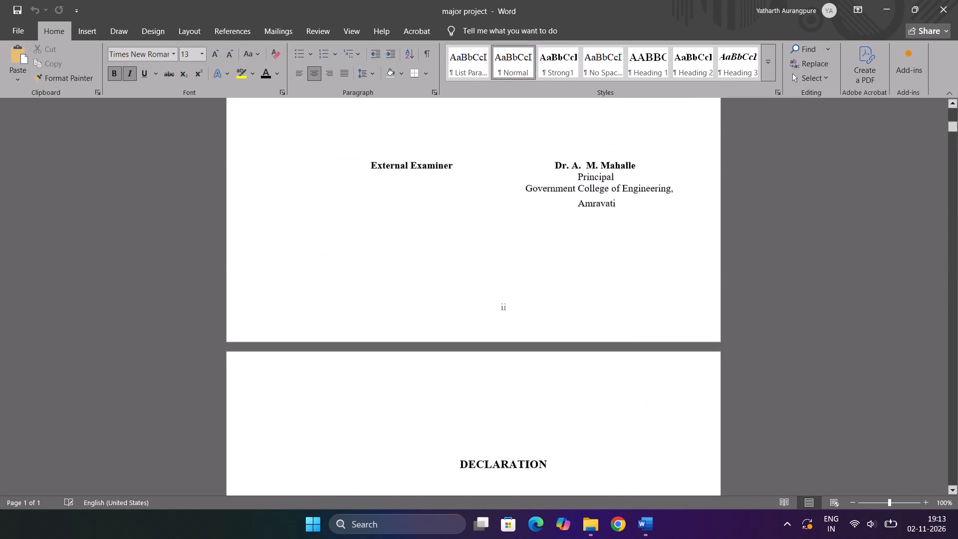
scroll(468, 272, up, 4)
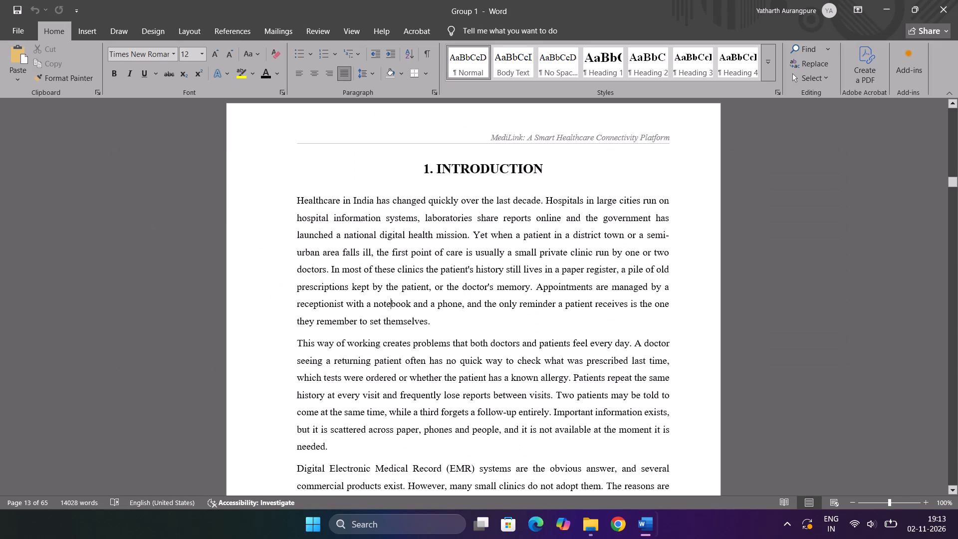
Replace the title-page project title in "major project" with Group 1's "MediLink: A Smart Healthcare Connectivity Platform", keeping source formatting.
scroll(468, 272, up, 15)
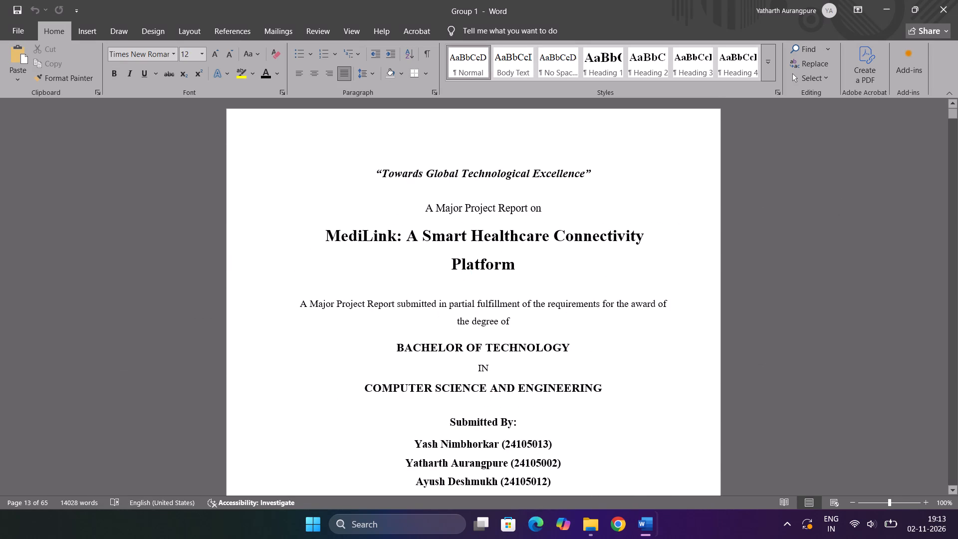
drag(362, 239, 478, 270)
key(ctrl+c)
key(alt+Tab)
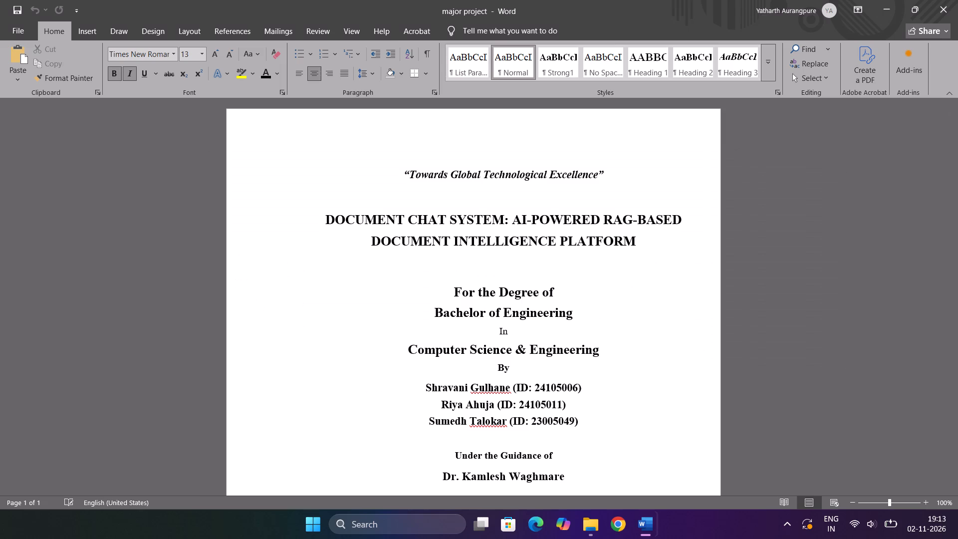
drag(357, 214, 589, 236)
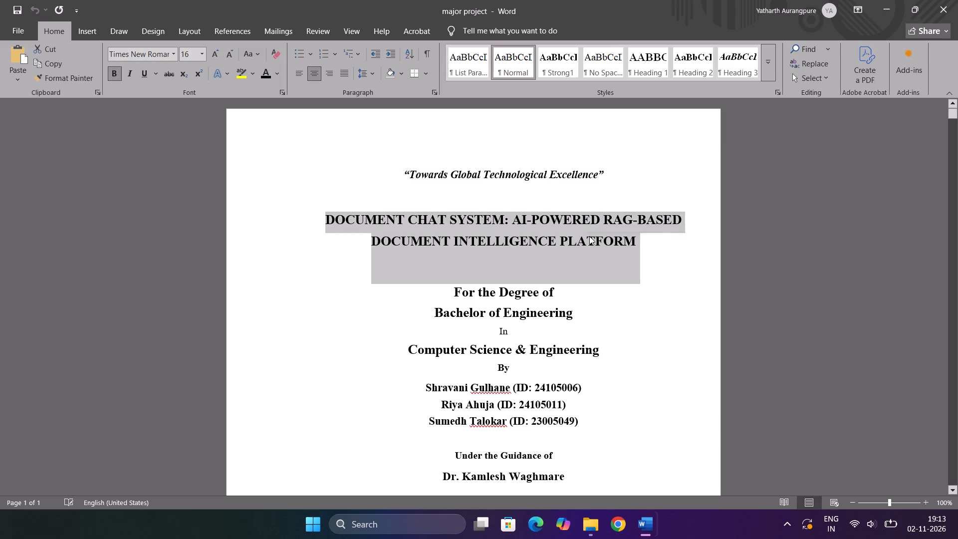
key(ctrl+v)
click(544, 294)
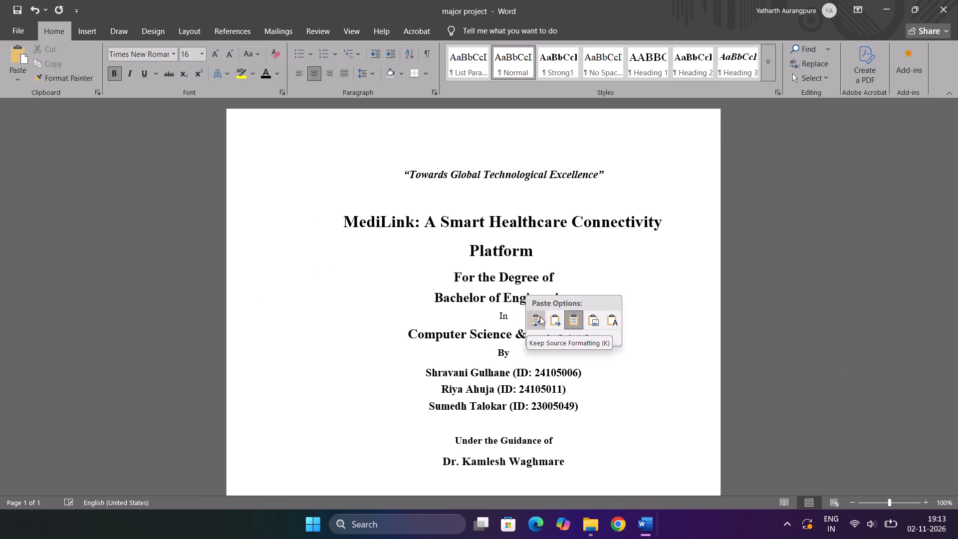
click(538, 316)
Add an empty spacer line between the MediLink title and "For the Degree of" in "major project", with its font size set to 1.
key(alt+Tab)
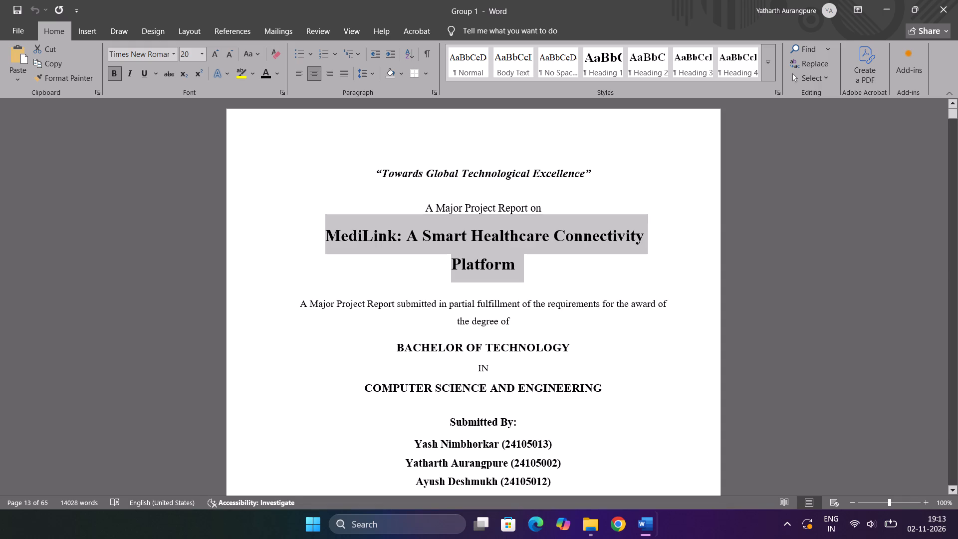
scroll(519, 313, down, 1)
key(alt+Tab)
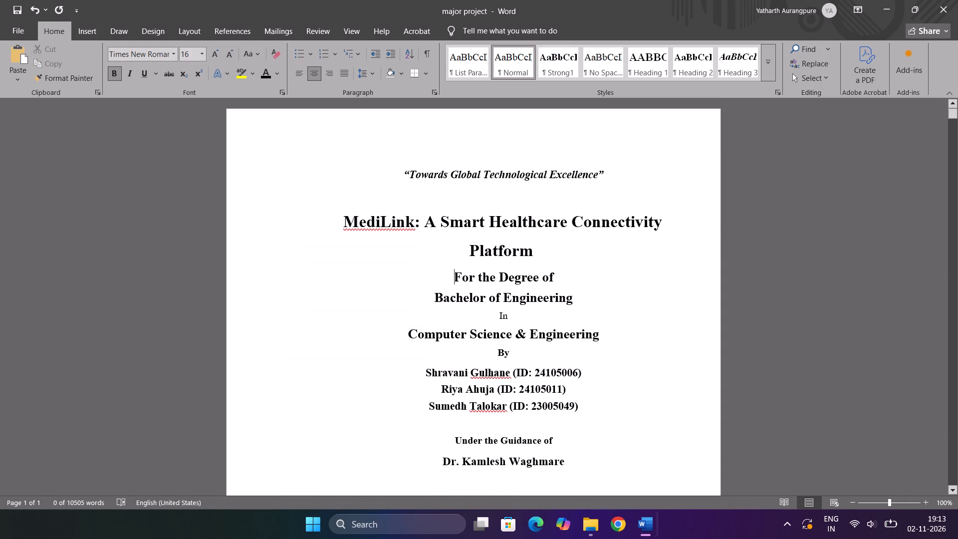
click(545, 256)
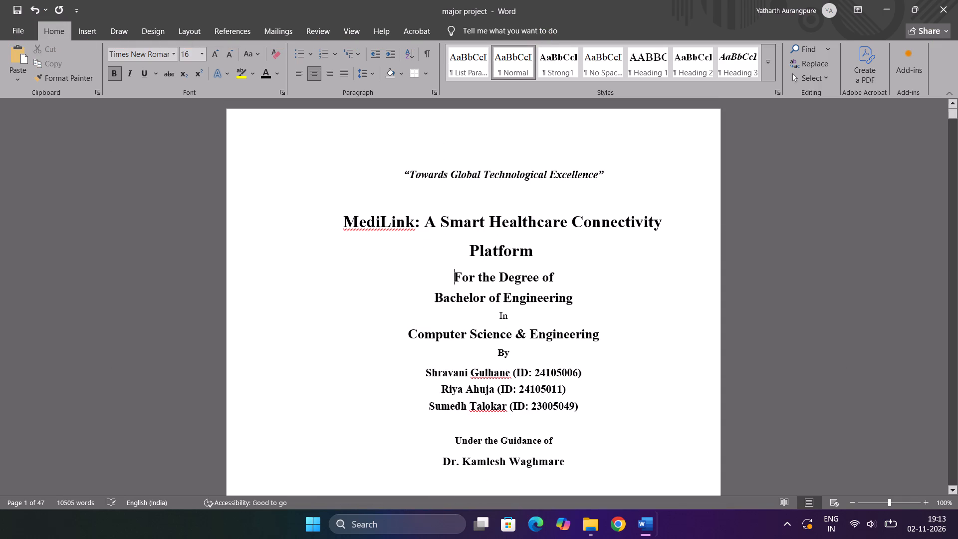
key(Return)
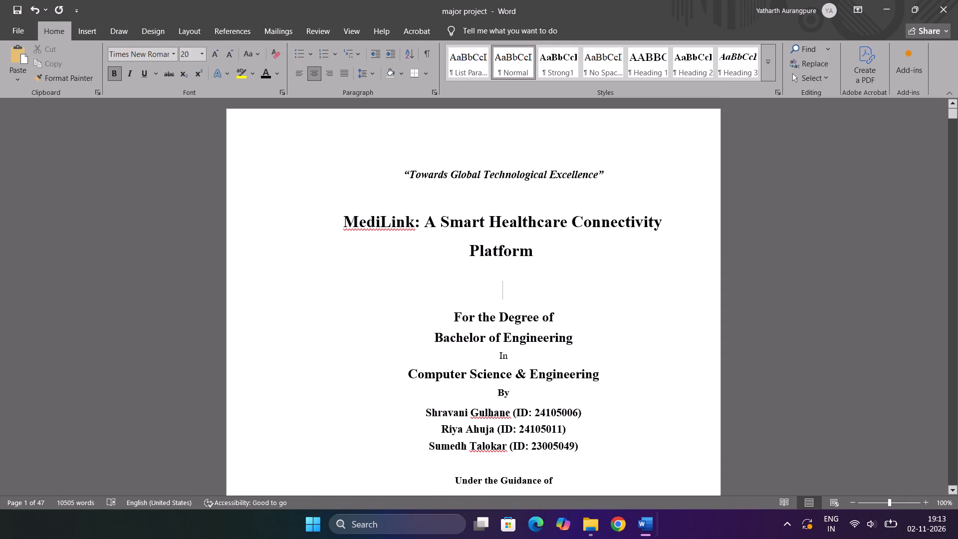
click(192, 50)
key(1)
key(Return)
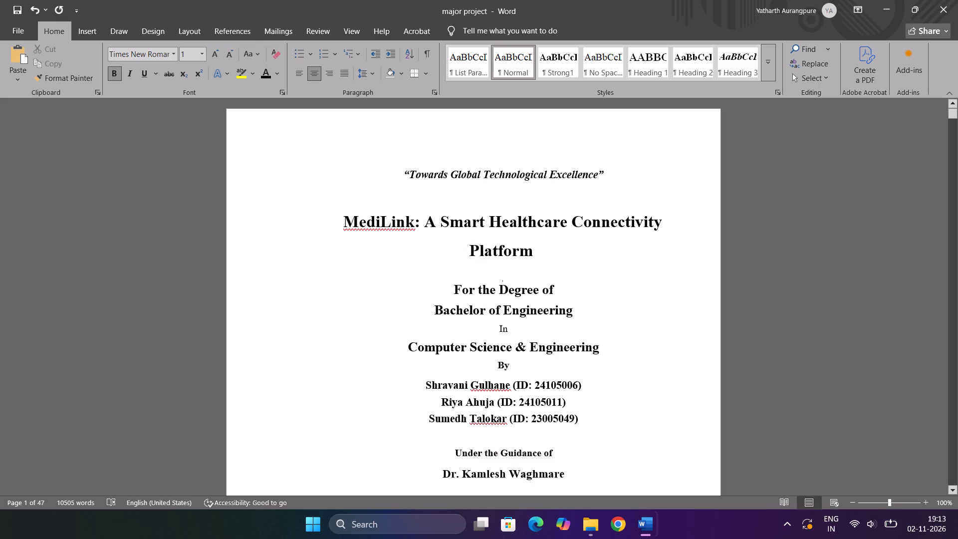
Replace the three student name and ID lines under "By" on the "major project" title page with the "Submitted By" entries copied from Group 1.
scroll(378, 281, up, 4)
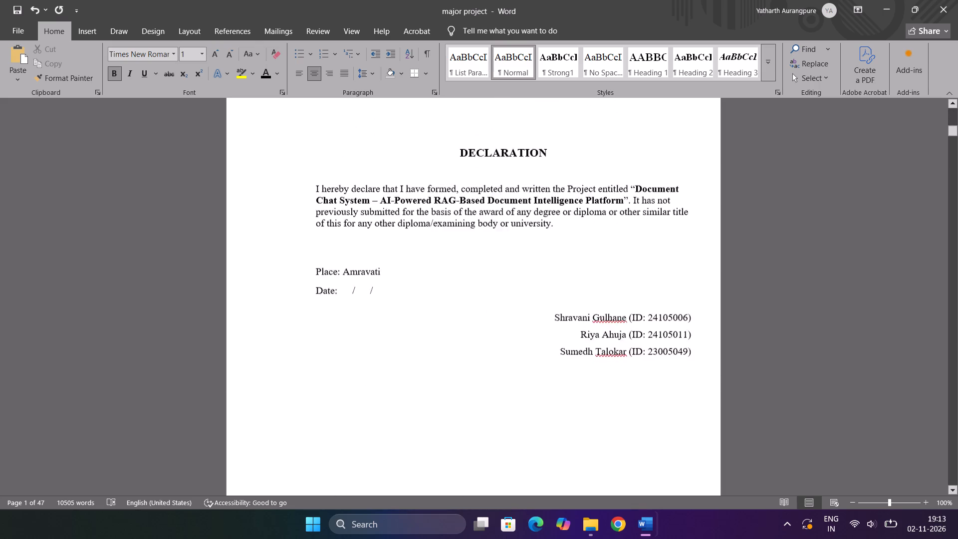
scroll(378, 281, up, 3)
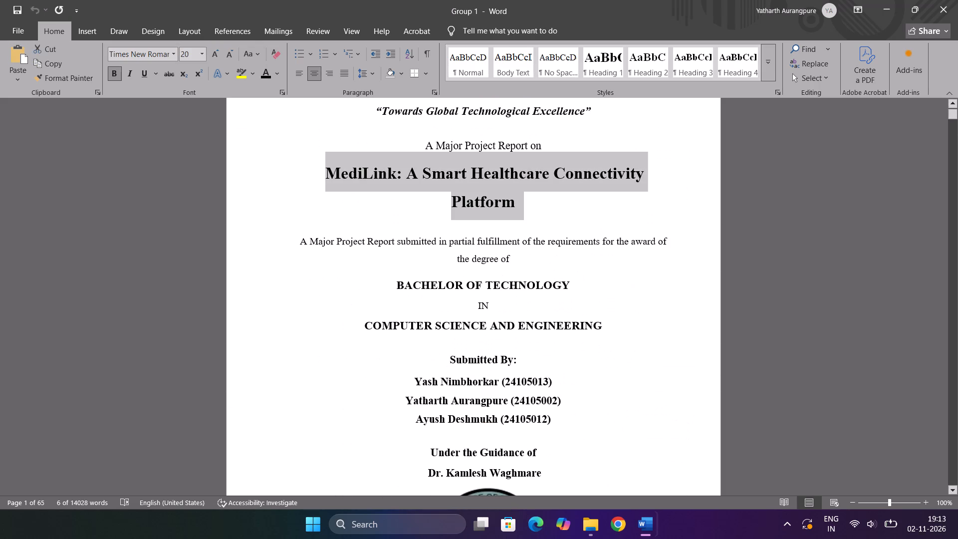
click(378, 281)
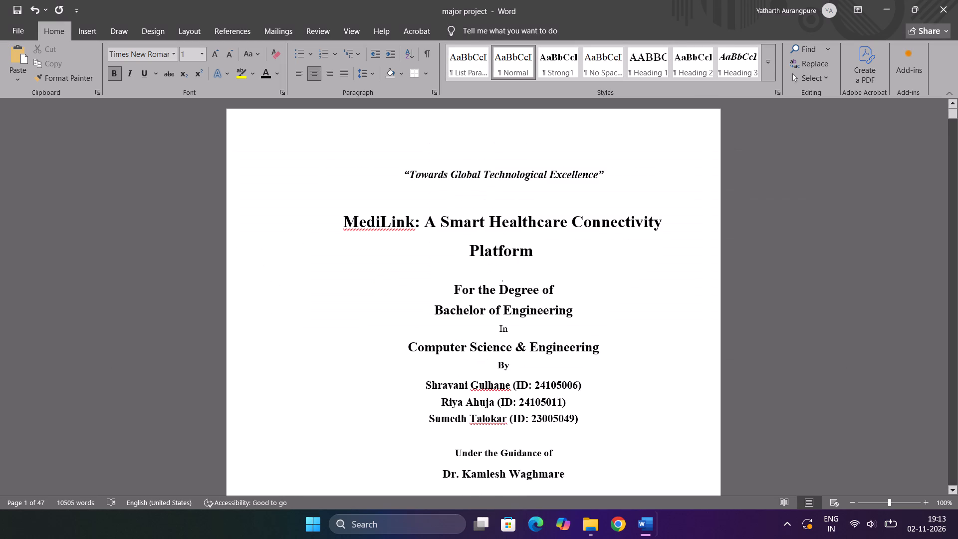
click(437, 383)
key(alt+Tab)
drag(427, 382, 555, 425)
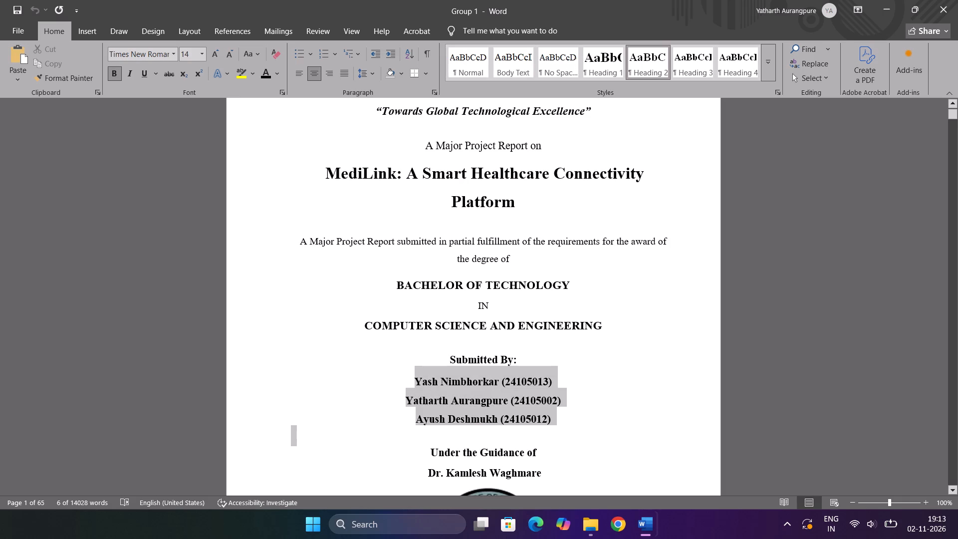
drag(555, 425, 549, 420)
click(549, 420)
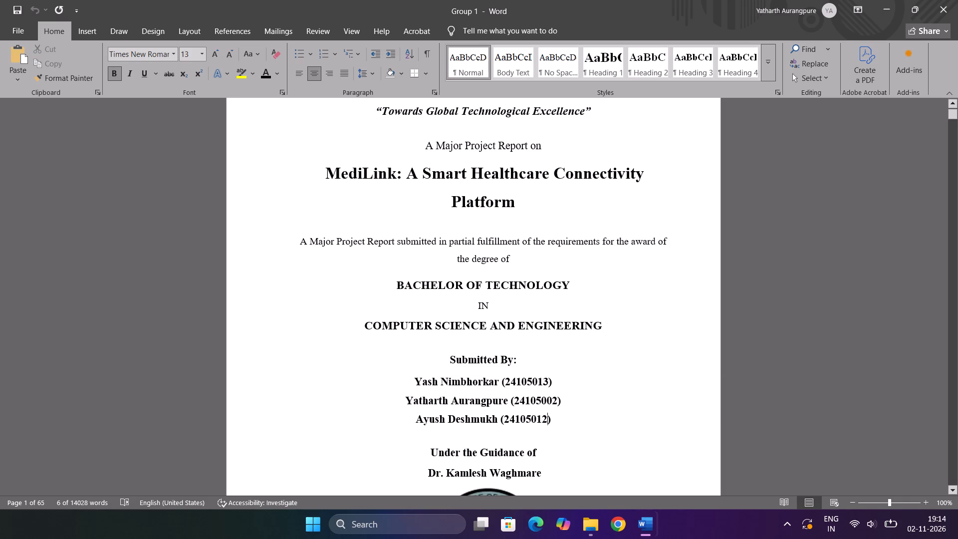
drag(552, 420, 424, 373)
key(ctrl+c)
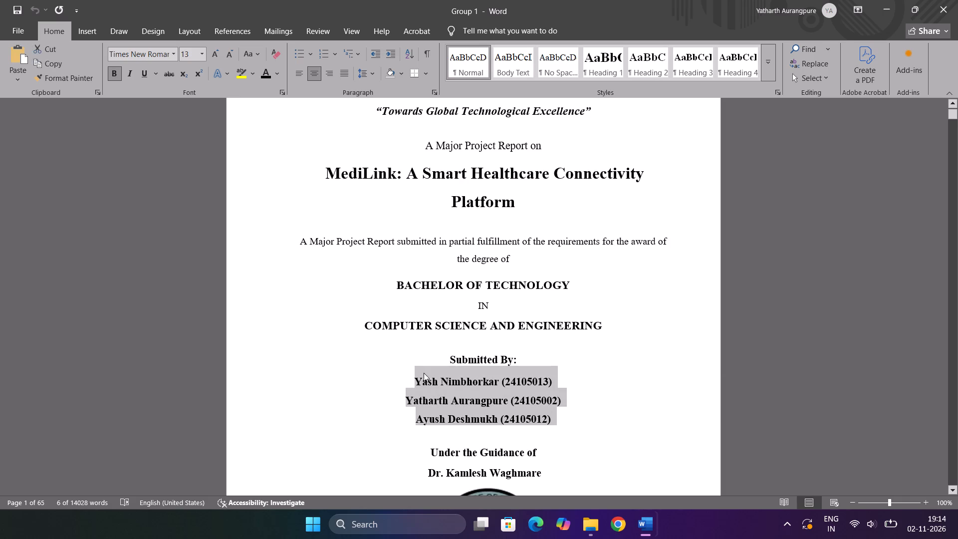
key(alt+Tab)
drag(445, 383, 462, 383)
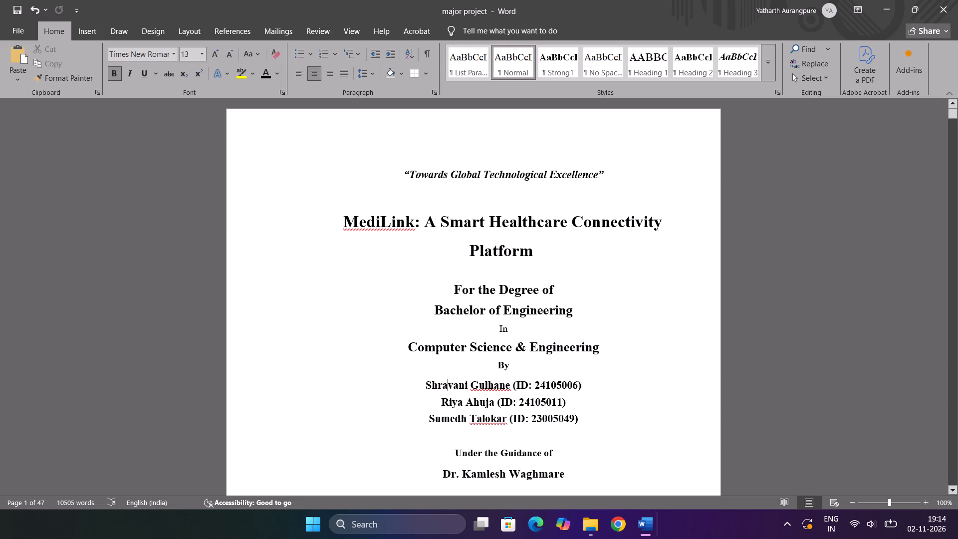
drag(462, 383, 586, 416)
key(ctrl+v)
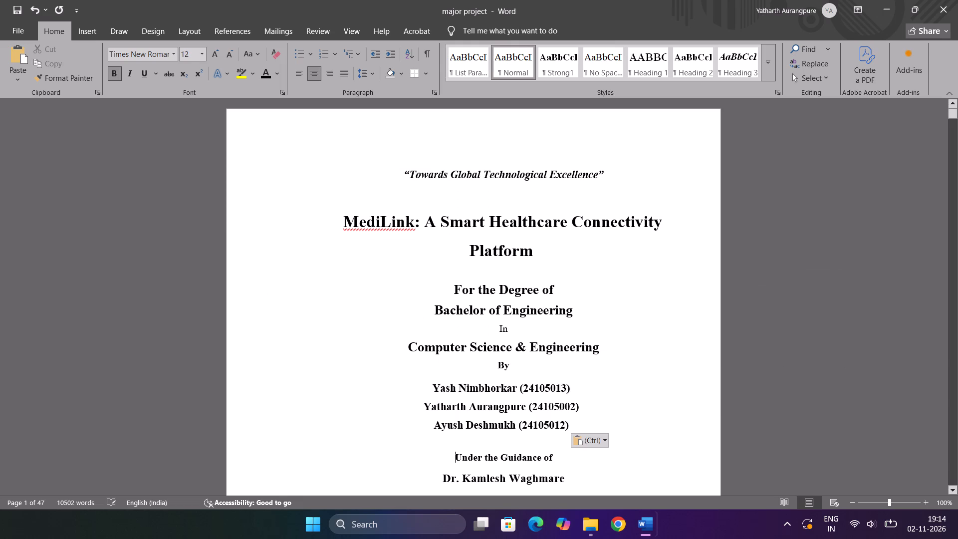
Insert "ID: " before the number inside the parentheses of each of the three student lines on the title page.
click(524, 389)
text(ID:)
key(space)
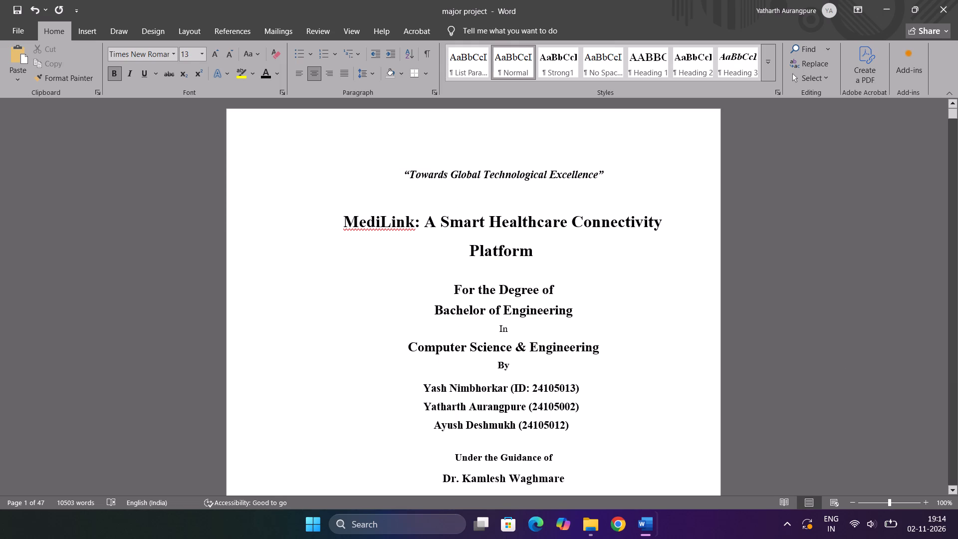
click(531, 404)
text(ID:)
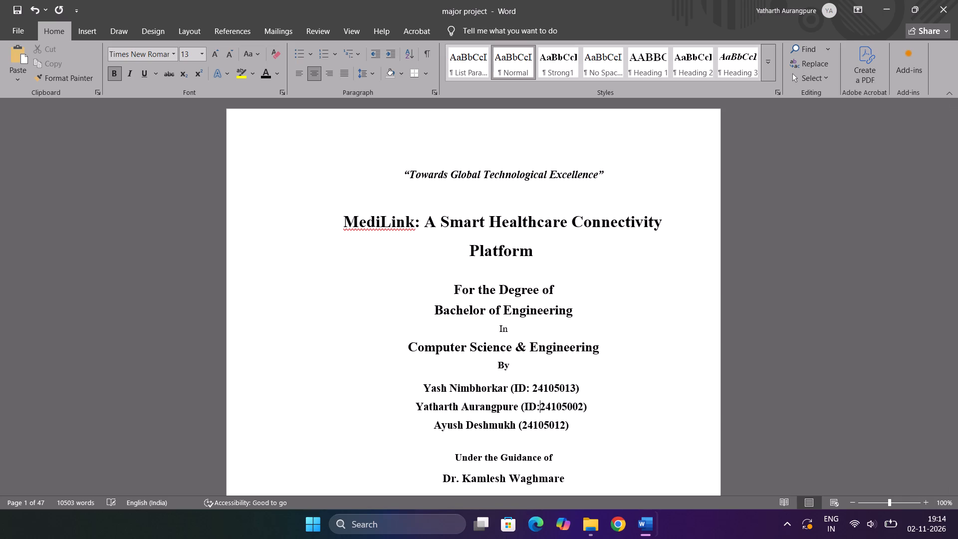
key(space)
click(523, 426)
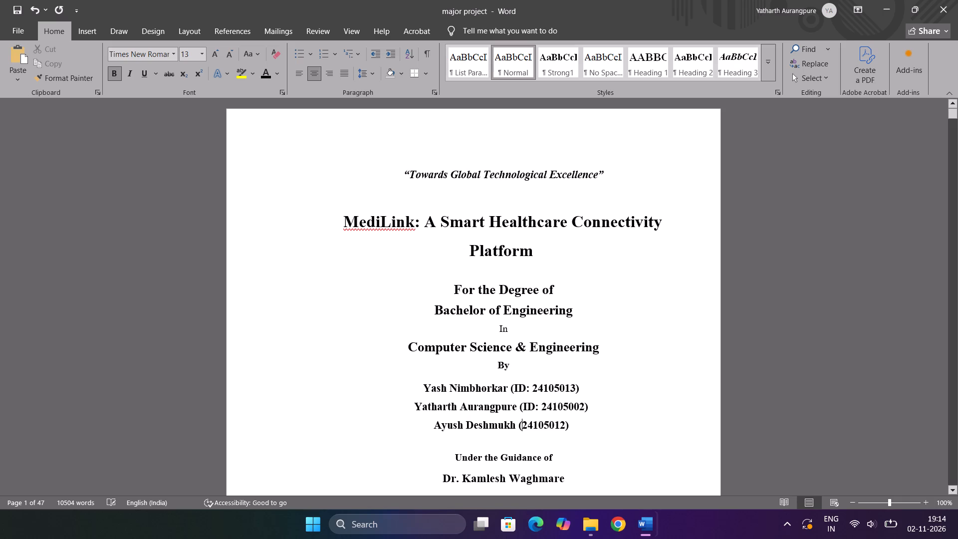
text(ID:)
key(space)
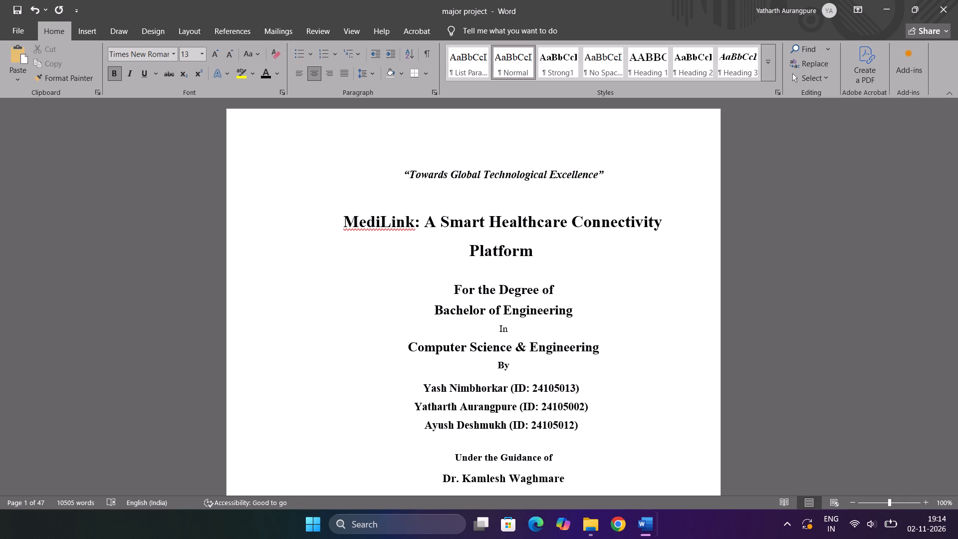
Compare the rest of the title page, from the guide's name to the academic year, between Group 1 and "major project".
key(alt+Tab)
key(alt+Tab)
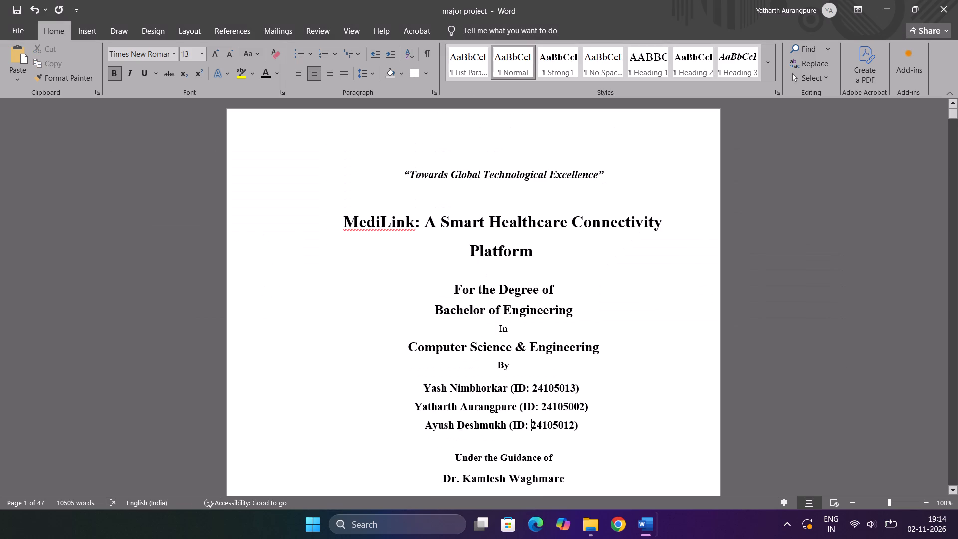
scroll(523, 426, down, 1)
key(alt+Tab)
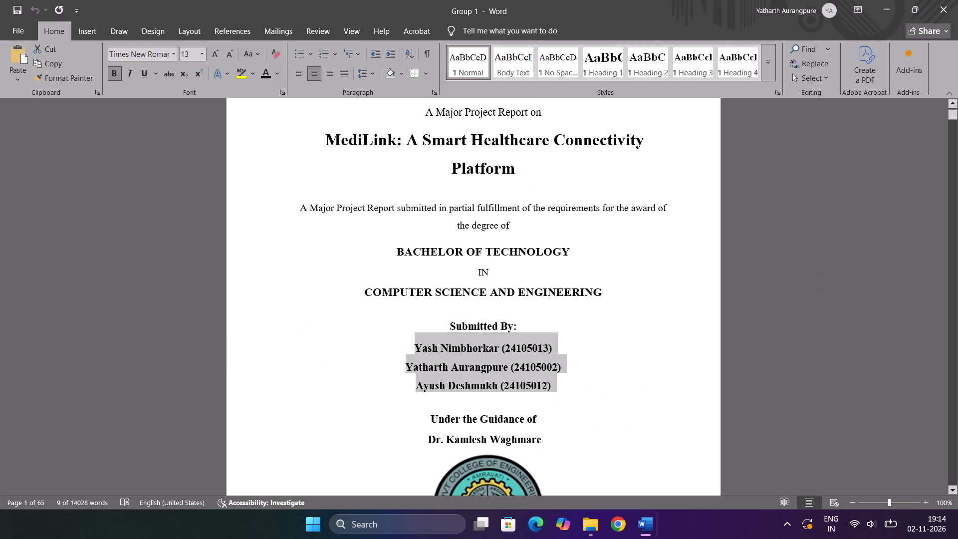
scroll(523, 426, down, 1)
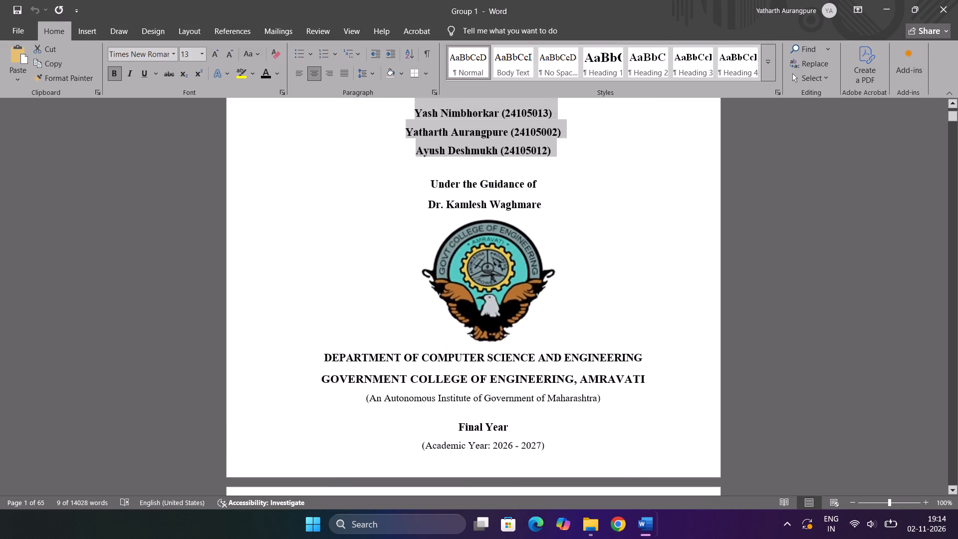
key(alt+Tab)
scroll(523, 426, up, 1)
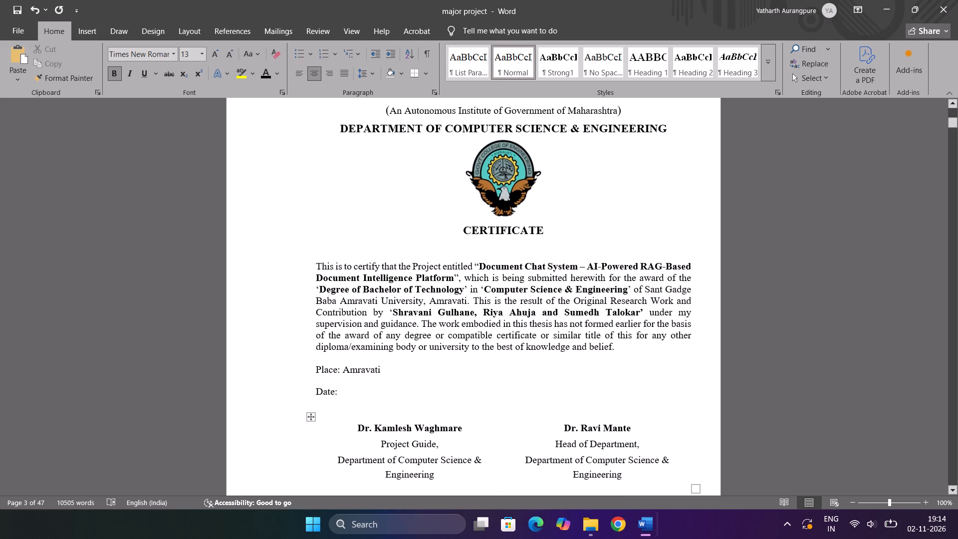
scroll(523, 426, up, 1)
key(alt+Tab)
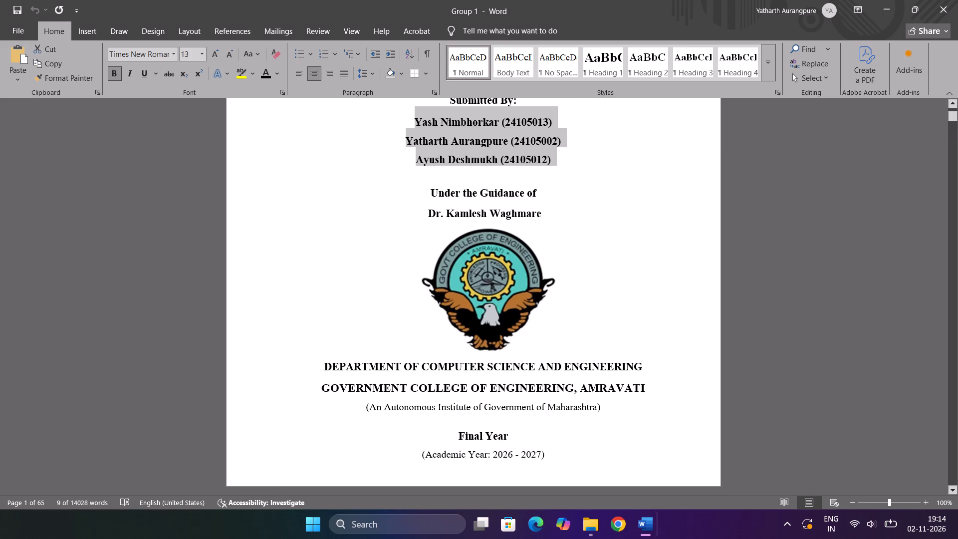
key(alt+Tab)
scroll(523, 426, up, 1)
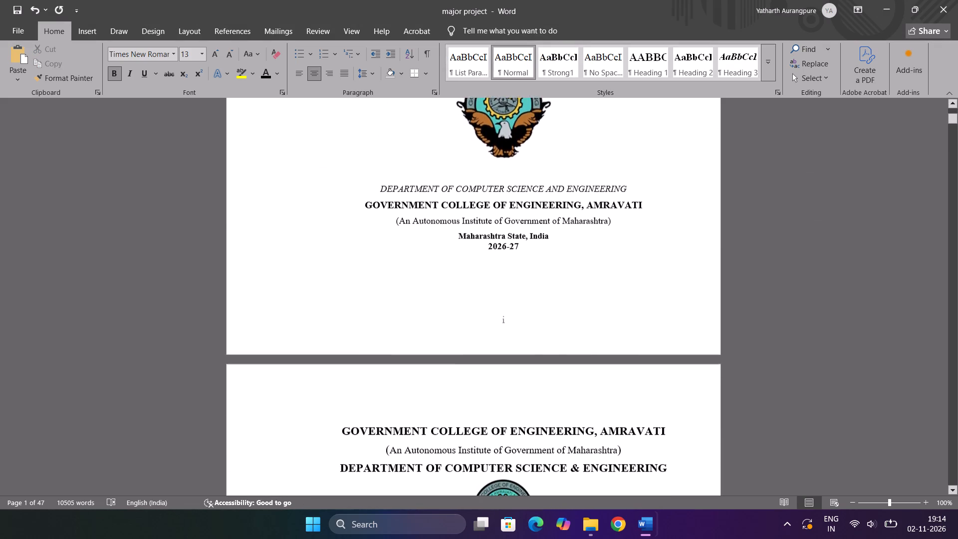
Replace the Certificate page's body paragraph in "major project" with Group 1's certificate paragraph, matching the destination formatting.
scroll(523, 426, down, 2)
key(alt+Tab)
scroll(438, 393, down, 1)
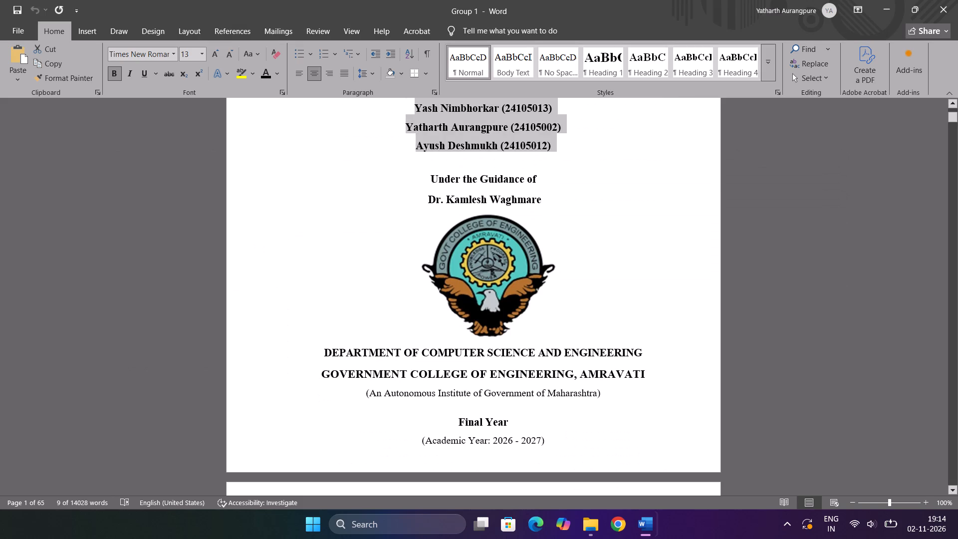
scroll(438, 393, down, 2)
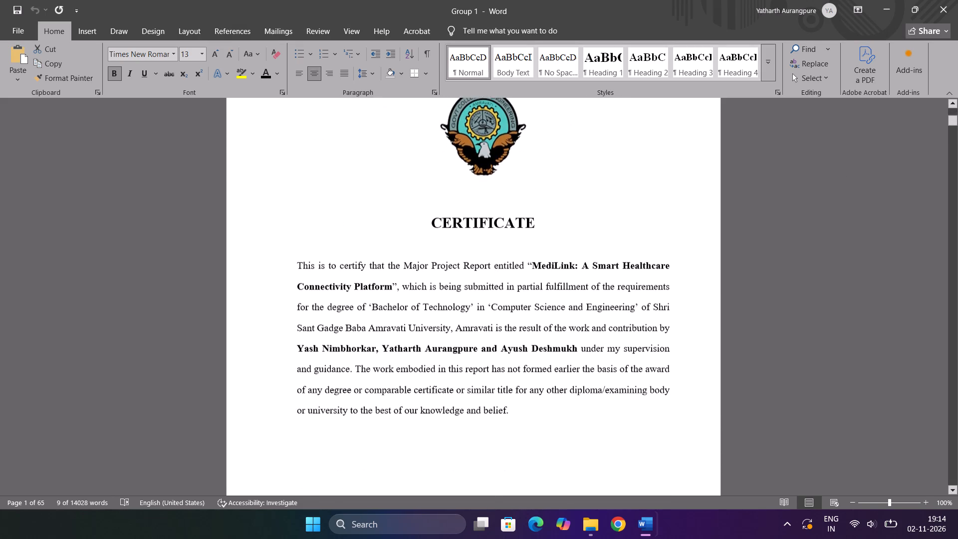
drag(268, 254, 288, 388)
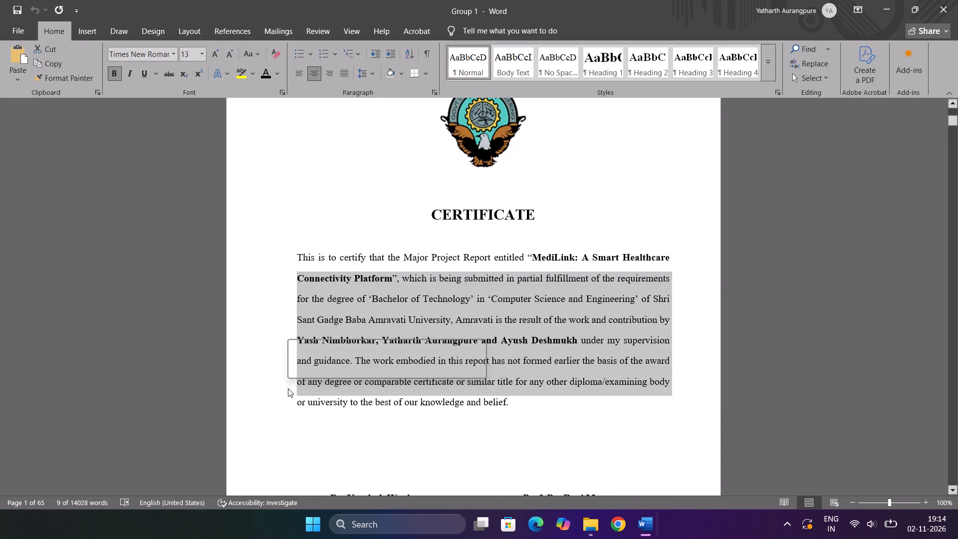
click(267, 263)
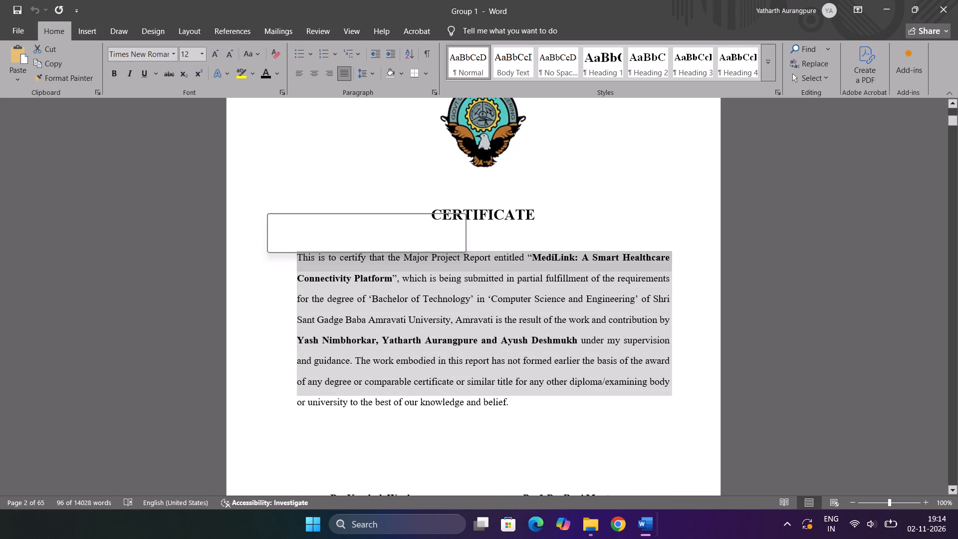
drag(266, 257, 292, 406)
key(ctrl+c)
key(alt+Tab)
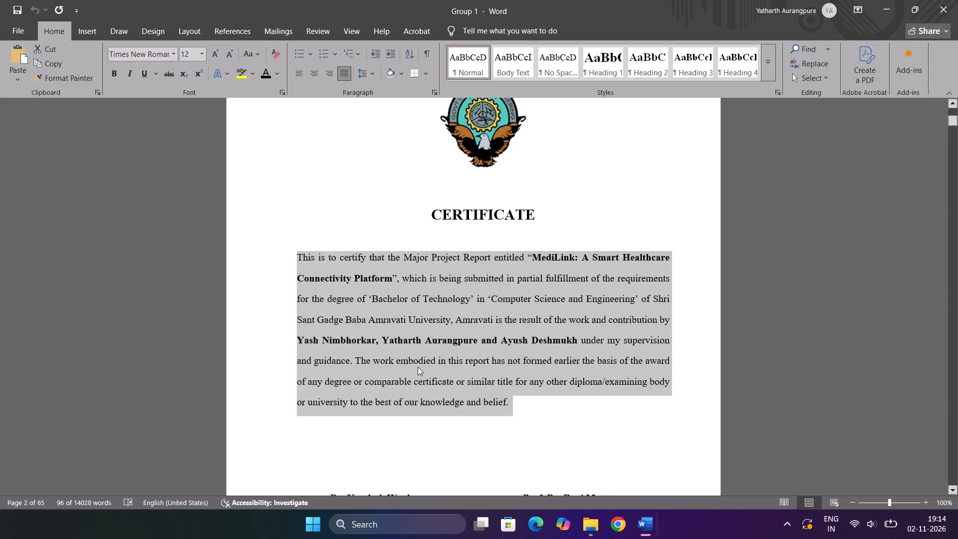
drag(284, 270, 292, 355)
key(ctrl+v)
click(378, 455)
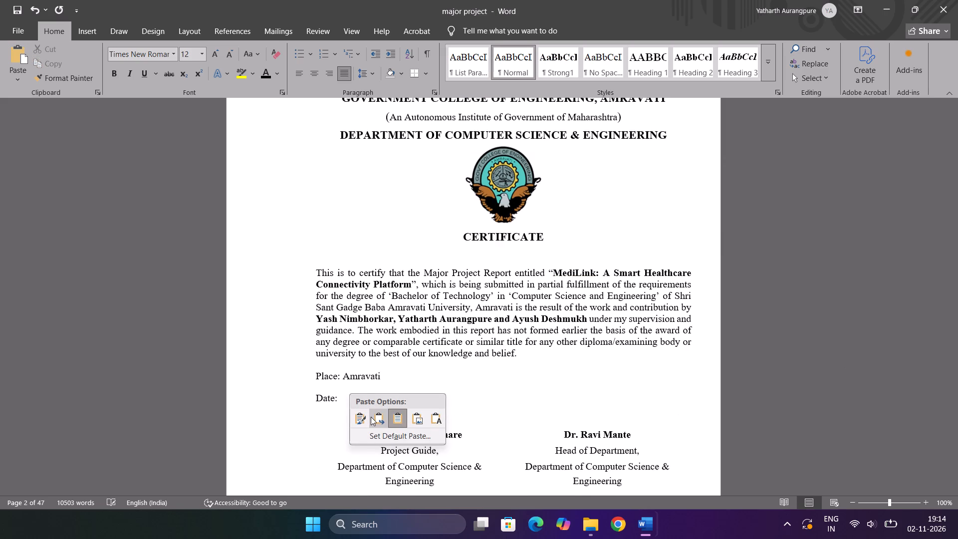
click(371, 417)
Replace the Declaration page's body paragraph in "major project" with Group 1's declaration paragraph, leaving the pasted formatting as it is.
key(alt+Tab)
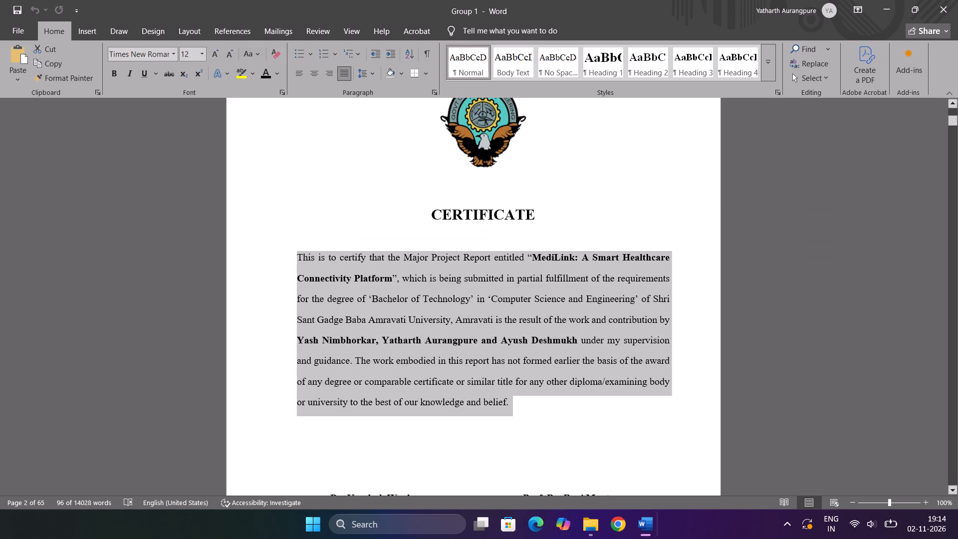
scroll(466, 415, down, 1)
key(alt+Tab)
scroll(466, 415, down, 1)
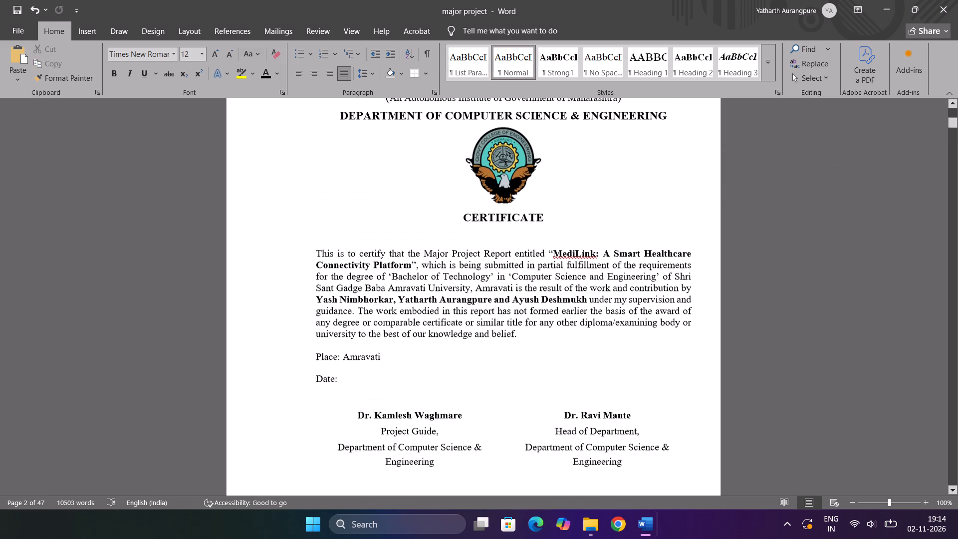
scroll(466, 415, down, 1)
key(alt+Tab)
scroll(466, 415, down, 2)
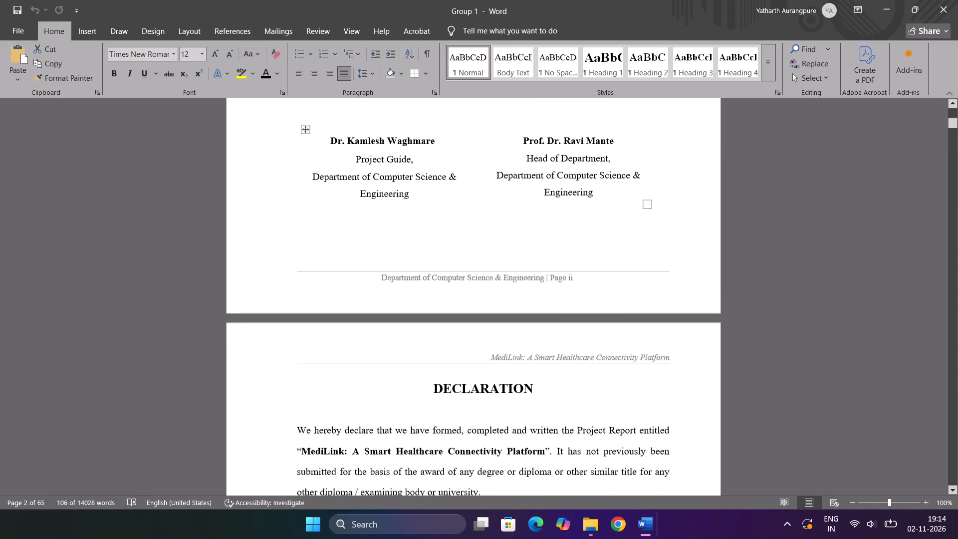
scroll(466, 415, down, 1)
scroll(431, 391, up, 1)
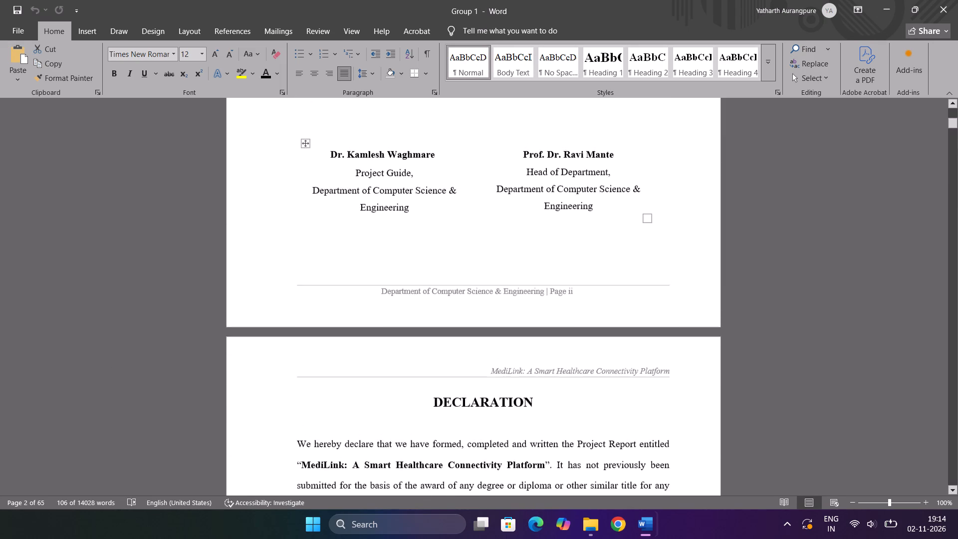
scroll(431, 391, down, 1)
drag(273, 272, 276, 320)
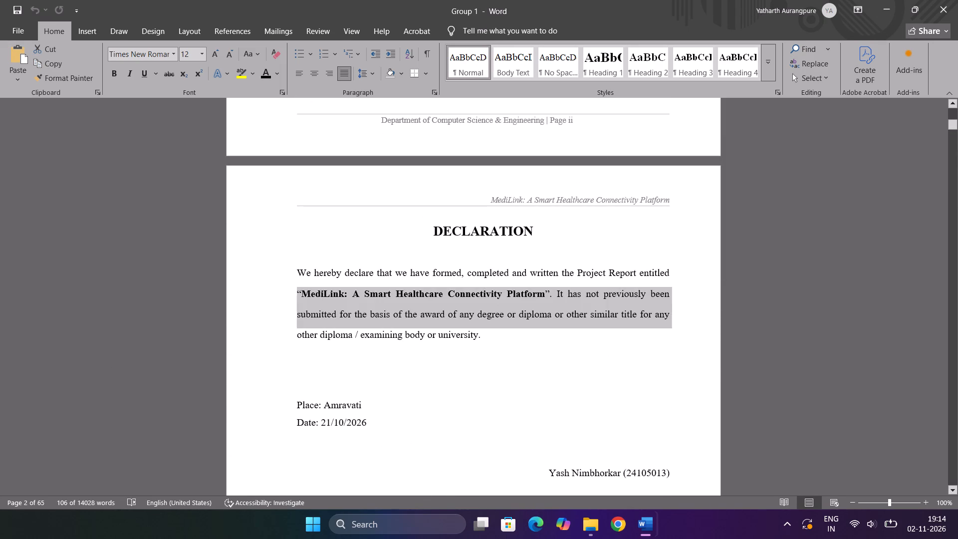
drag(276, 320, 276, 320)
click(252, 275)
drag(252, 275, 268, 330)
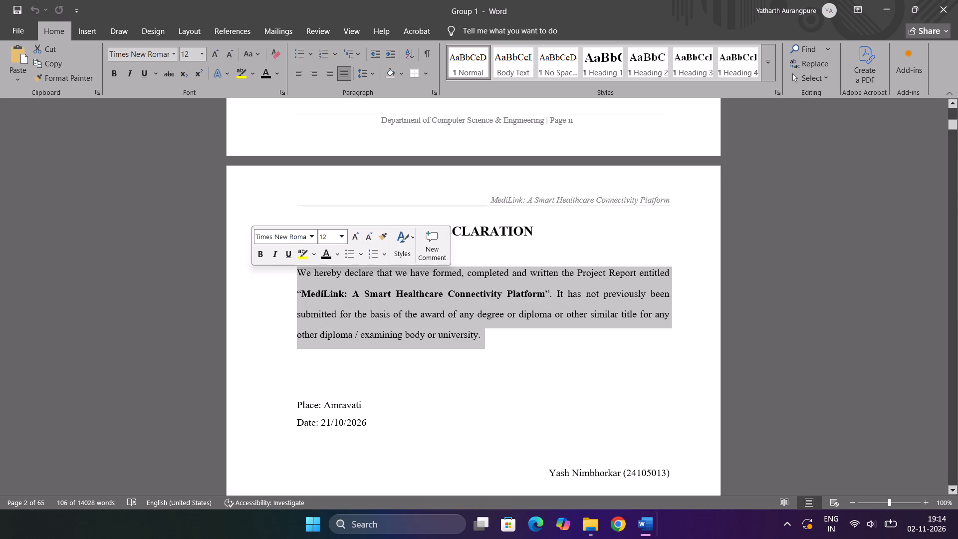
drag(268, 330, 268, 331)
key(ctrl+c)
key(alt+Tab)
scroll(399, 342, down, 1)
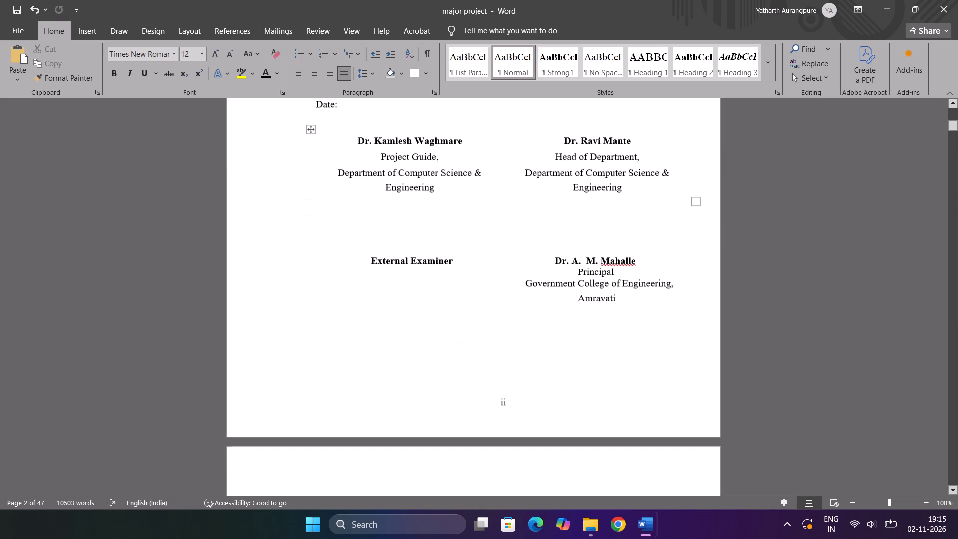
scroll(399, 342, down, 1)
drag(285, 295, 286, 297)
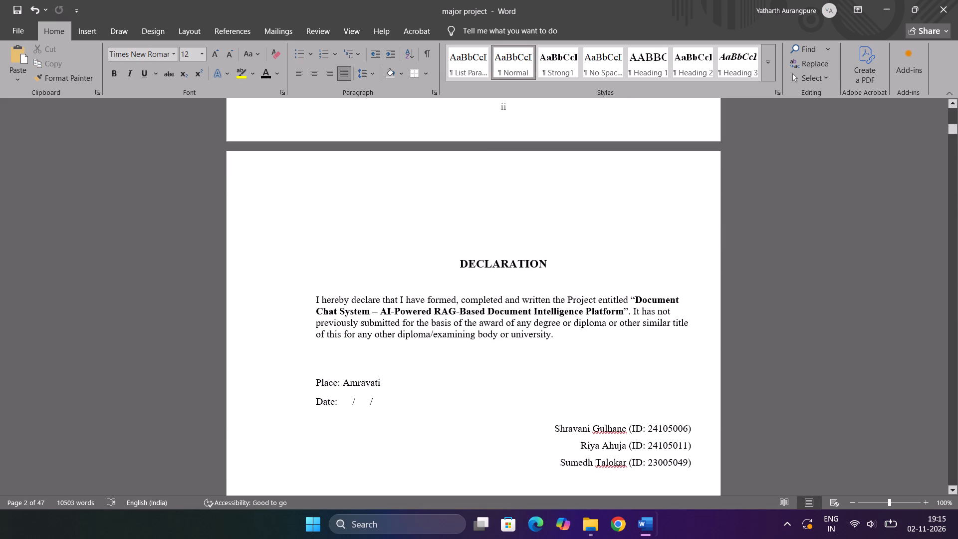
drag(286, 297, 297, 335)
key(ctrl+v)
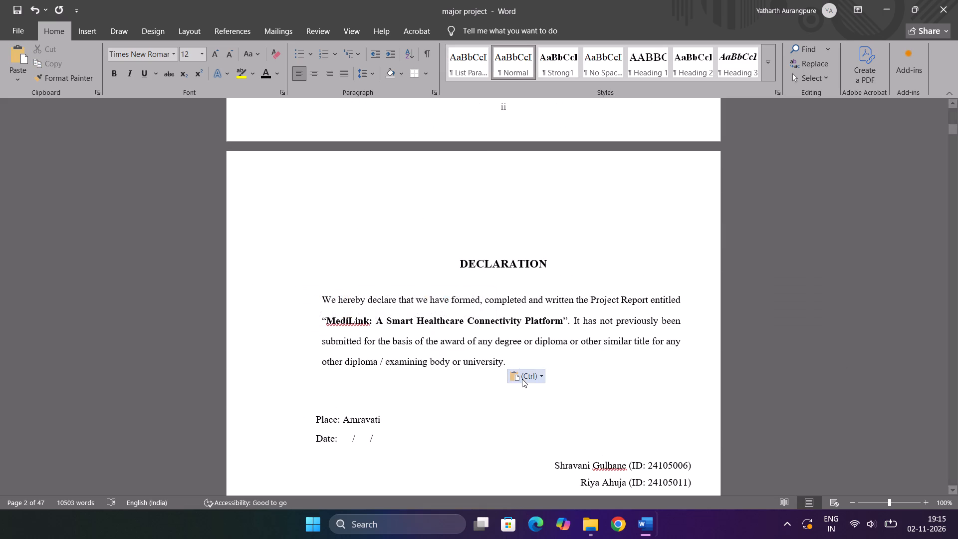
click(522, 379)
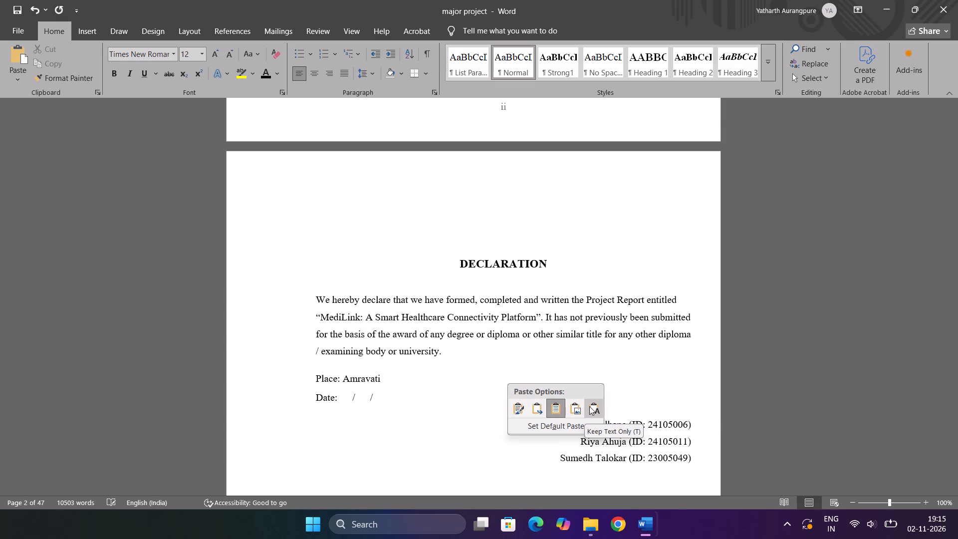
click(480, 322)
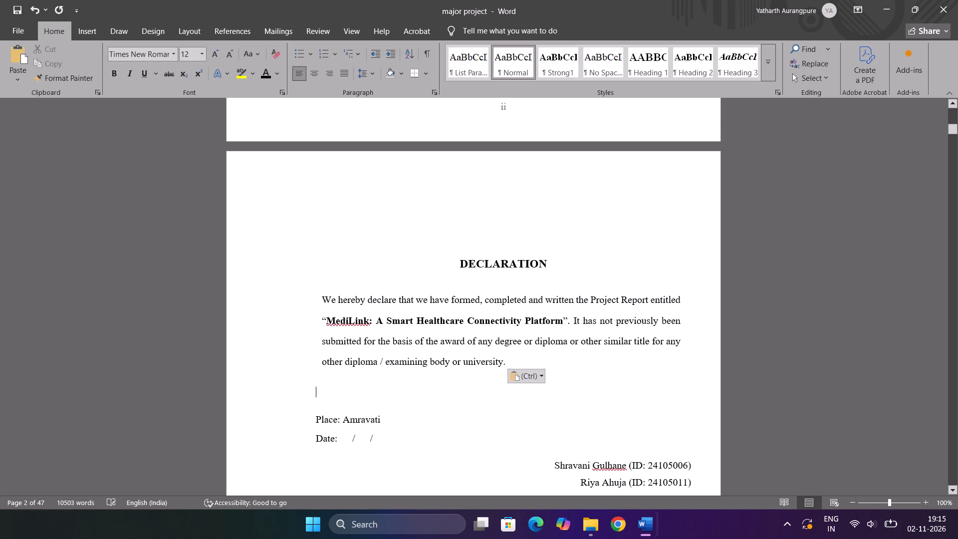
Undo the pasted declaration paragraph and paste Group 1's version again, merging its formatting with the destination.
key(ctrl+z)
key(ctrl+v)
click(519, 377)
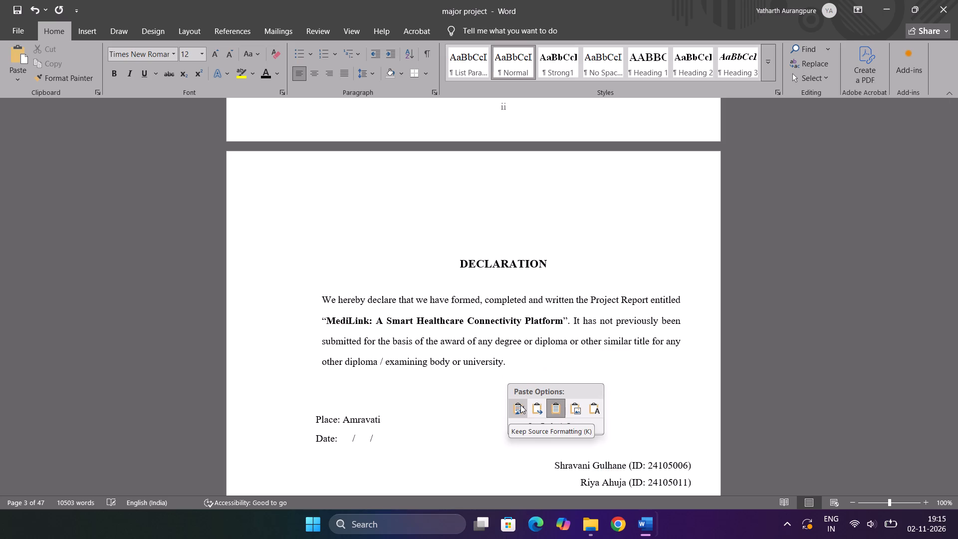
click(530, 406)
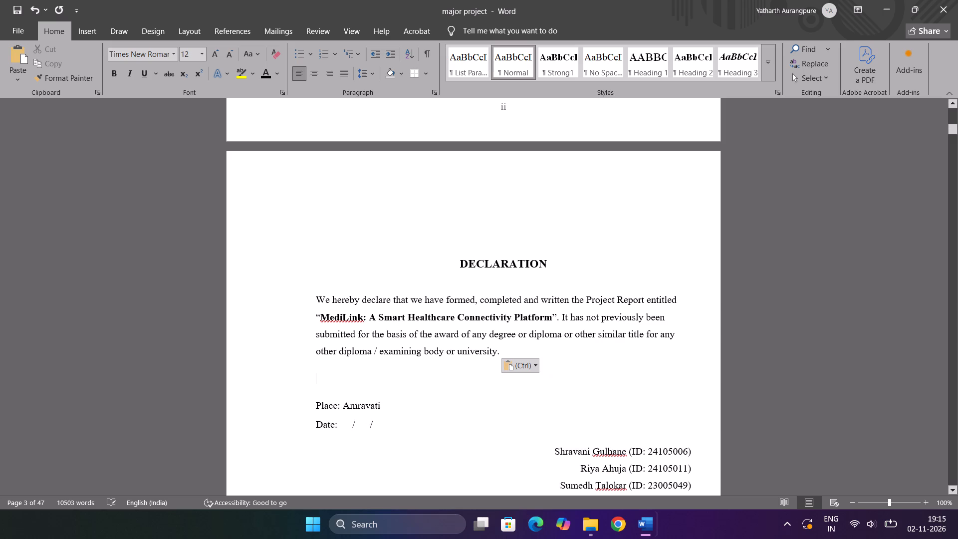
Set the Declaration page's body paragraph to single line spacing.
drag(288, 299, 295, 348)
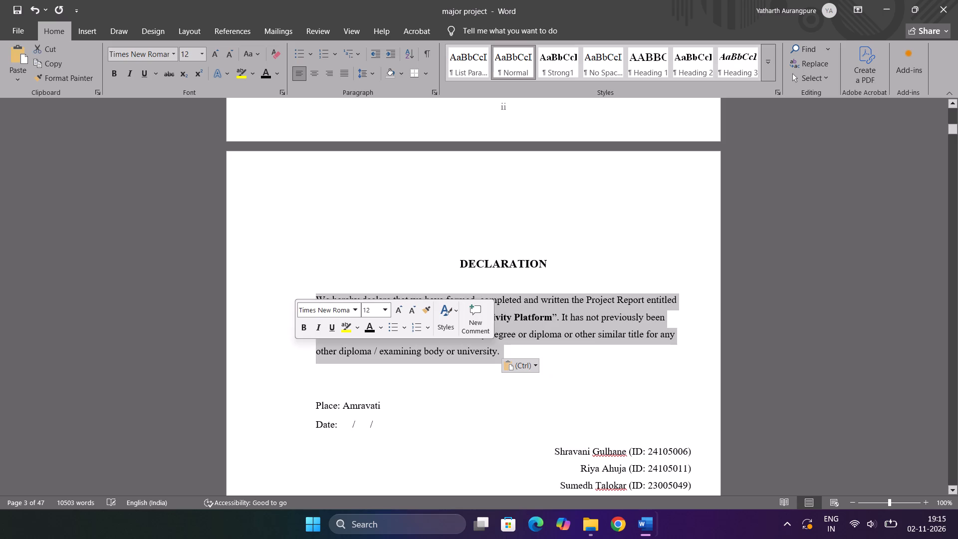
click(372, 74)
click(376, 89)
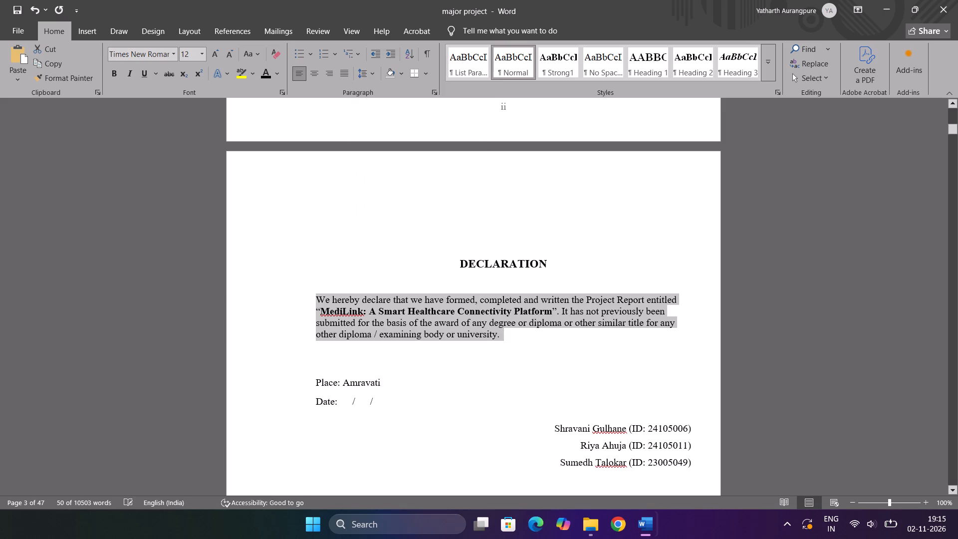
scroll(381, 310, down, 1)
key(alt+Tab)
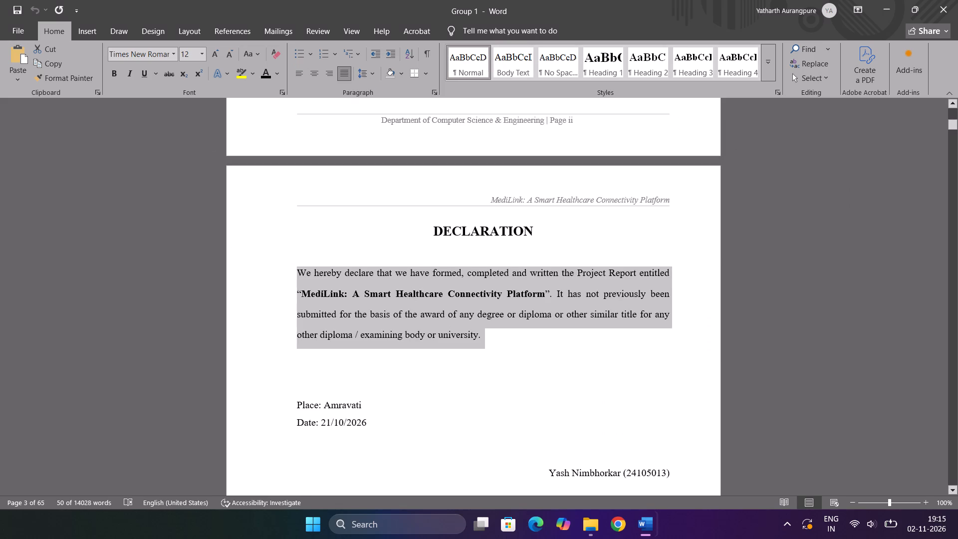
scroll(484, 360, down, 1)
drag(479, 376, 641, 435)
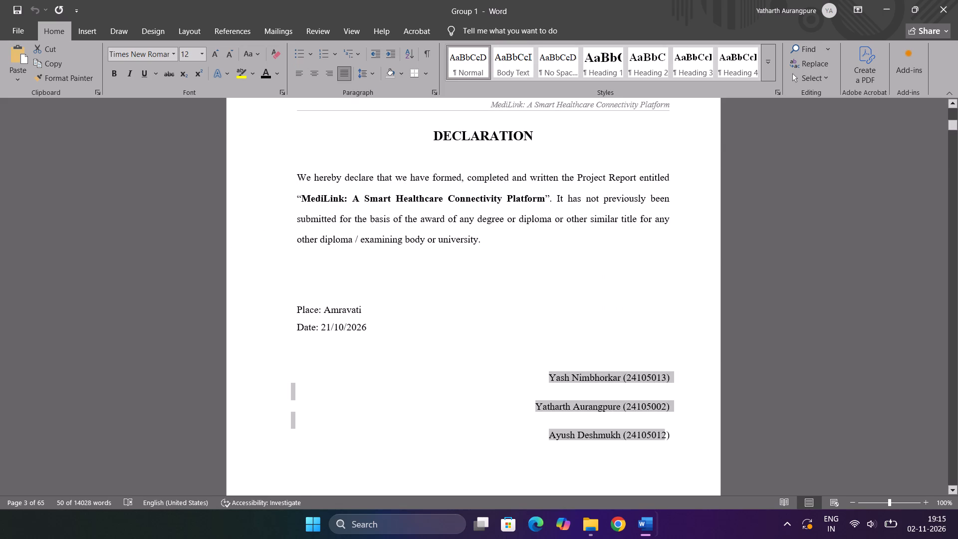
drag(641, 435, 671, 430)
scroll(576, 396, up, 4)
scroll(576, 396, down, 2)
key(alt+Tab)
Replace the three student lines on the Declaration page with a copy of the title page's three student lines, keeping text only.
scroll(591, 322, up, 2)
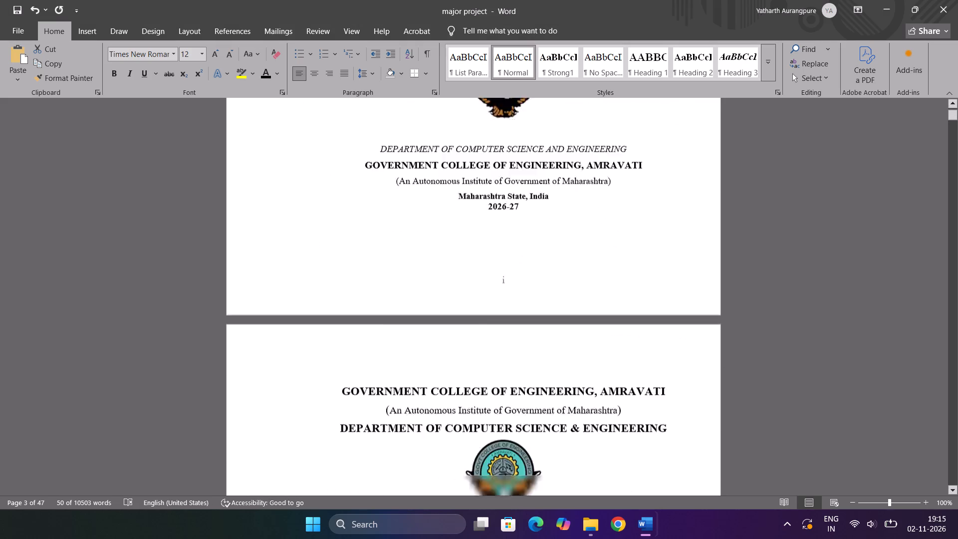
drag(431, 362, 536, 374)
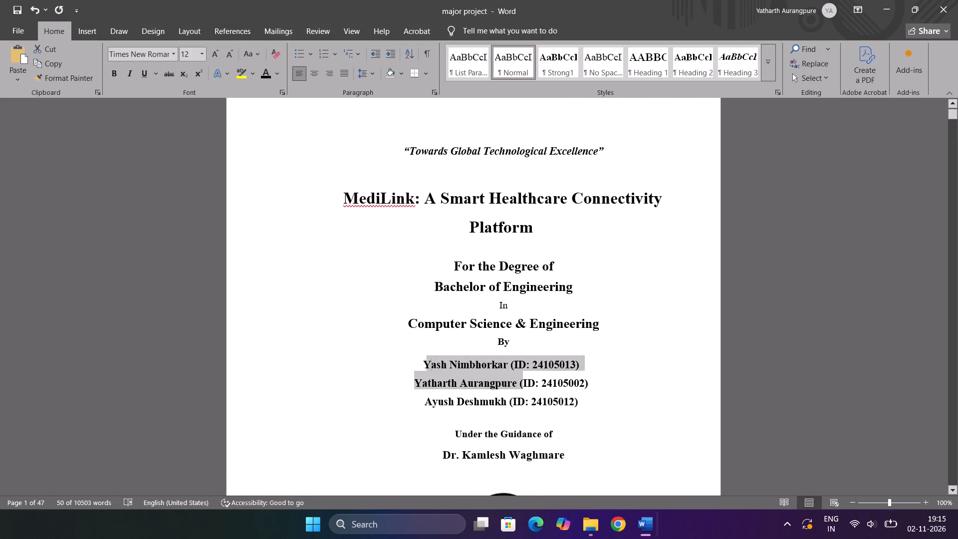
drag(536, 374, 582, 398)
click(582, 398)
double_click(582, 398)
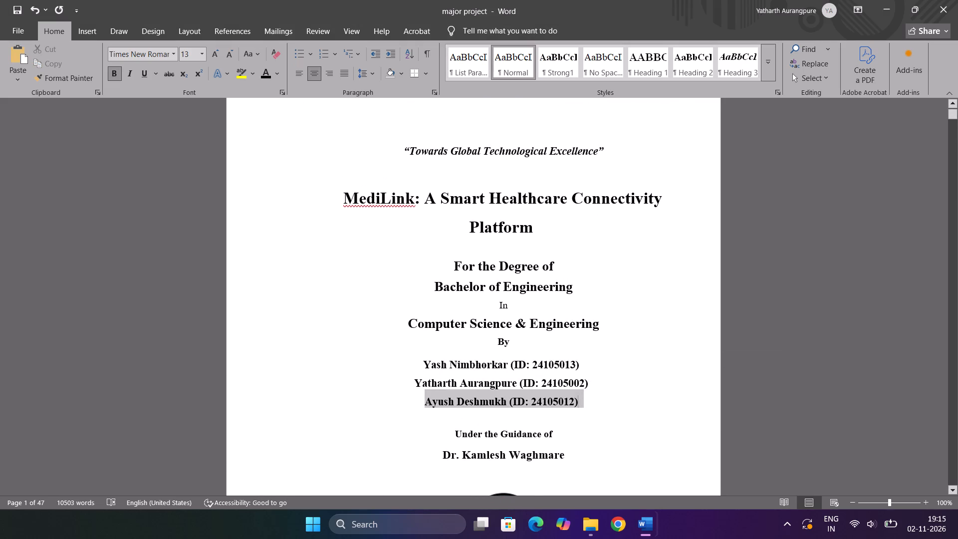
drag(437, 372, 485, 378)
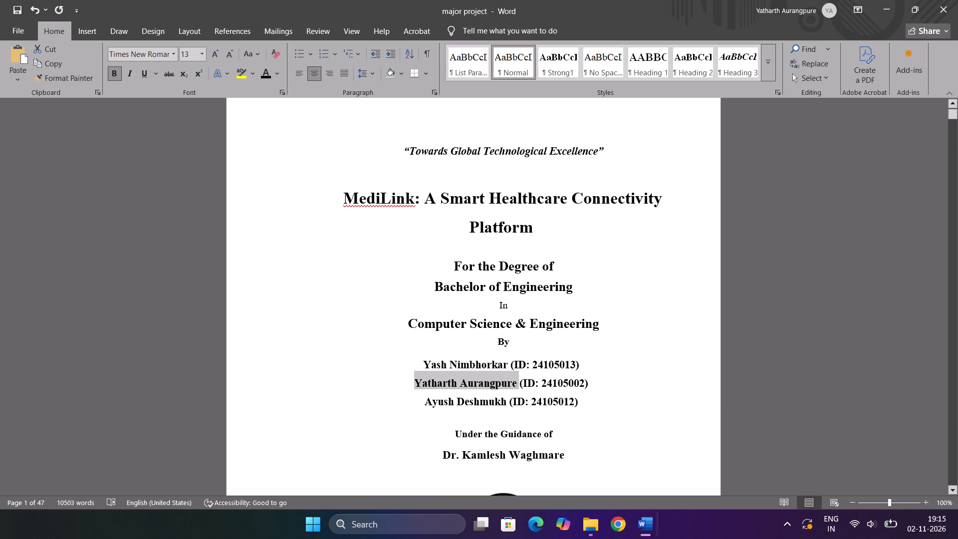
drag(485, 378, 424, 366)
click(424, 366)
drag(424, 366, 586, 404)
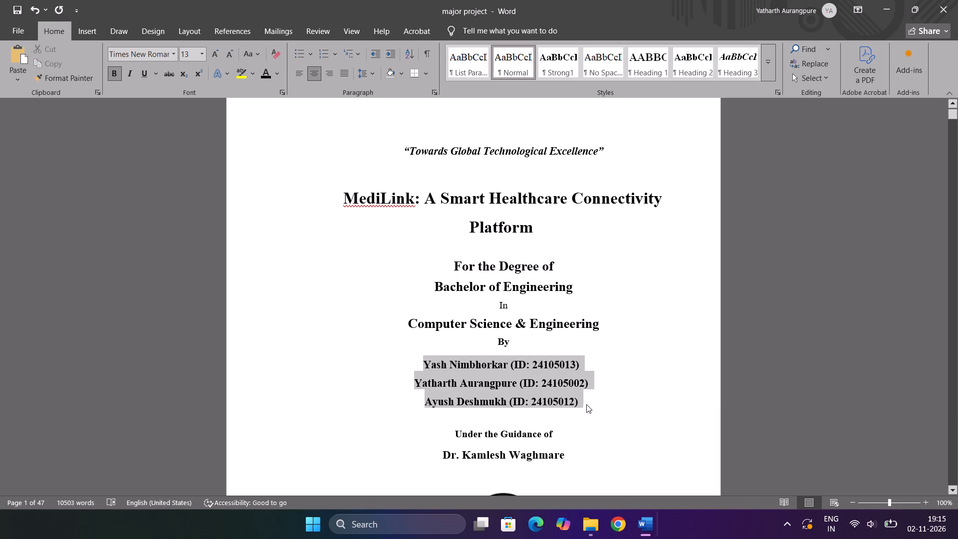
drag(586, 404, 588, 404)
key(ctrl+c)
scroll(588, 404, down, 3)
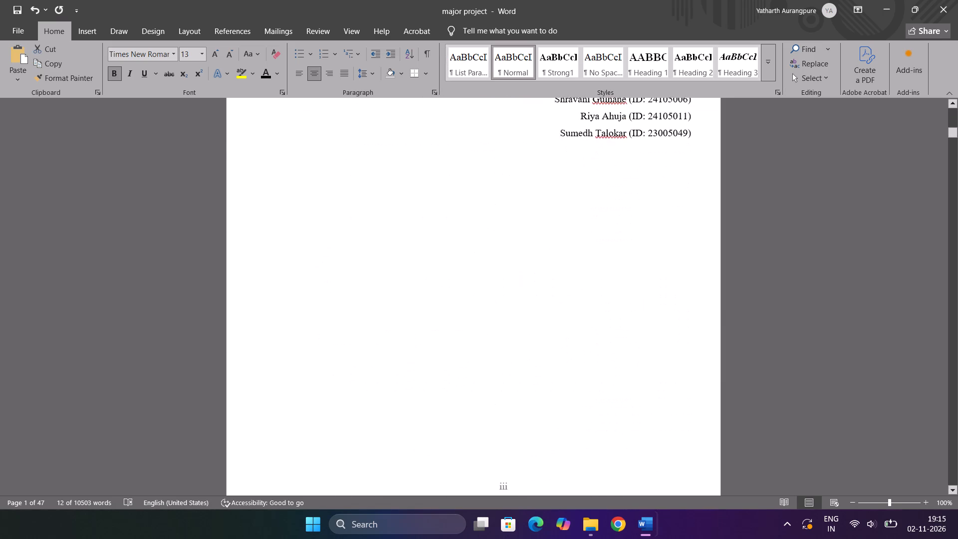
scroll(588, 404, up, 1)
drag(568, 274, 626, 284)
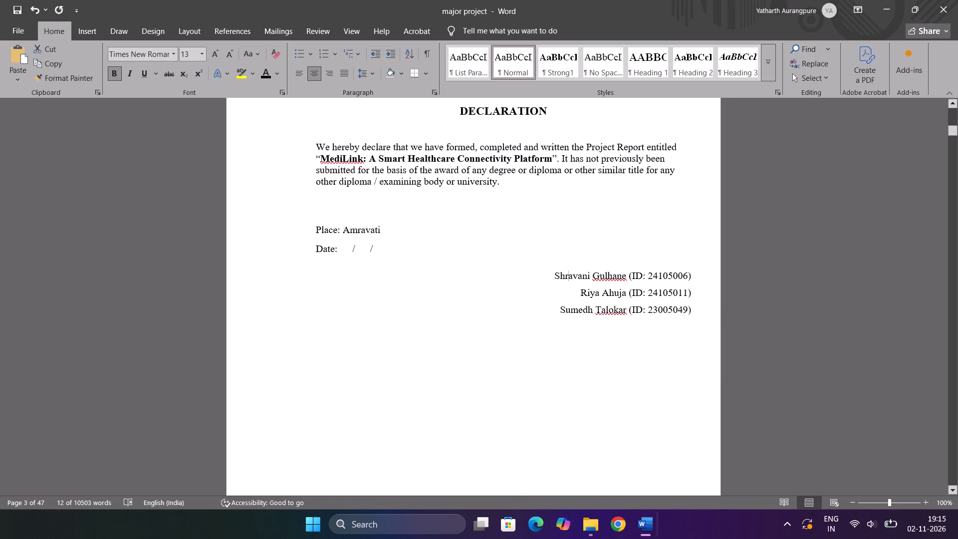
drag(626, 284, 692, 309)
key(ctrl+v)
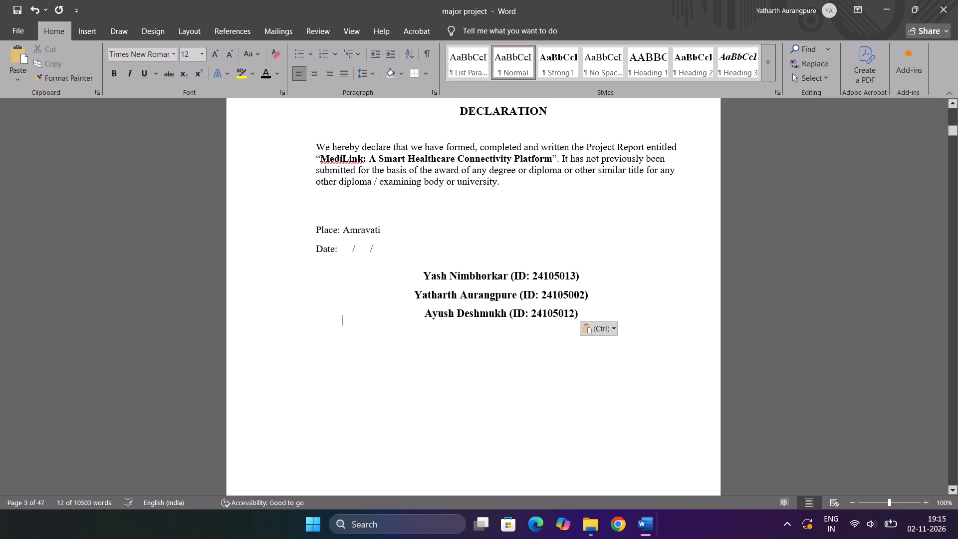
click(602, 329)
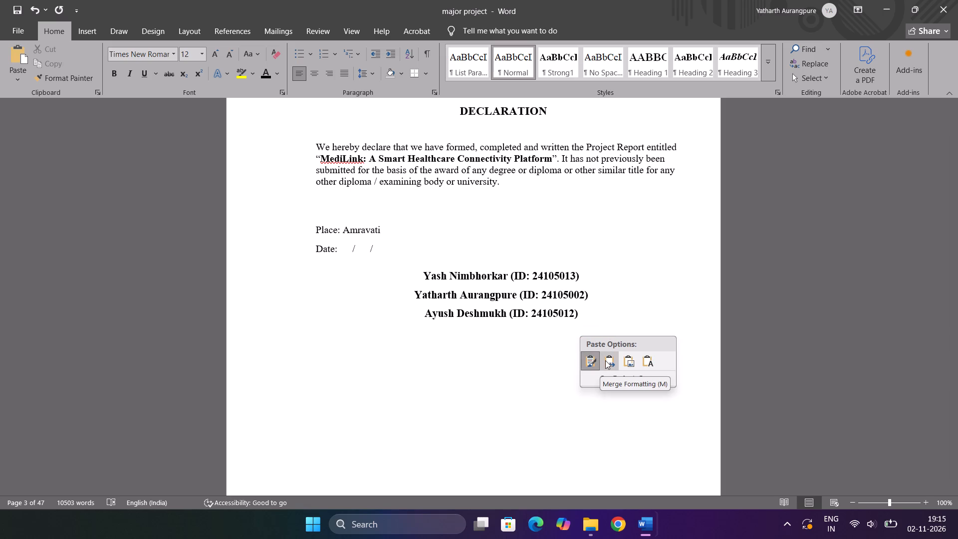
click(646, 360)
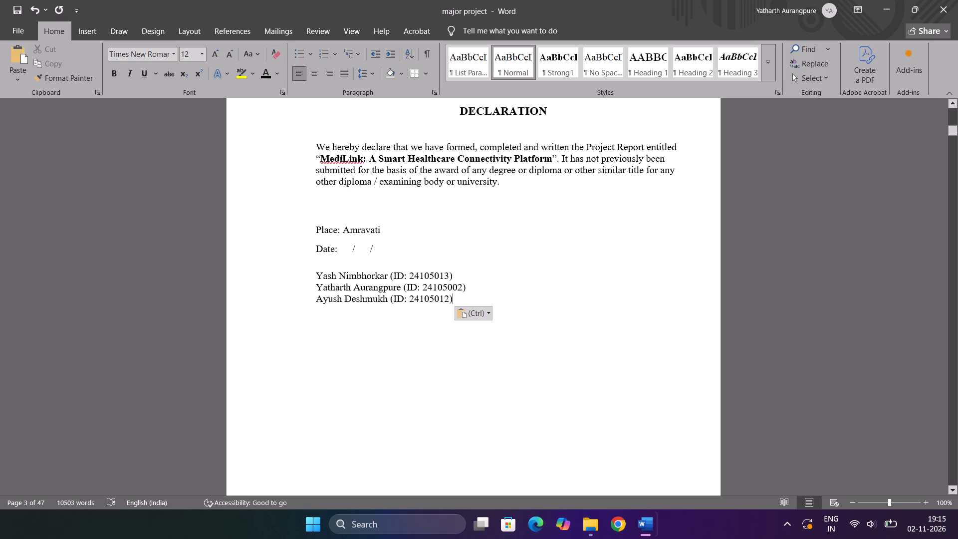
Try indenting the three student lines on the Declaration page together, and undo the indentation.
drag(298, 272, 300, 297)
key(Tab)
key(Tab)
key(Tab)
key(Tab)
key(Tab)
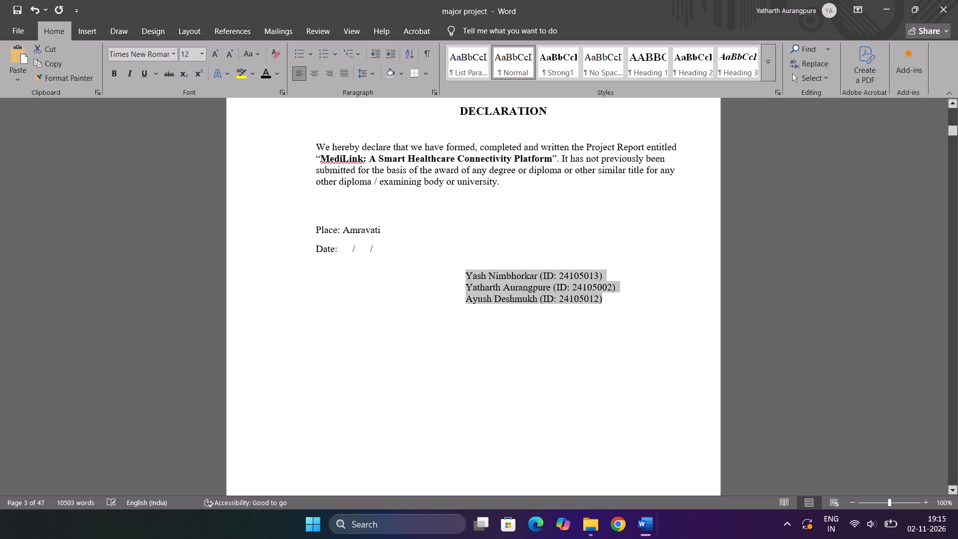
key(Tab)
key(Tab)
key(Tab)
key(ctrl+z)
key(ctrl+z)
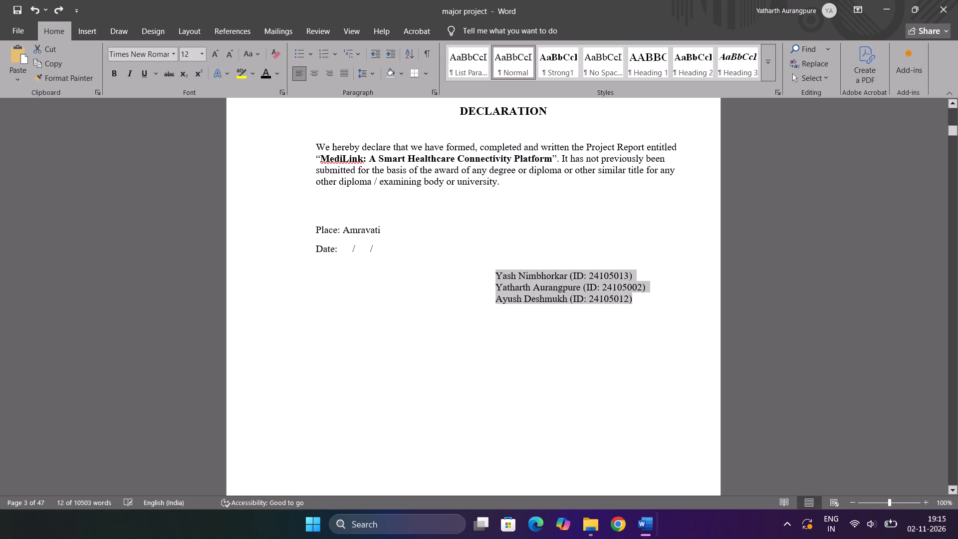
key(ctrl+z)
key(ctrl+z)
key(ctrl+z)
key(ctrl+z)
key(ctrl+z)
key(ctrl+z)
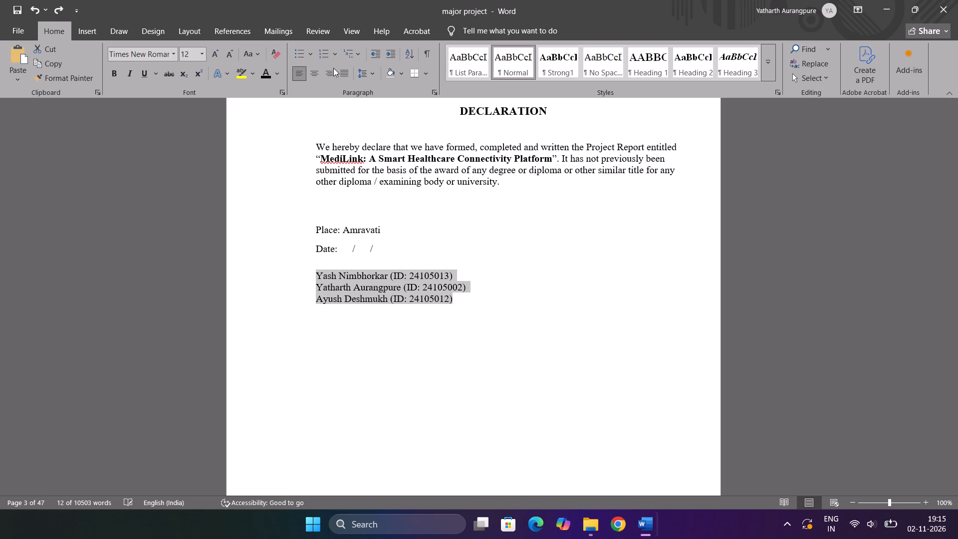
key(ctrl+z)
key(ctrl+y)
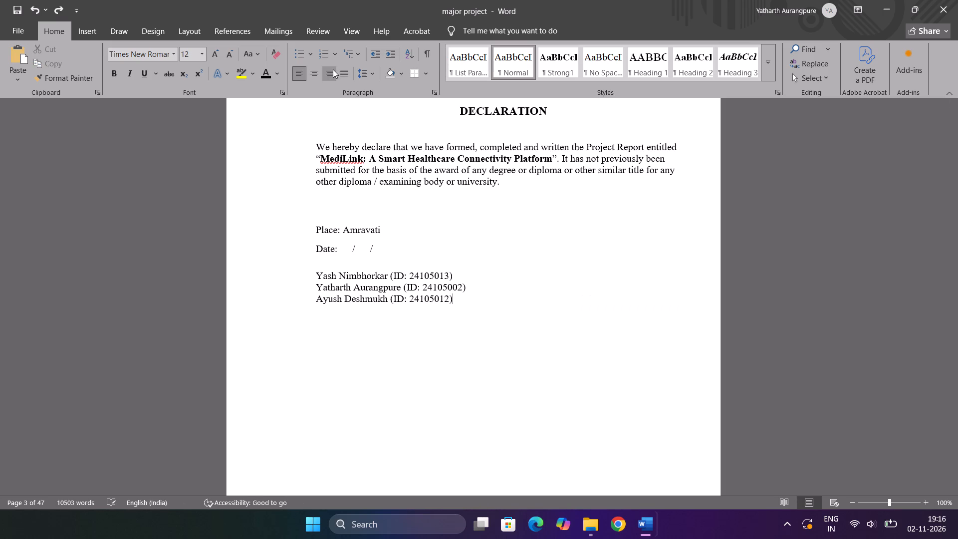
Right-align the third student line on the Declaration page.
click(333, 69)
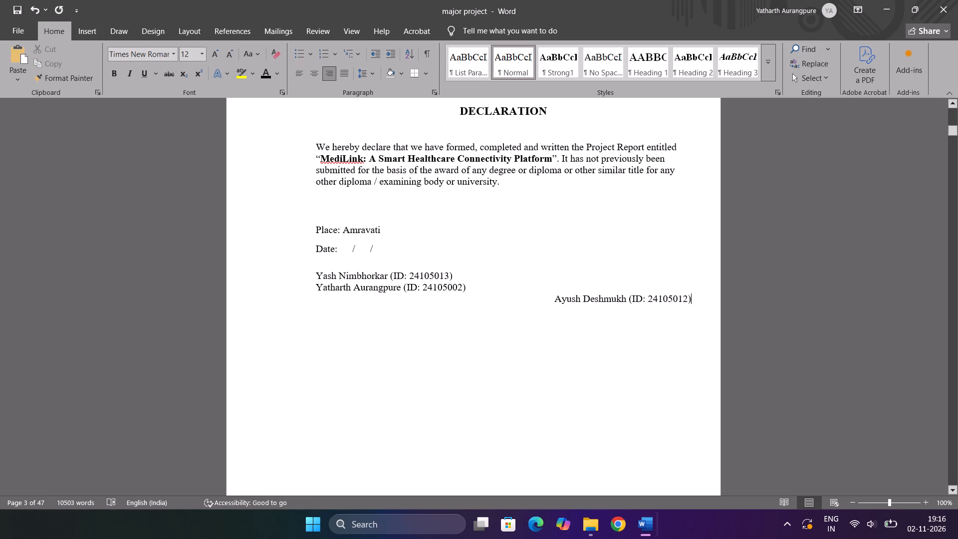
Shift the first student line on the Declaration page toward the right margin, roughly flush with the end of the third line.
click(317, 275)
key(Tab)
key(Tab)
key(Tab)
key(Tab)
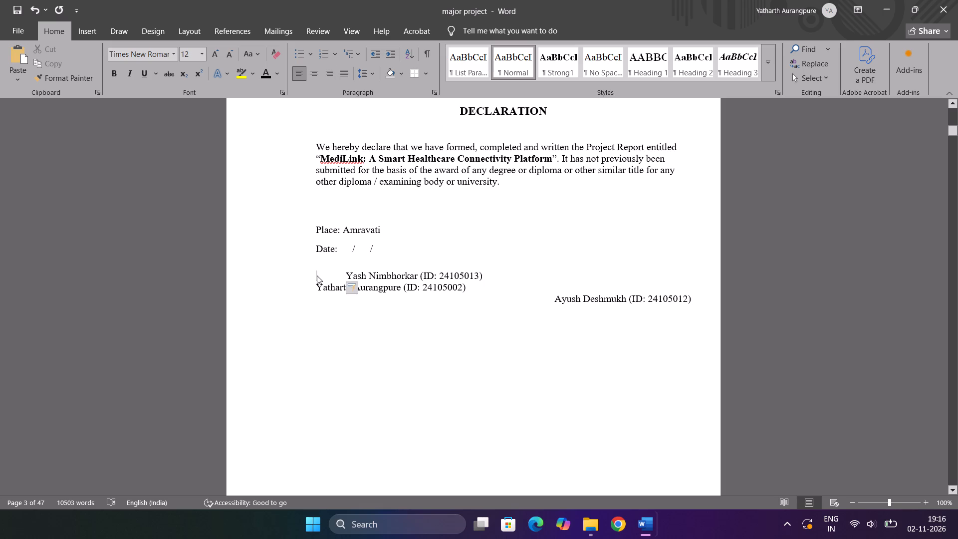
key(Tab)
key(Tab)
key(Tab)
key(Tab)
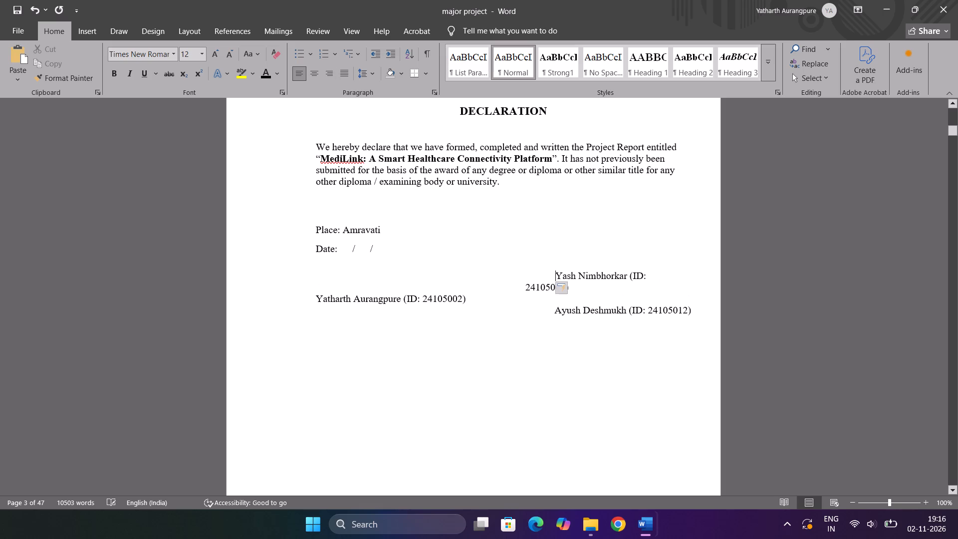
key(equal)
key(ctrl+z)
key(BackSpace)
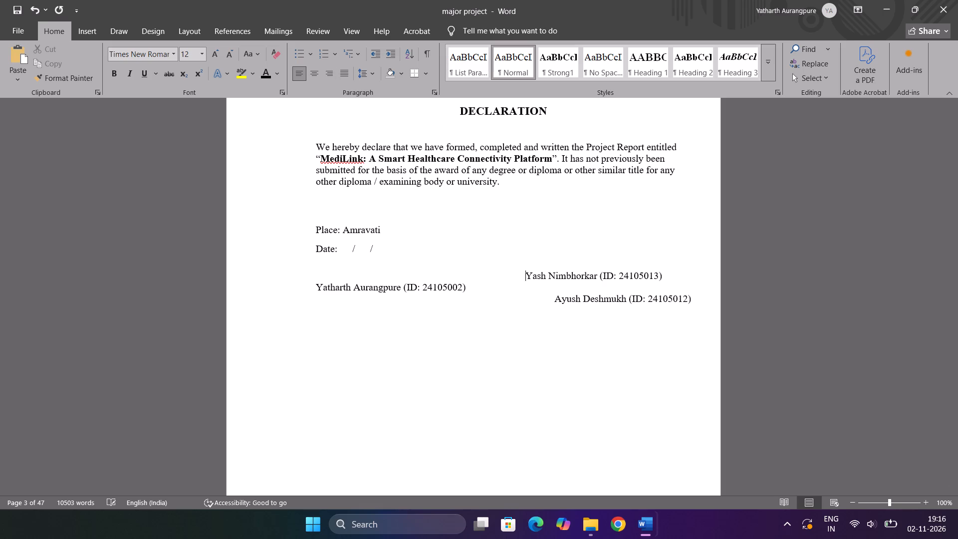
key(space)
key(space)
key(space)
key(space)
key(space)
key(space)
key(space)
key(space)
key(space)
key(space)
key(space)
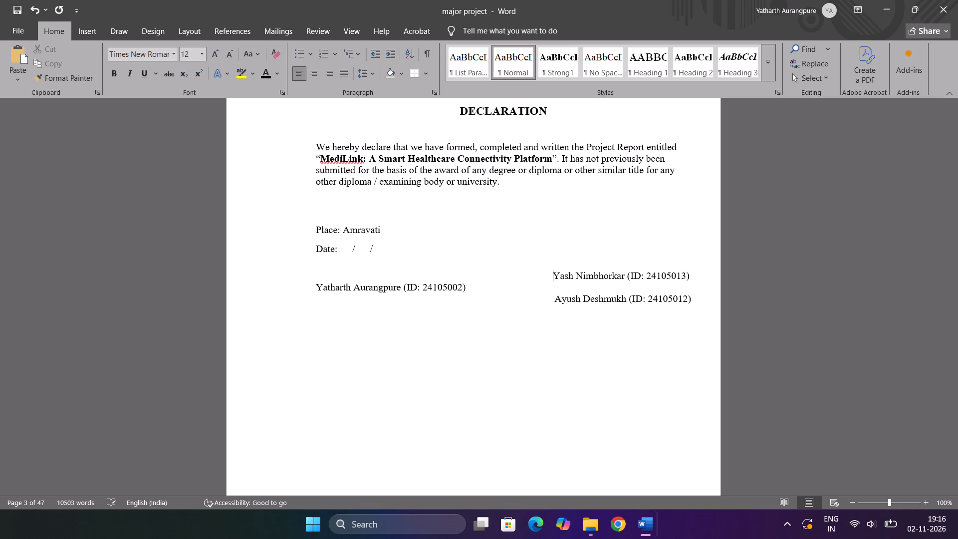
key(space)
key(BackSpace)
Pad the start of the second student line with spaces until its end roughly lines up with the lines above and below.
key(Down)
key(ctrl+Left)
key(ctrl+Left)
key(ctrl+Left)
key(ctrl+Left)
key(ctrl+Left)
key(ctrl+Left)
key(ctrl+Left)
key(space)
key(space)
key(space)
key(space)
key(space)
key(space)
key(space)
key(space)
key(space)
key(space)
key(space)
key(space)
key(space)
key(space)
key(space)
key(space)
key(space)
key(space)
key(space)
key(space)
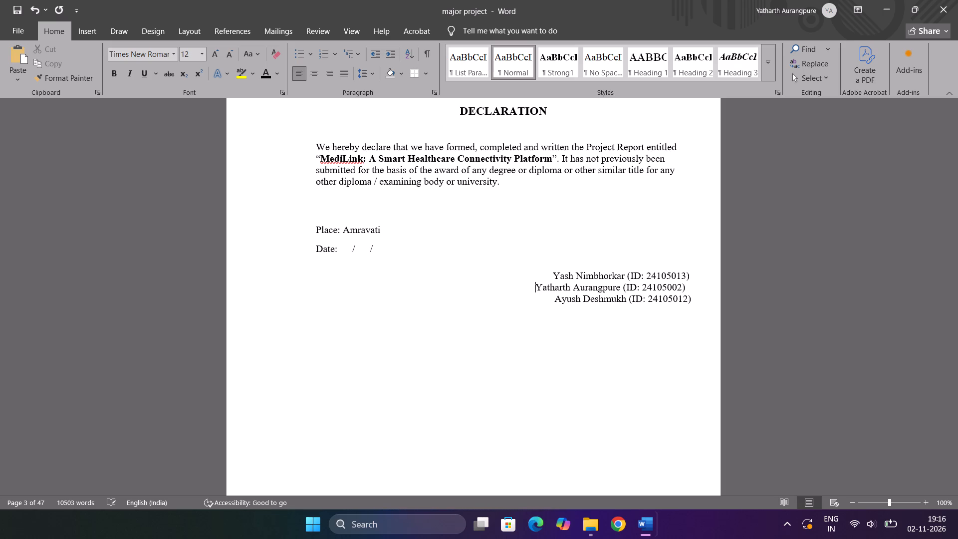
key(space)
key(space)
key(space)
key(BackSpace)
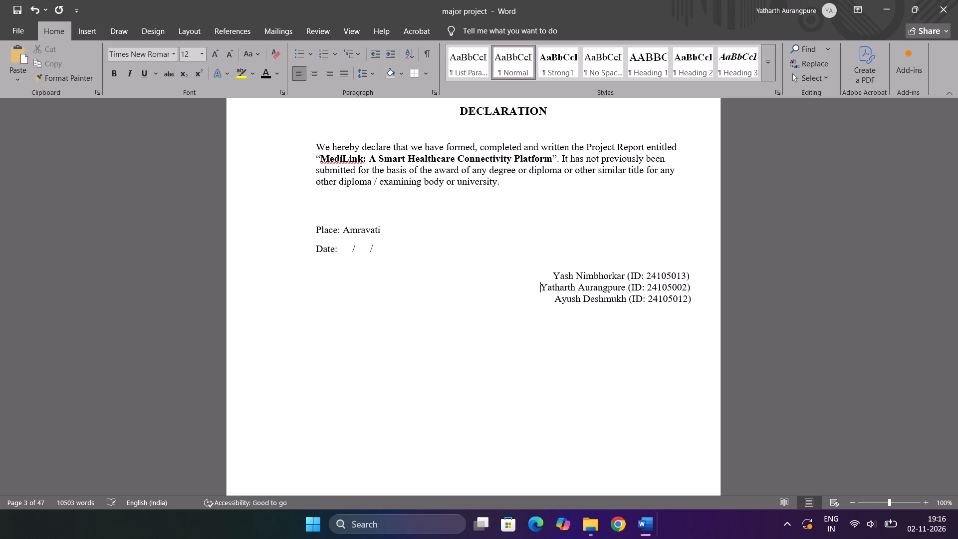
Copy the four body paragraphs of the Acknowledgement page, from "It gives us immense pleasure" to "belief in our abilities", in the Group 1 document.
scroll(343, 303, down, 2)
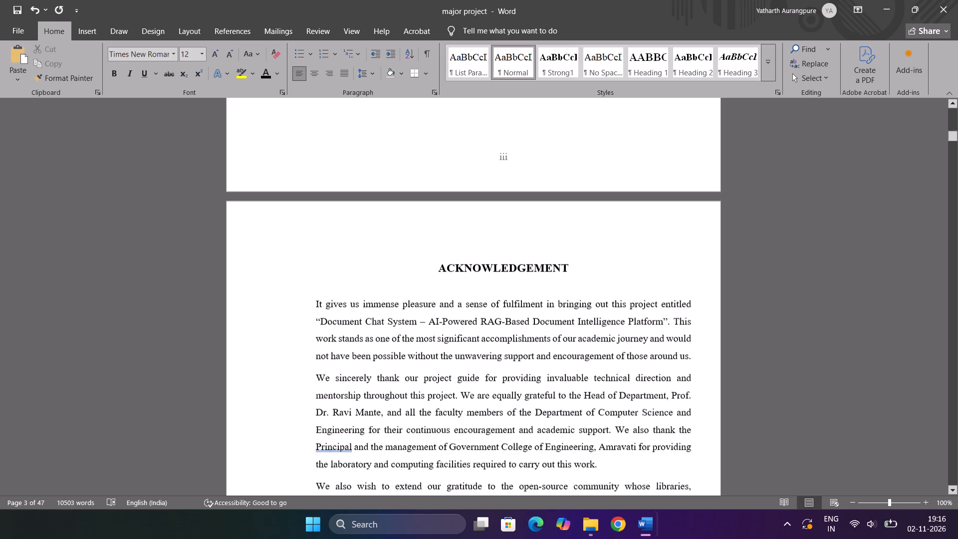
key(alt+Tab)
scroll(343, 303, down, 1)
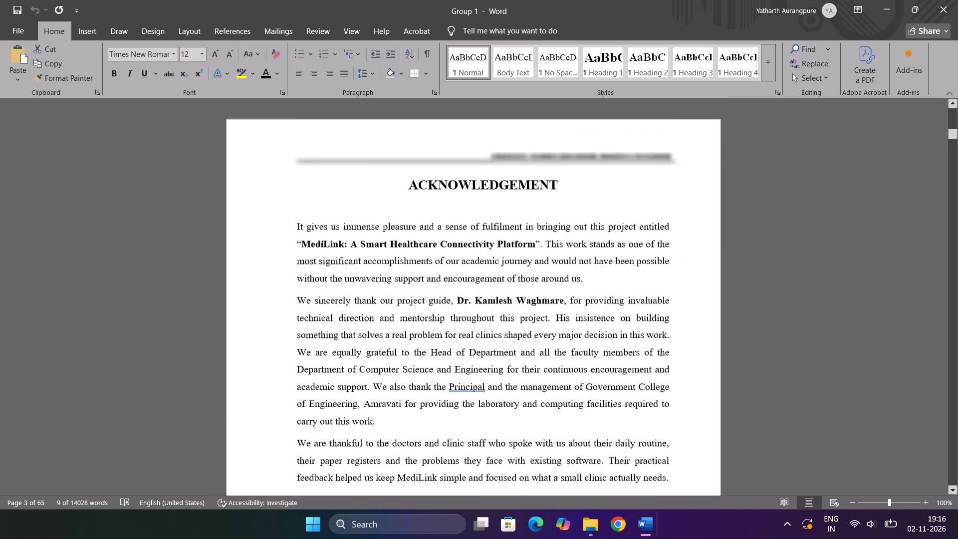
scroll(343, 303, down, 1)
scroll(343, 303, up, 6)
scroll(343, 303, down, 2)
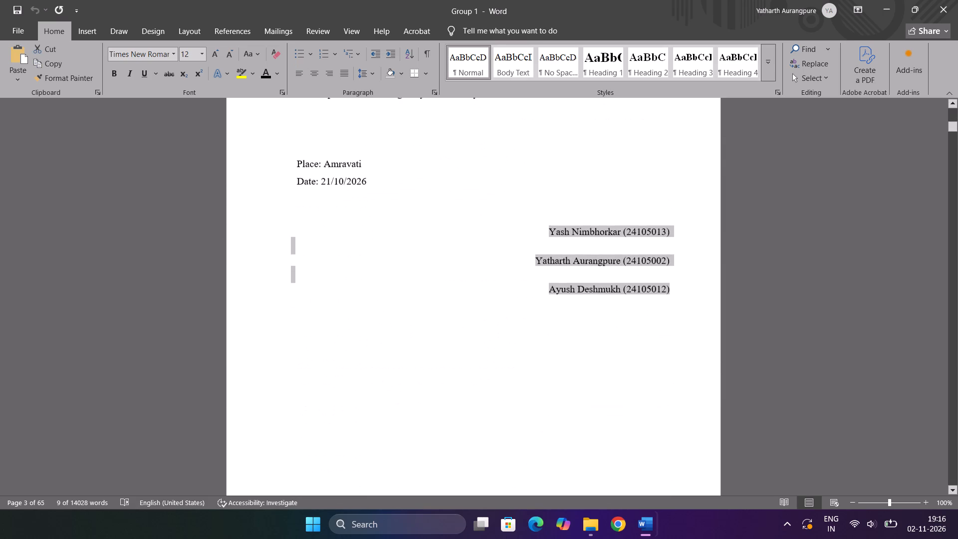
key(Down)
key(Down)
key(Down)
key(Down)
key(Down)
key(Down)
key(Down)
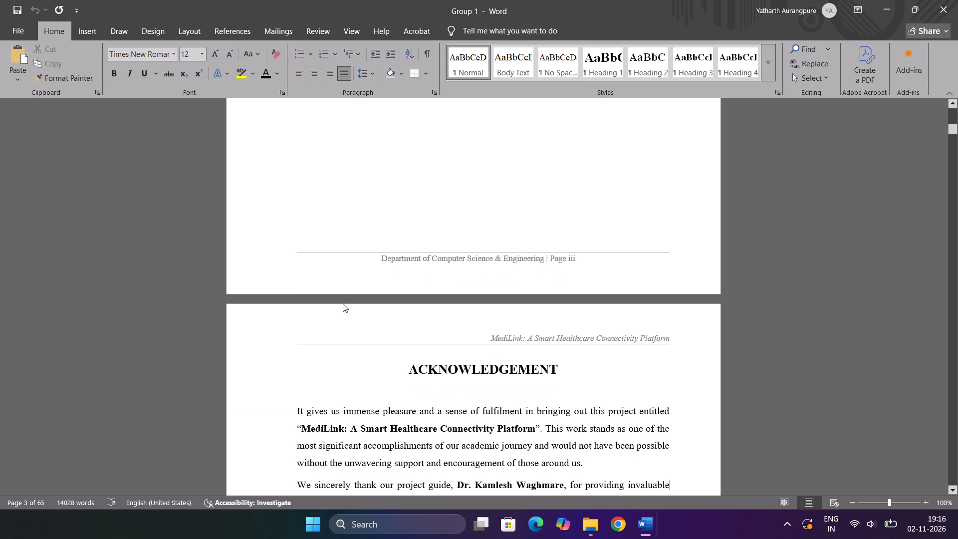
scroll(343, 303, down, 2)
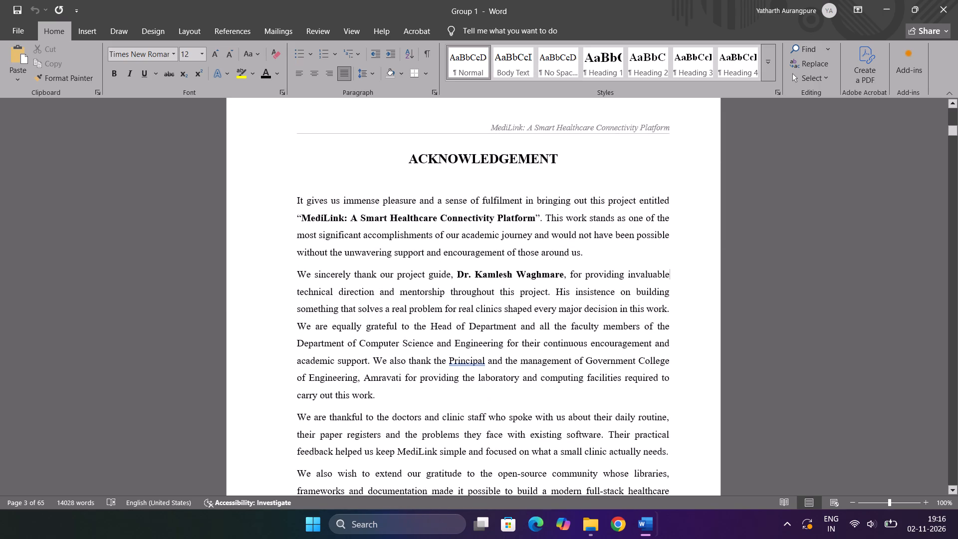
drag(269, 190, 282, 387)
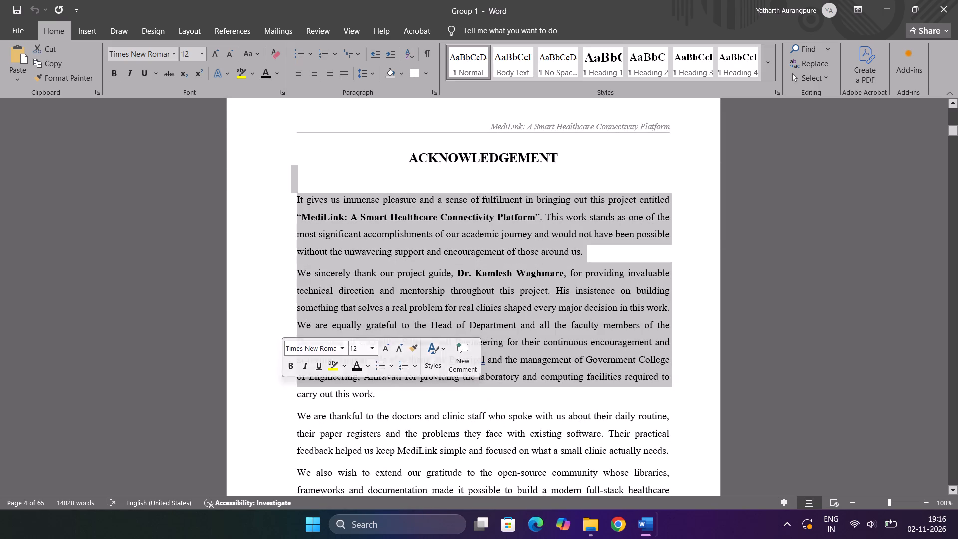
click(250, 199)
drag(251, 202, 273, 299)
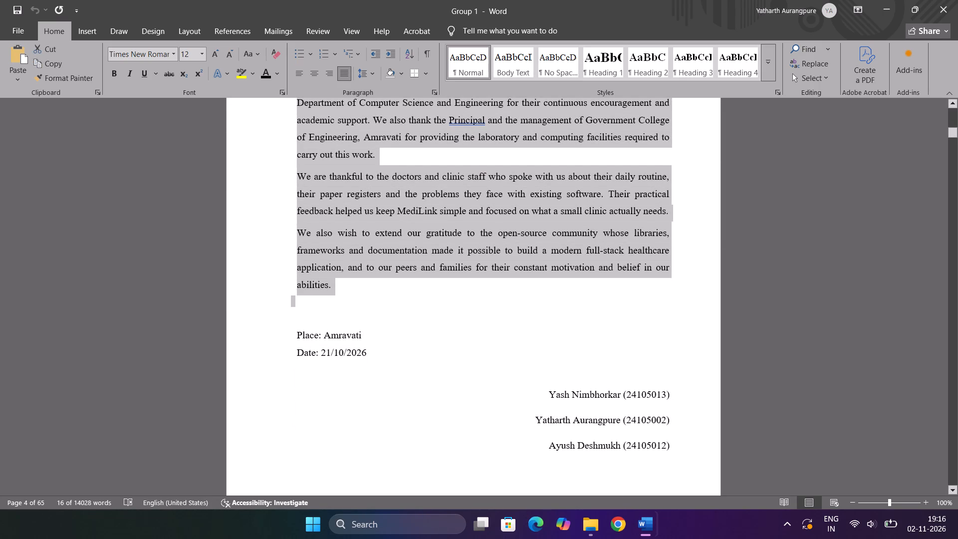
drag(273, 299, 273, 292)
key(ctrl+c)
Replace the Acknowledgement body paragraphs in the major project document with the copied MediLink text, keeping its source formatting.
key(alt+Tab)
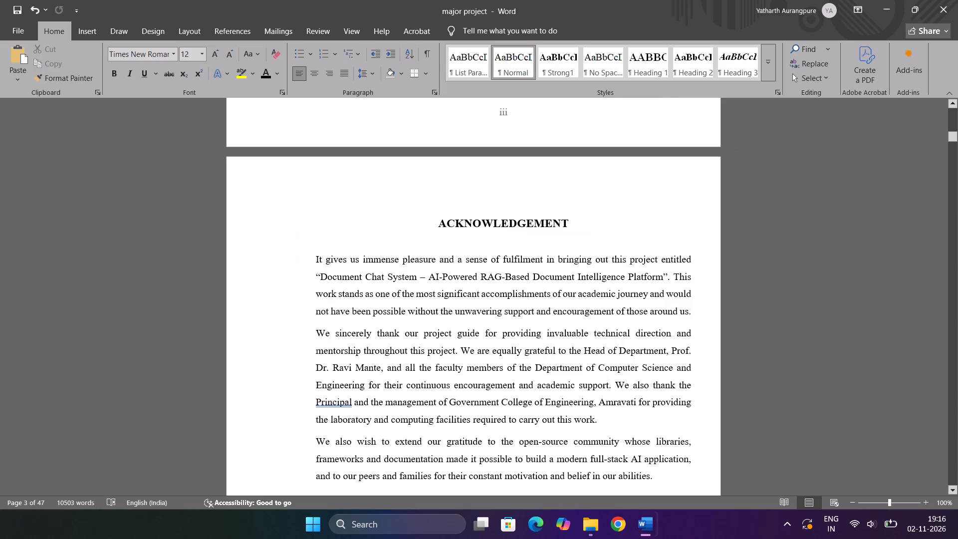
drag(278, 252, 280, 287)
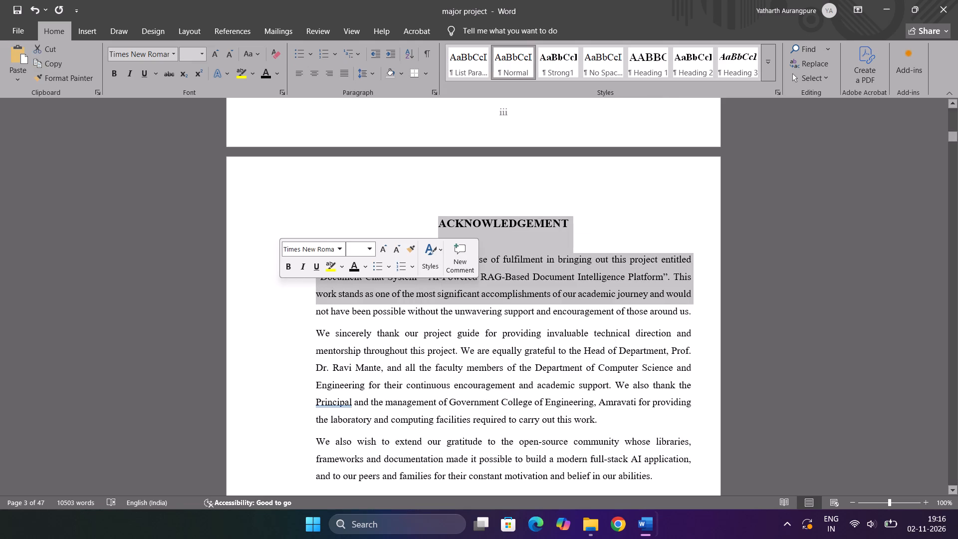
click(242, 264)
drag(242, 264, 246, 502)
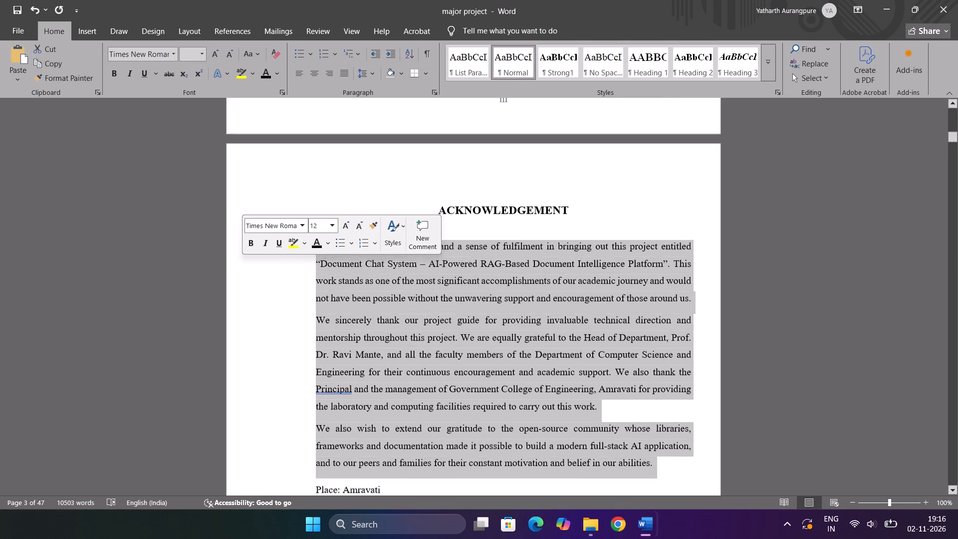
drag(246, 502, 252, 355)
key(ctrl+v)
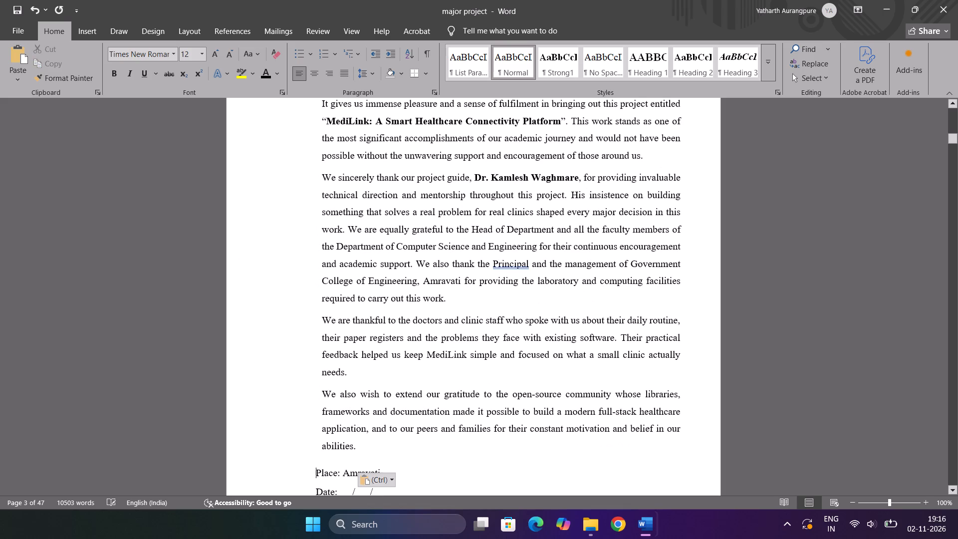
click(375, 460)
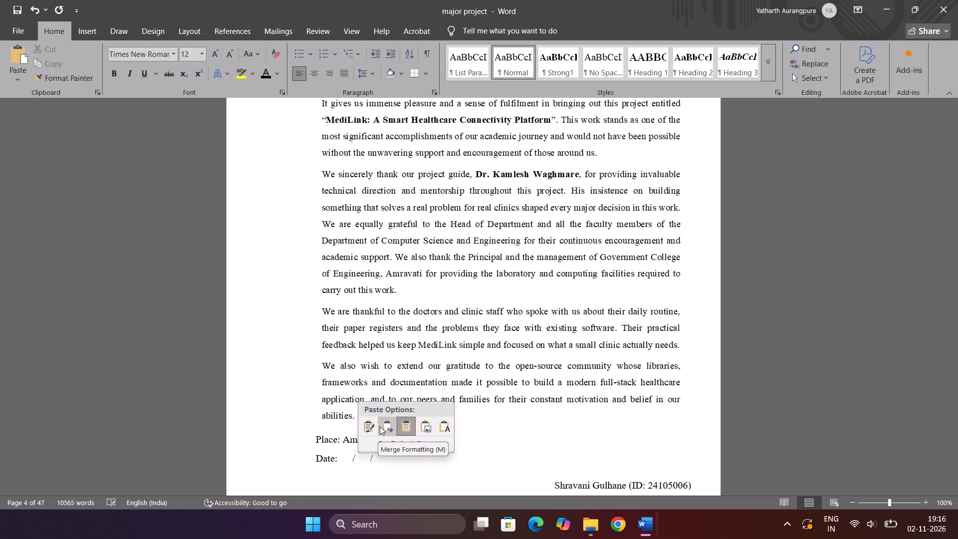
click(371, 426)
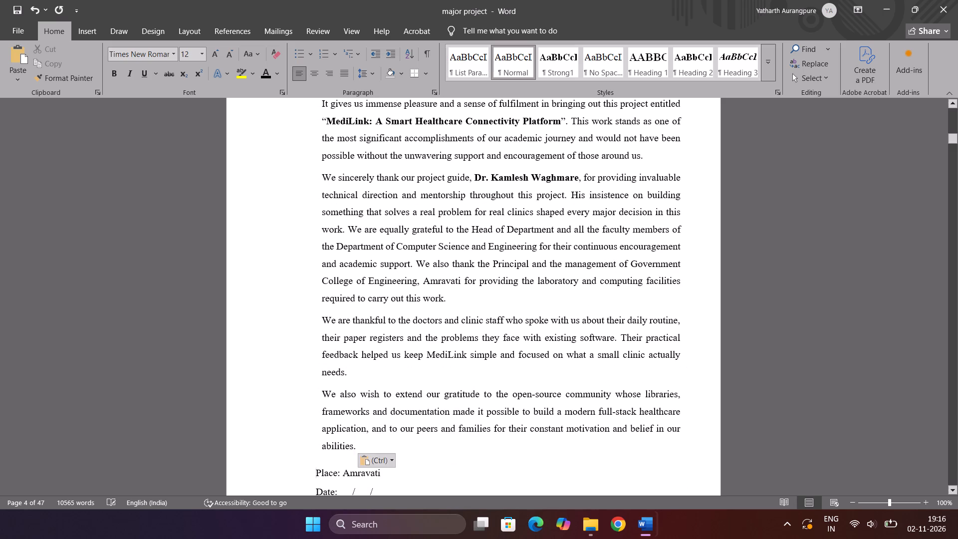
Replace the three student lines on the Acknowledgement page with a copy of the student lines from the Declaration page.
scroll(371, 426, down, 1)
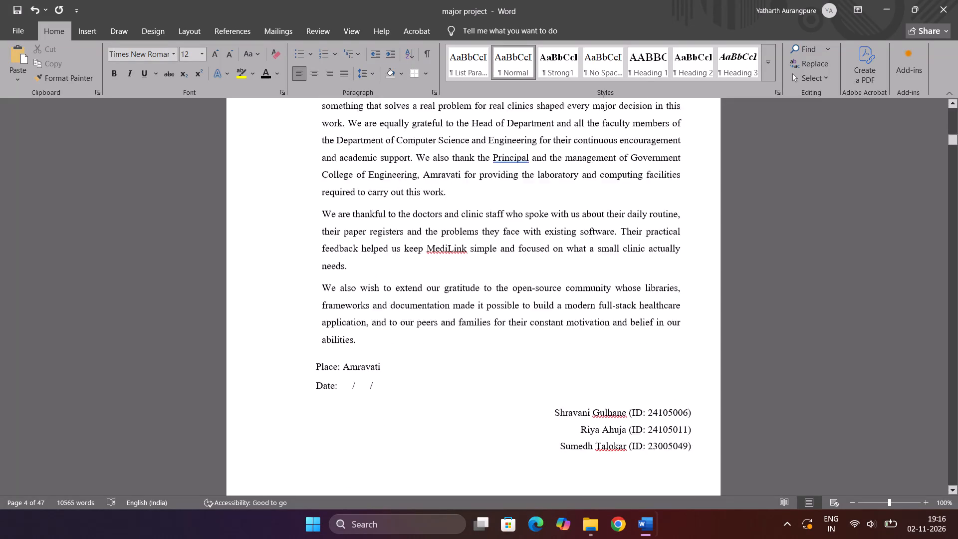
scroll(371, 426, down, 1)
scroll(371, 426, up, 1)
key(alt+Tab)
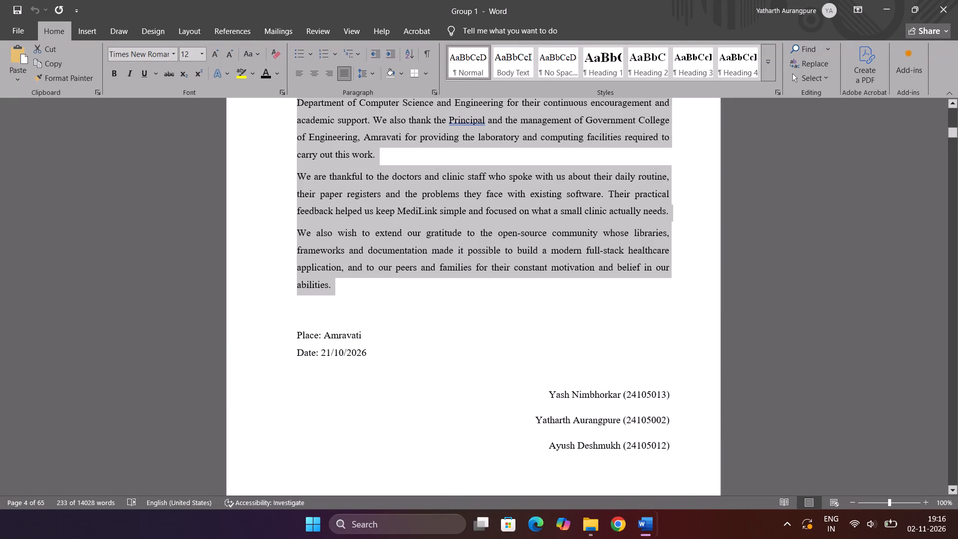
key(alt+Tab)
scroll(588, 249, up, 1)
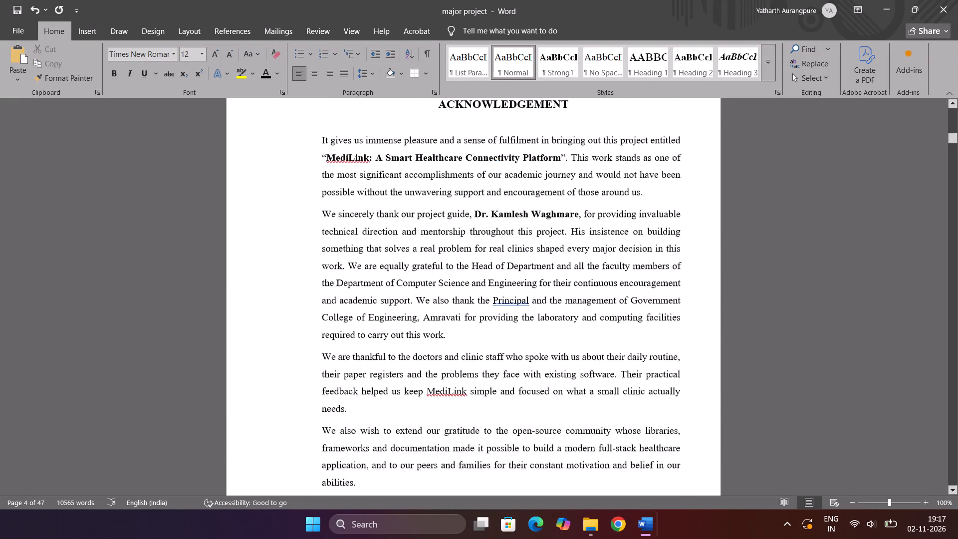
scroll(588, 249, up, 2)
drag(546, 262, 697, 288)
key(ctrl+c)
scroll(697, 288, down, 2)
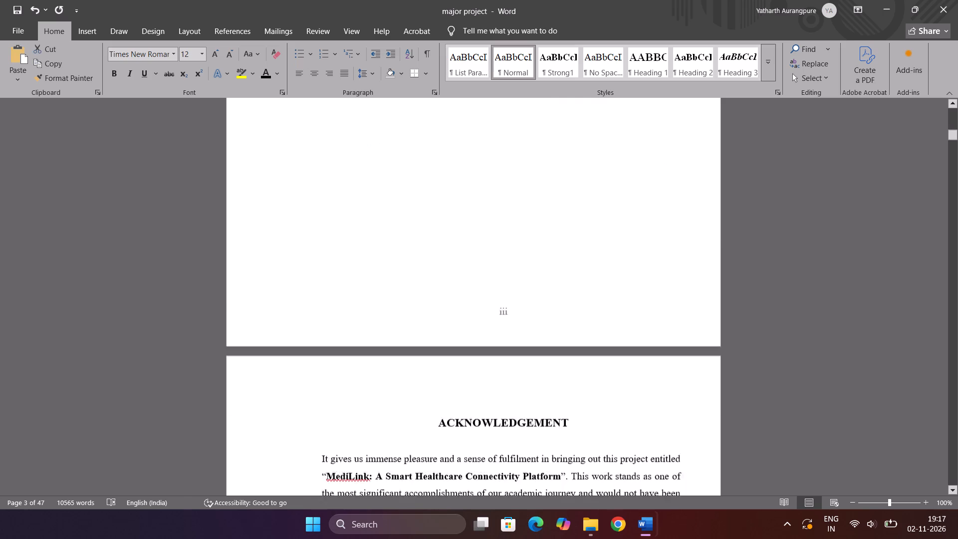
scroll(697, 288, down, 1)
scroll(697, 288, up, 1)
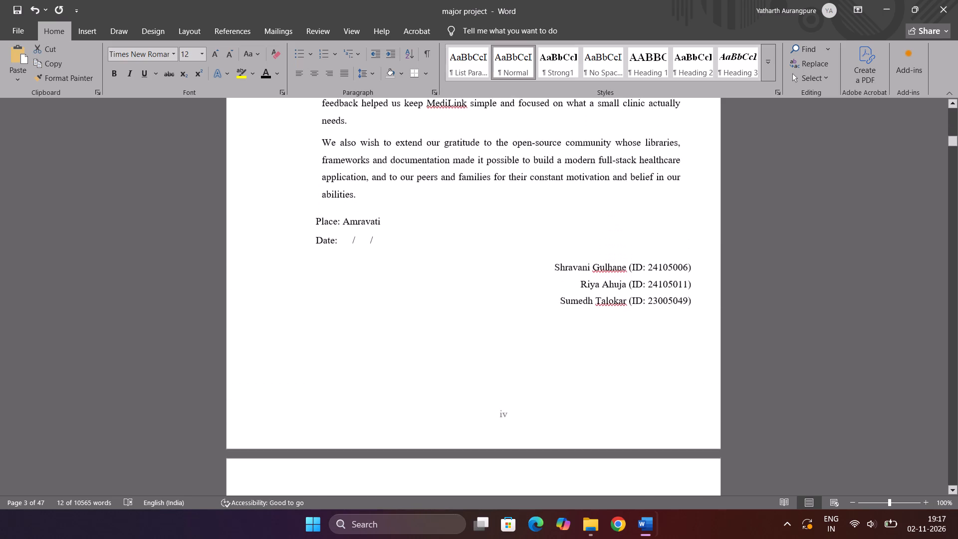
drag(574, 272, 697, 302)
key(ctrl+v)
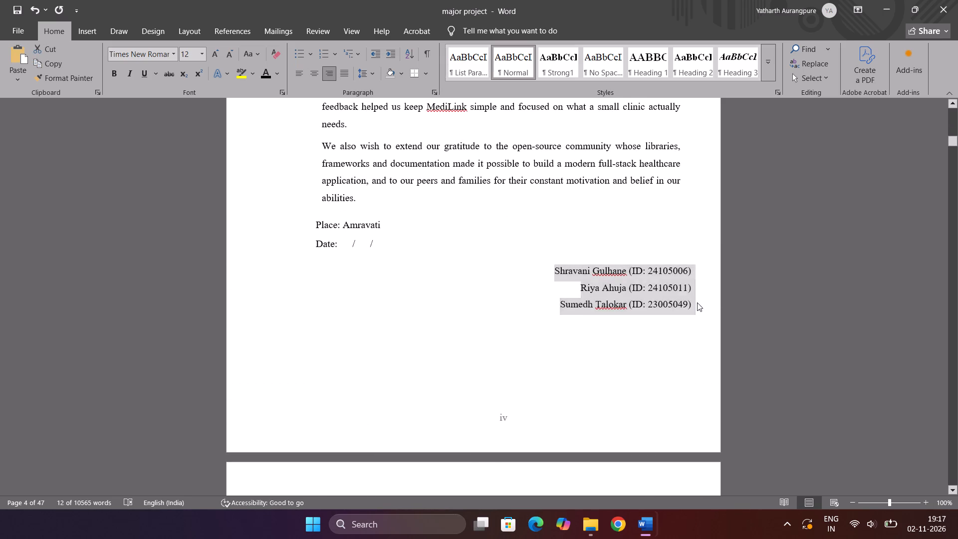
Copy the full Abstract text, including the Keywords paragraph, from the Group 1 document.
scroll(577, 344, down, 2)
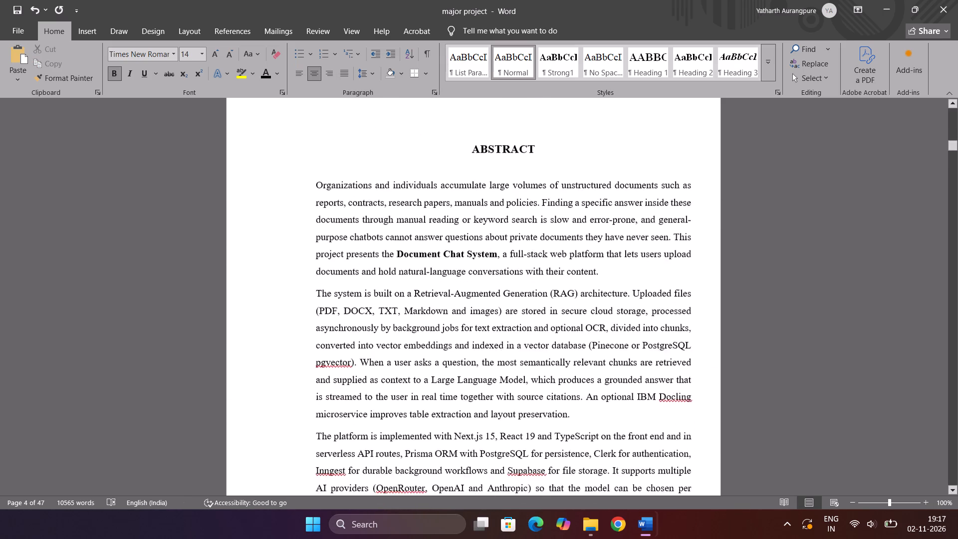
scroll(577, 344, down, 1)
key(alt+Tab)
scroll(465, 340, down, 2)
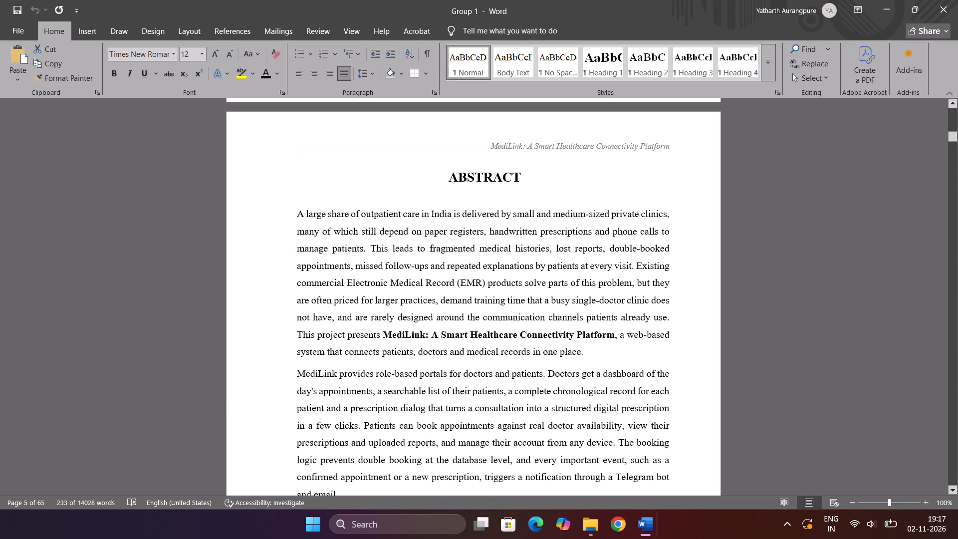
drag(263, 207, 277, 479)
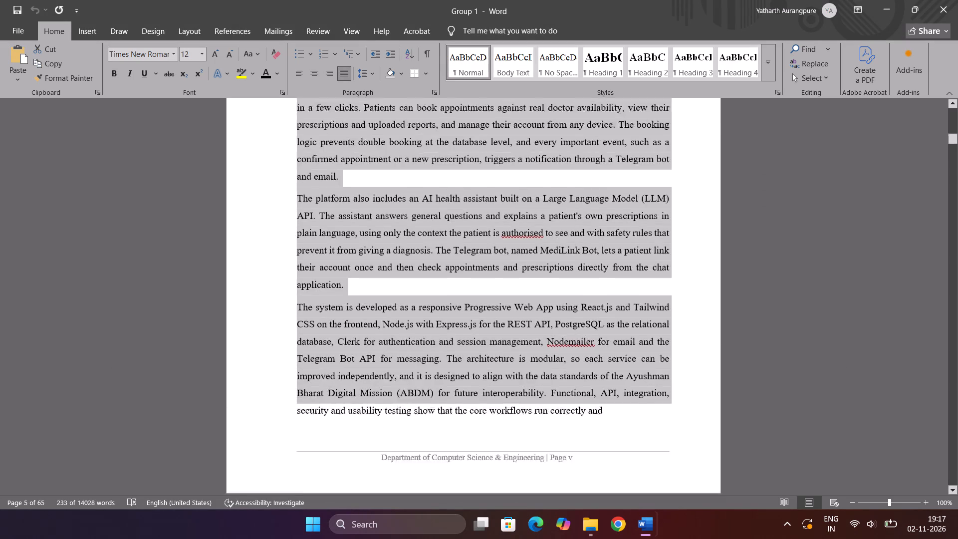
drag(277, 479, 269, 406)
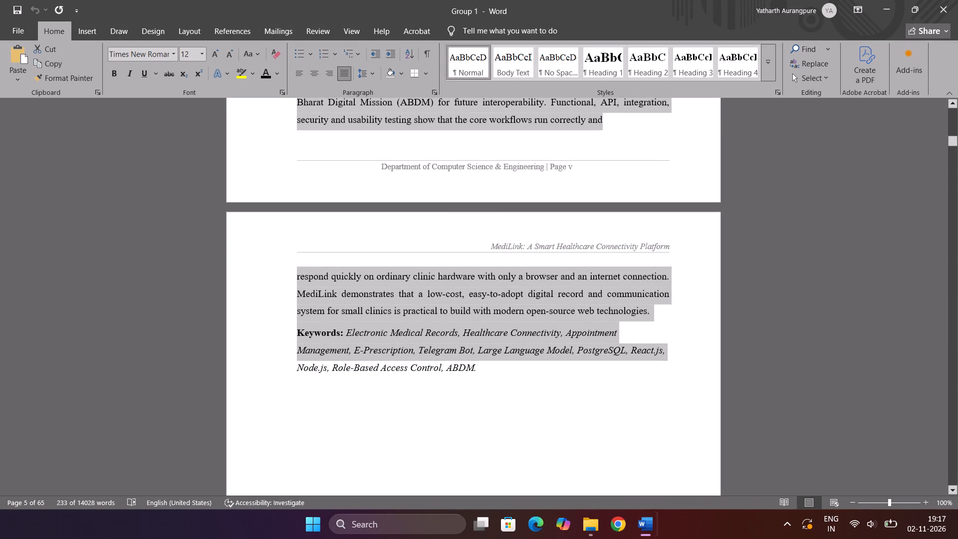
drag(269, 406, 492, 370)
key(ctrl+c)
Replace the Document Chat System abstract and keywords in the major project document with the copied MediLink abstract, and check the pasted pages.
key(alt+Tab)
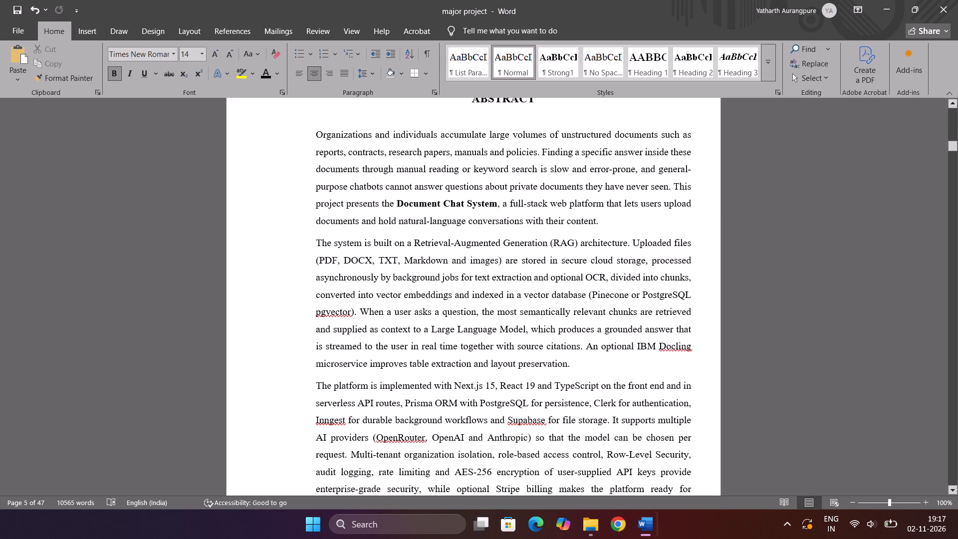
drag(292, 131, 299, 522)
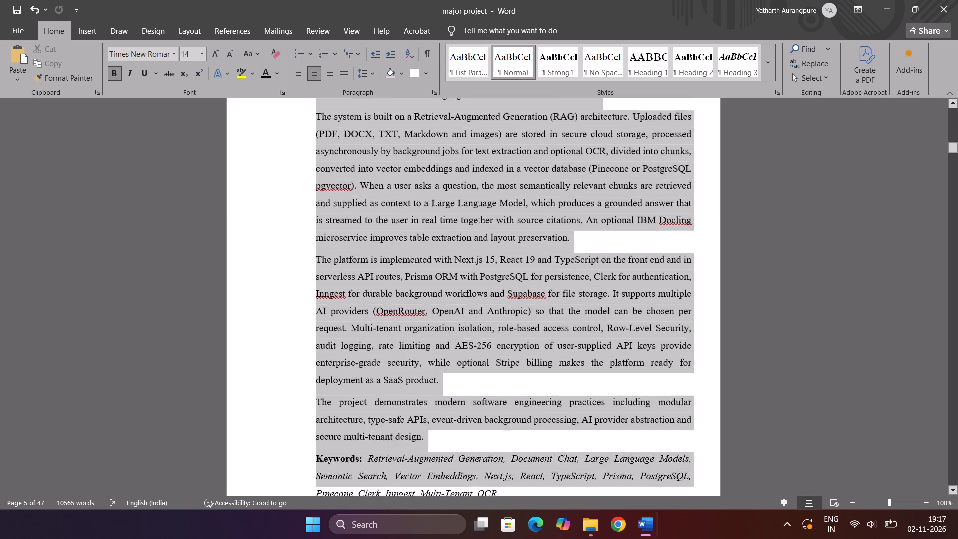
drag(299, 522, 383, 115)
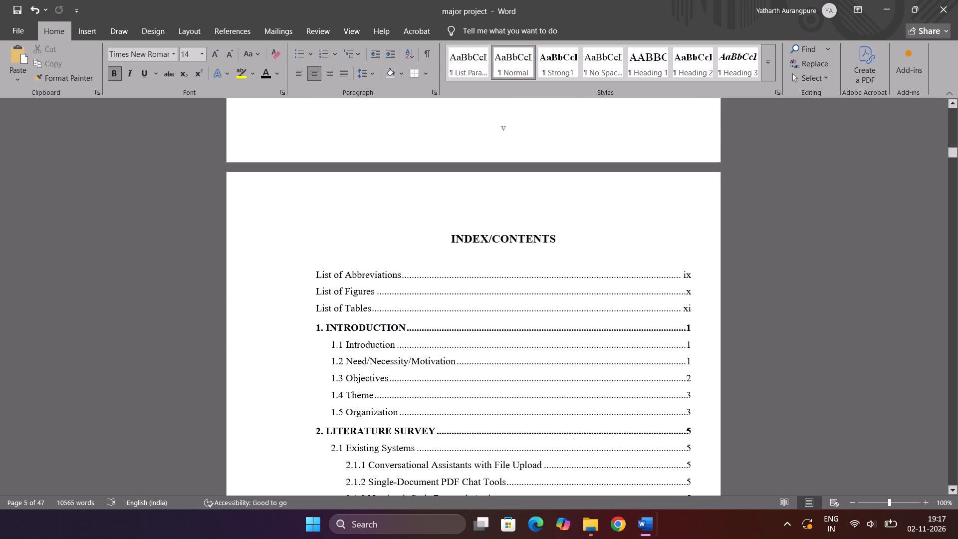
drag(383, 115, 376, 115)
scroll(376, 115, up, 1)
key(ctrl+v)
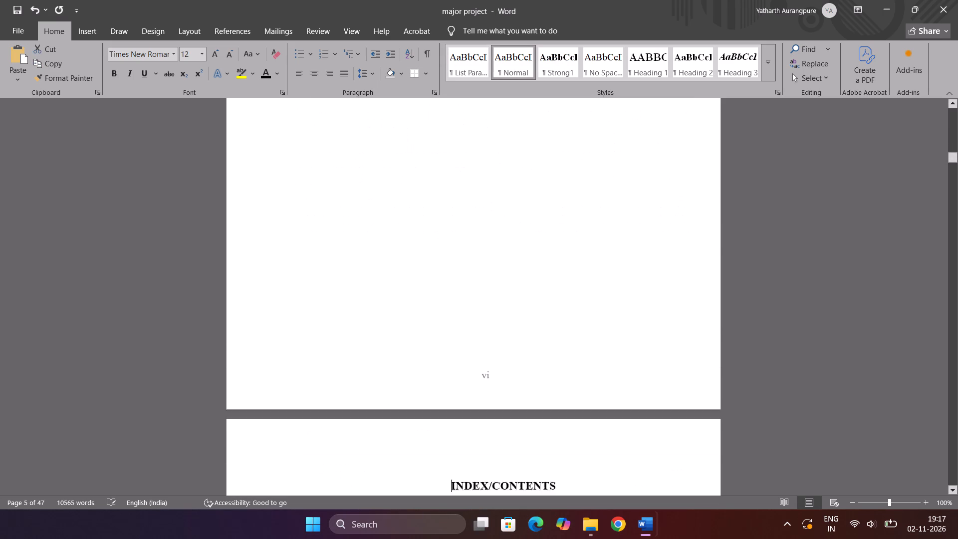
scroll(399, 250, up, 4)
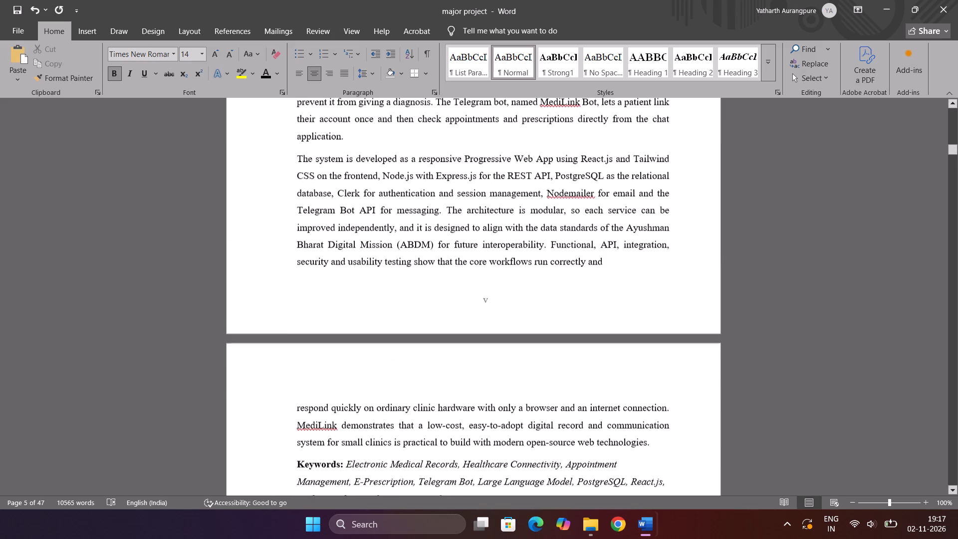
scroll(399, 250, up, 2)
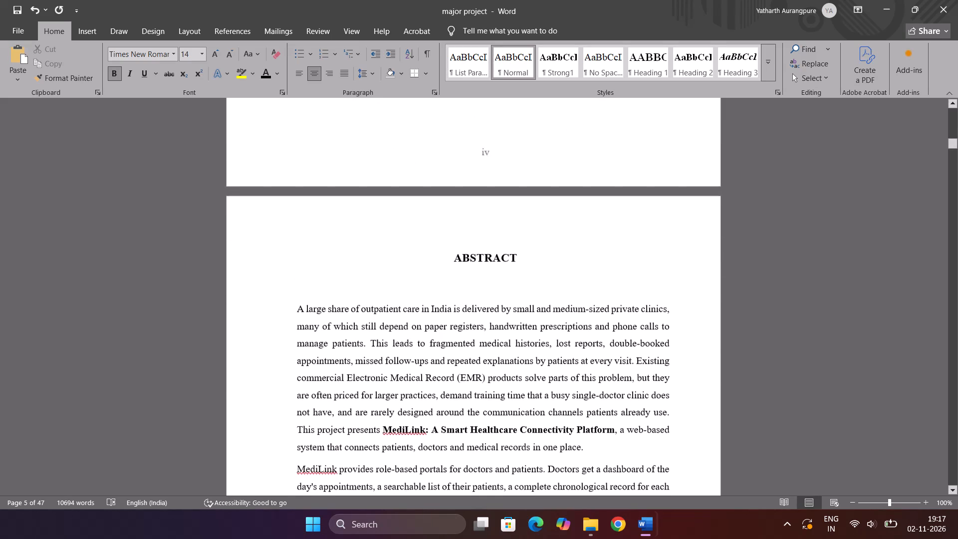
scroll(399, 250, down, 4)
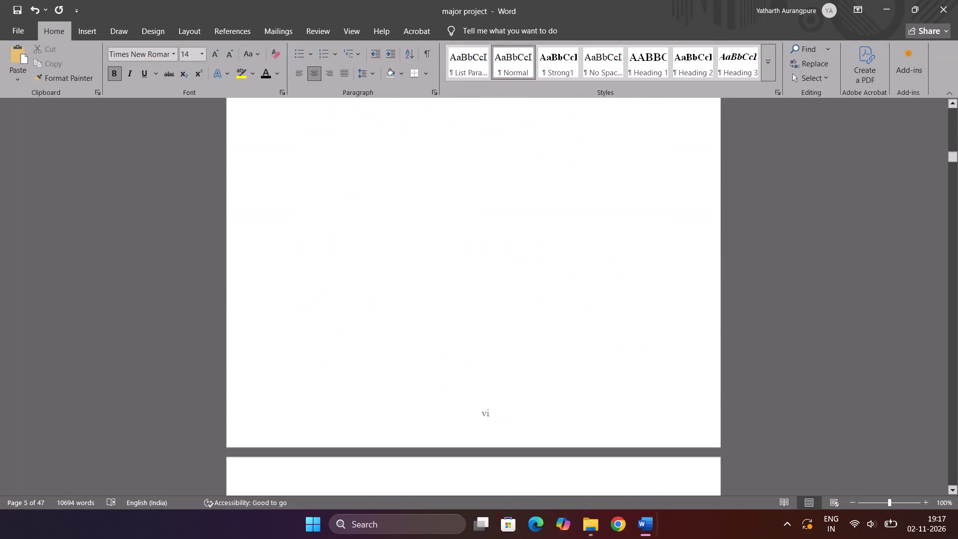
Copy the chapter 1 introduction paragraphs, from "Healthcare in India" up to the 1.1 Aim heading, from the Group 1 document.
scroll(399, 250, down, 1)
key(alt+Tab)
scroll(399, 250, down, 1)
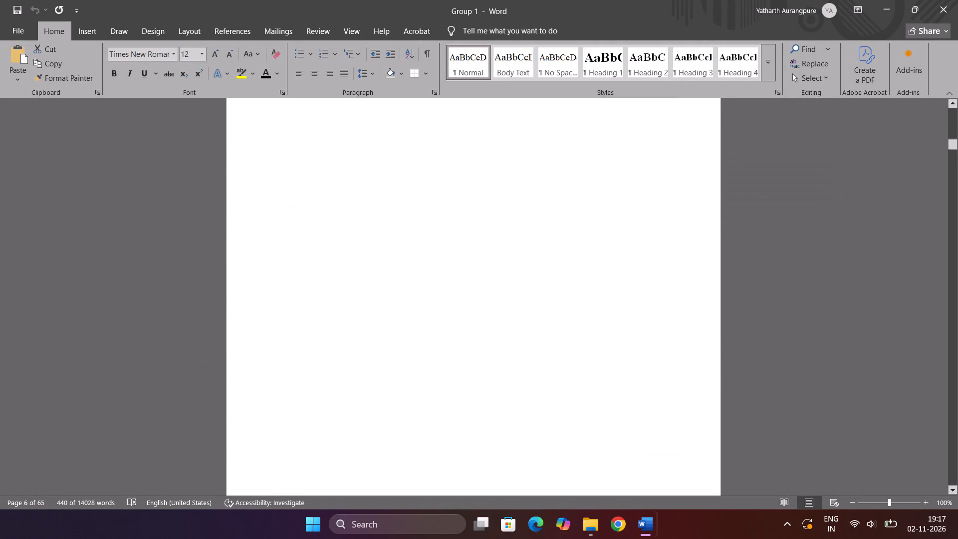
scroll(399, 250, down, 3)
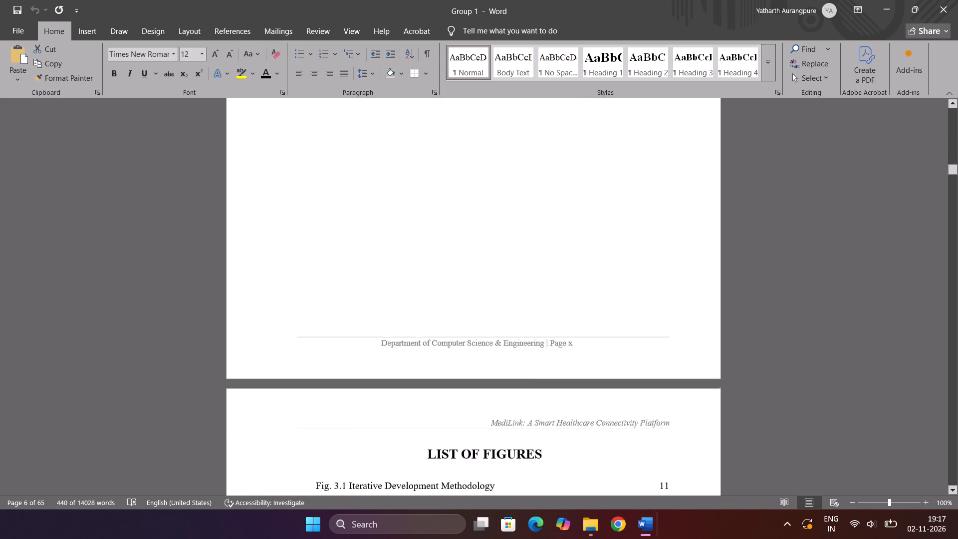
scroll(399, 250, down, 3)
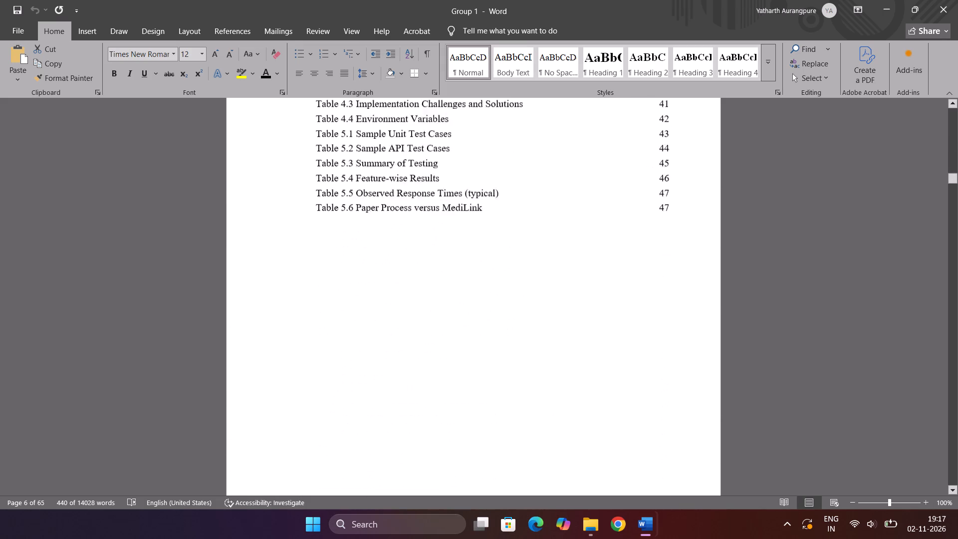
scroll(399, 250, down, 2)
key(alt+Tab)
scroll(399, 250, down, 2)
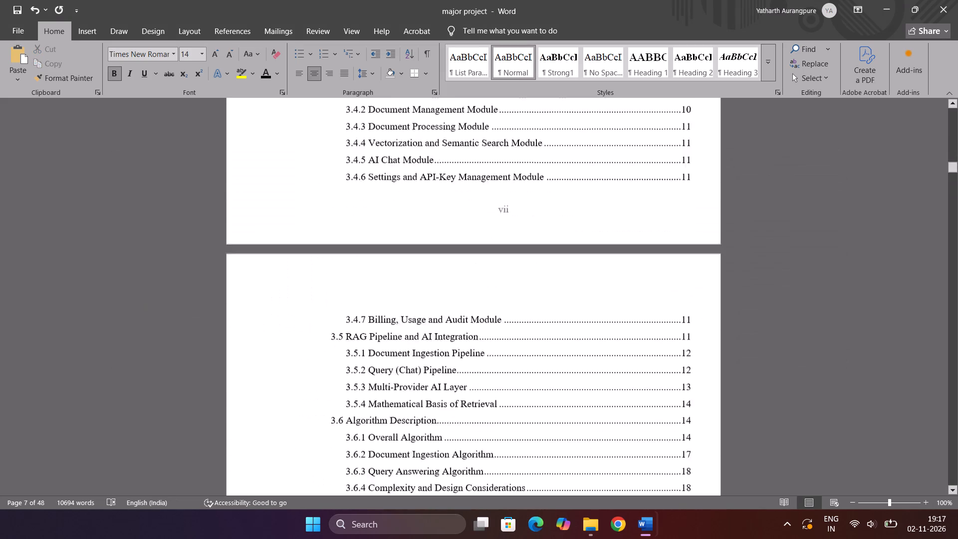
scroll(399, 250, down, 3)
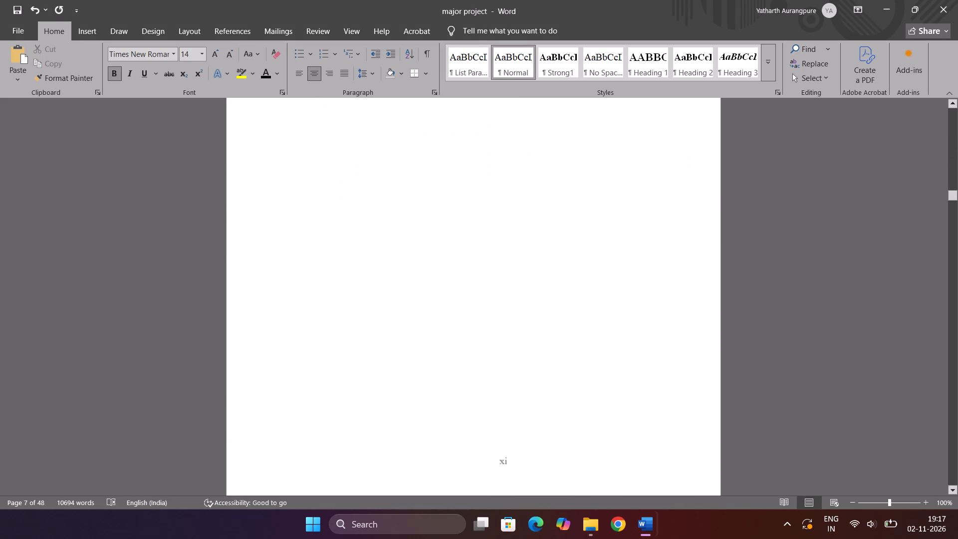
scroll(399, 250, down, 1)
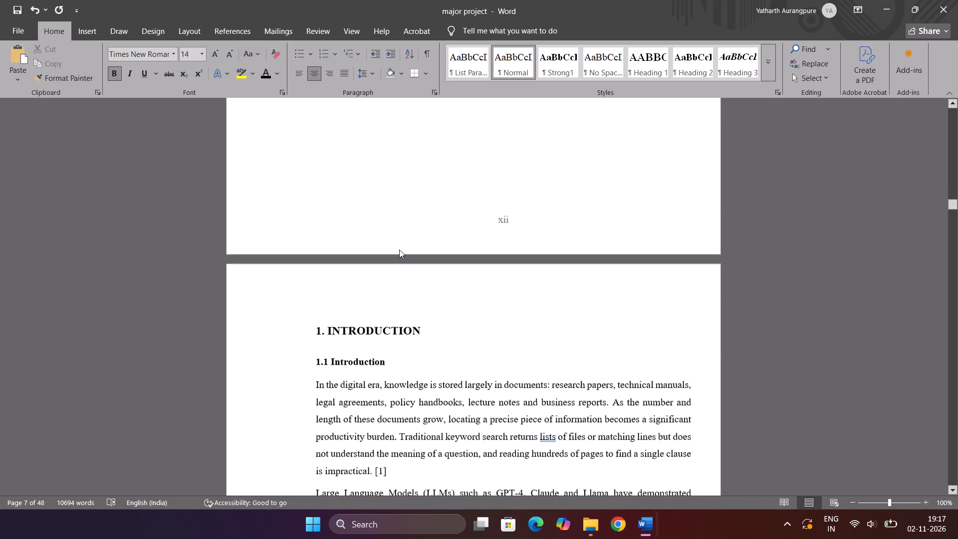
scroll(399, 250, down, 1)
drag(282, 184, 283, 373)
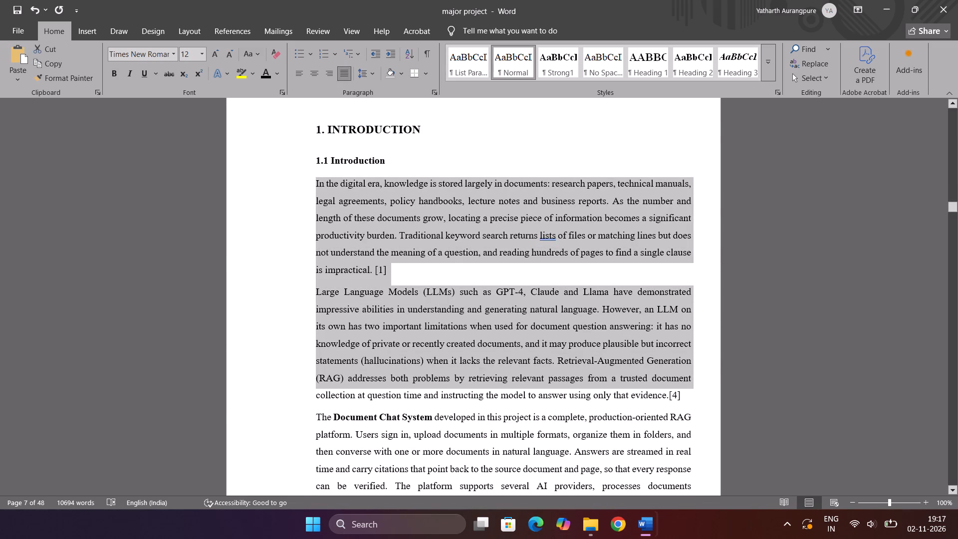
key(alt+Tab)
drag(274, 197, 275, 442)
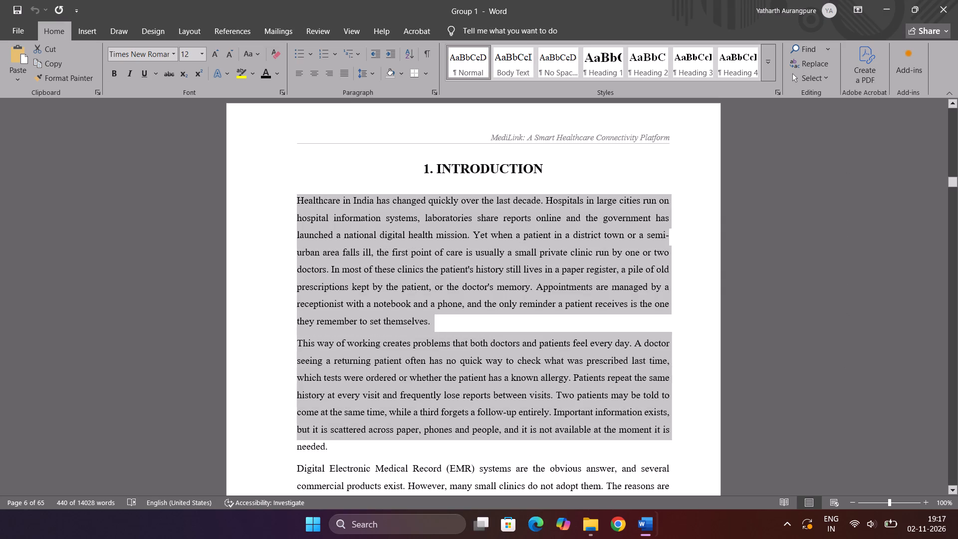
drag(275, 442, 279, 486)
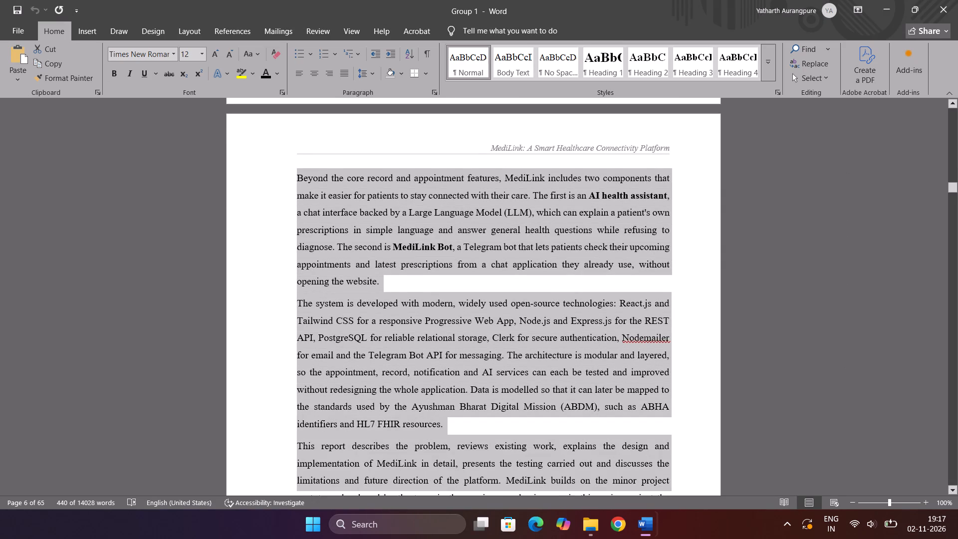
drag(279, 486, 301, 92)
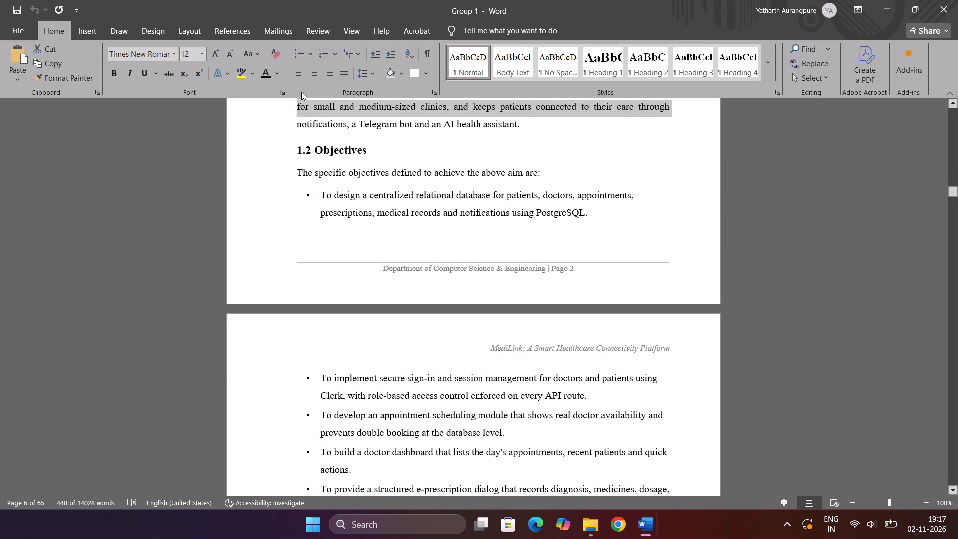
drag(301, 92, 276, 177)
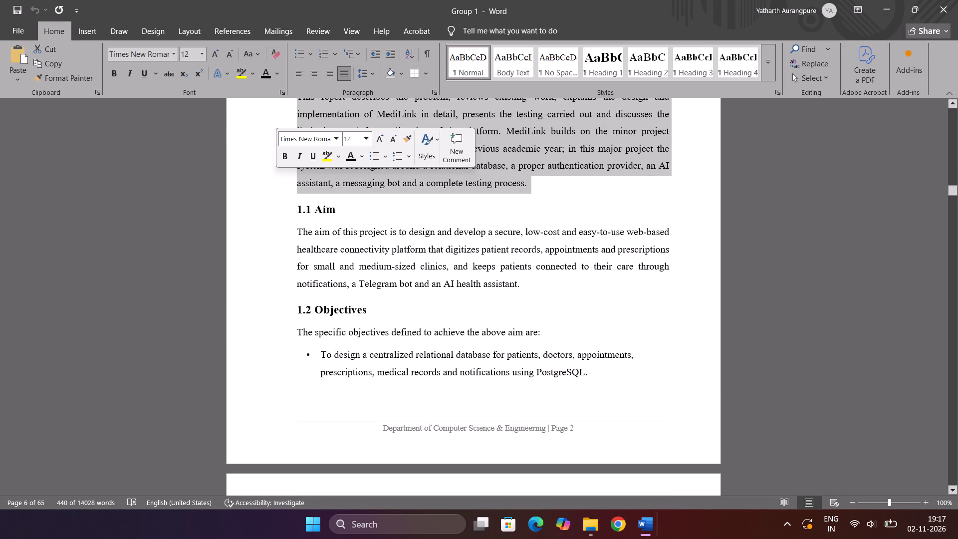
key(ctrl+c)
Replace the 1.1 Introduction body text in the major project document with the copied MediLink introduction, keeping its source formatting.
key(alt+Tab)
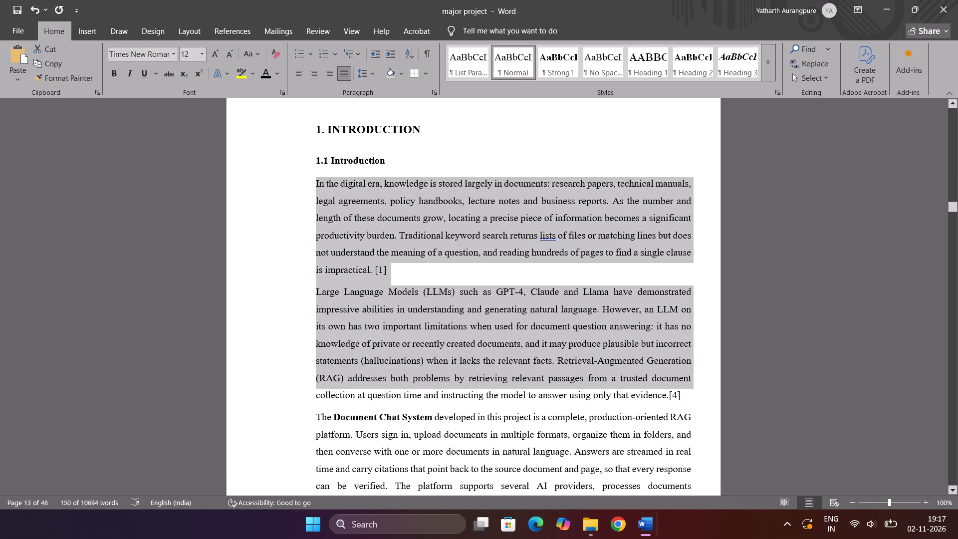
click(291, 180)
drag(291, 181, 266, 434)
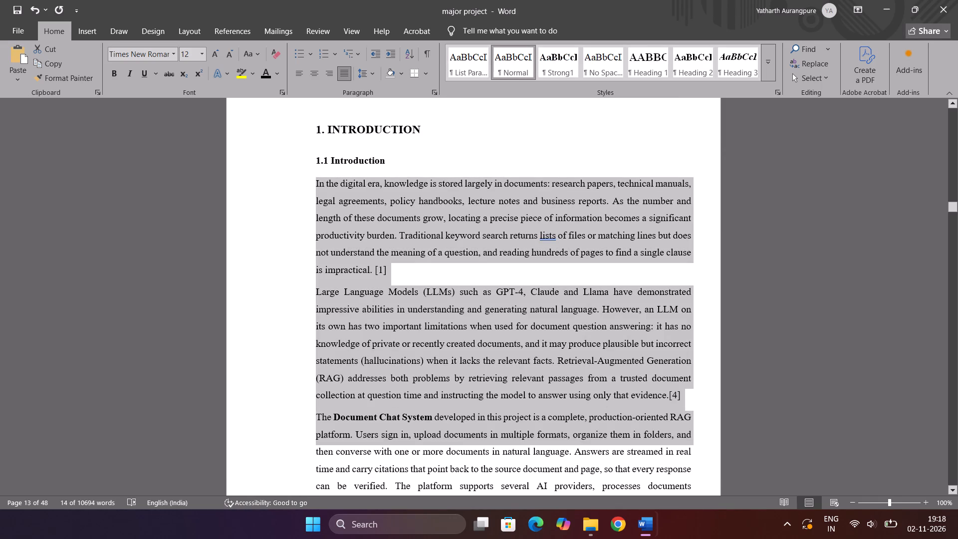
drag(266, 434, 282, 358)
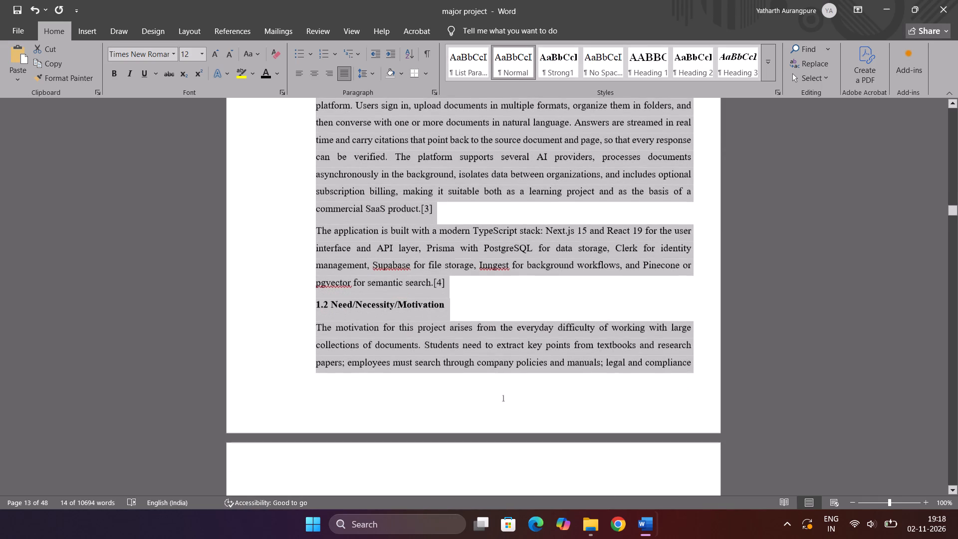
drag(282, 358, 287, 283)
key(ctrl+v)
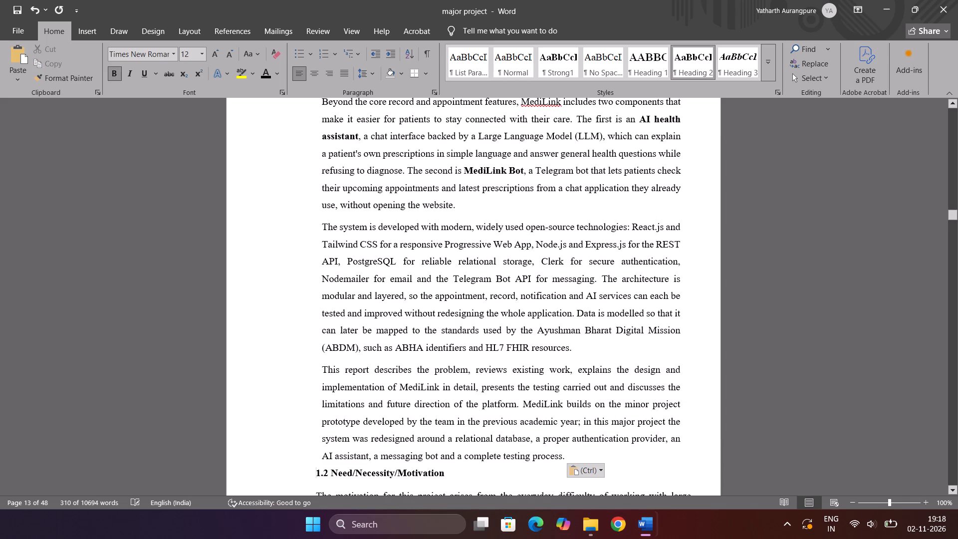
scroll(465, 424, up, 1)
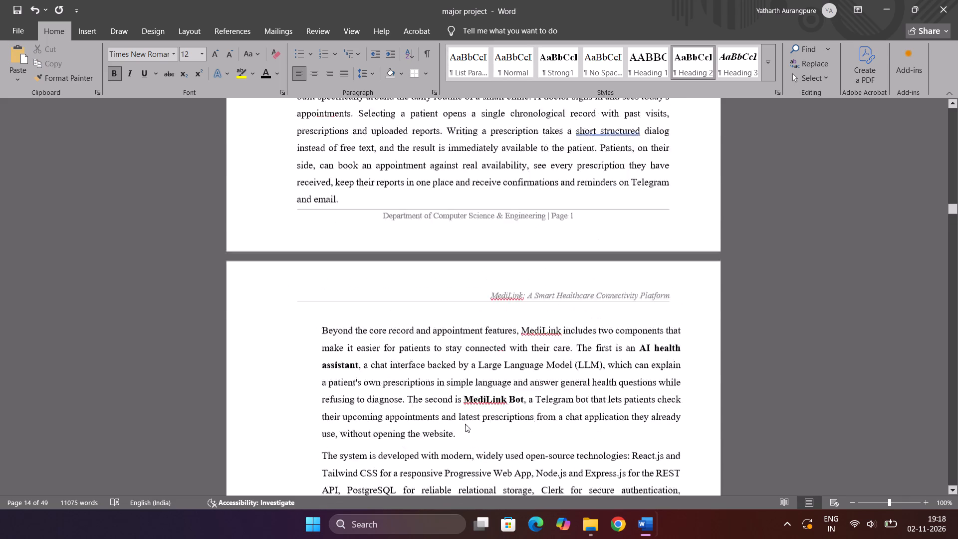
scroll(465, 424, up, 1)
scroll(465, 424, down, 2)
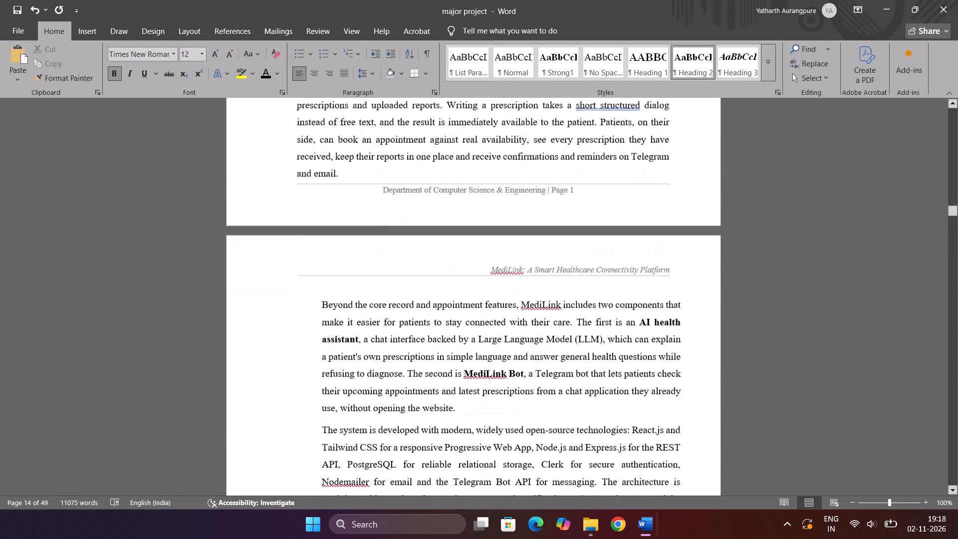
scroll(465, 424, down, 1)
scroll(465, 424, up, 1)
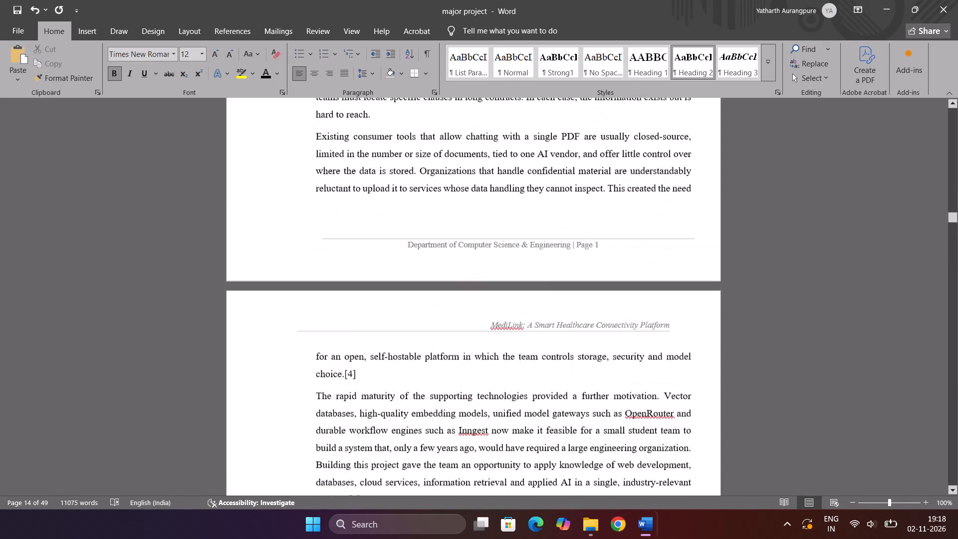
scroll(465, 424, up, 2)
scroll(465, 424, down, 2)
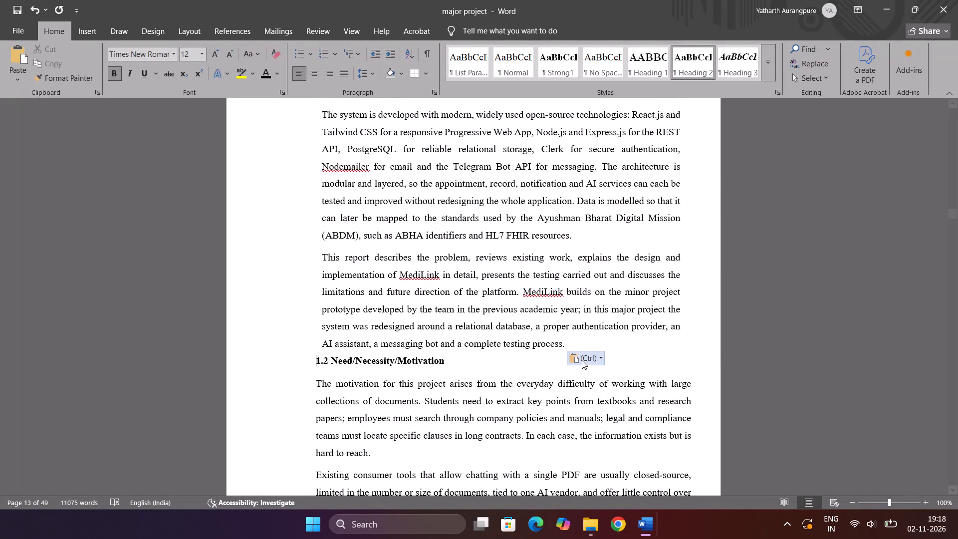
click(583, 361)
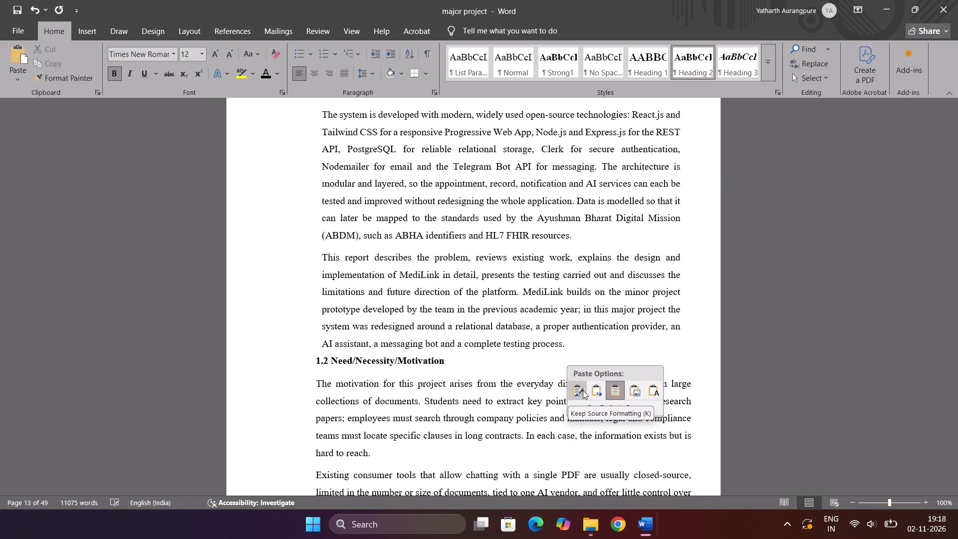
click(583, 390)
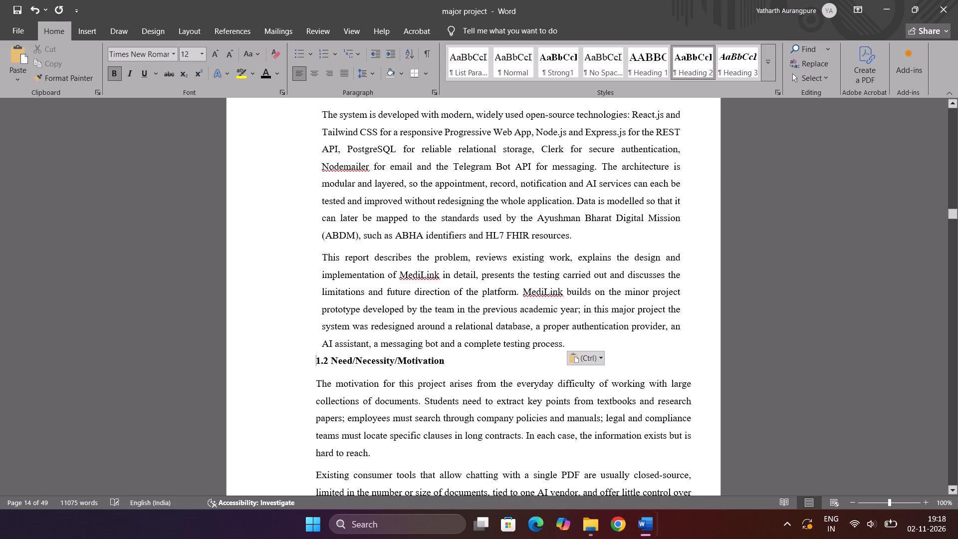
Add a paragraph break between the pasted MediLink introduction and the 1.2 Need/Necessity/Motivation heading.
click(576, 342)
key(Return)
Examine the layout, headers and footers of the chapter 1 pages around the pasted introduction.
scroll(576, 342, down, 5)
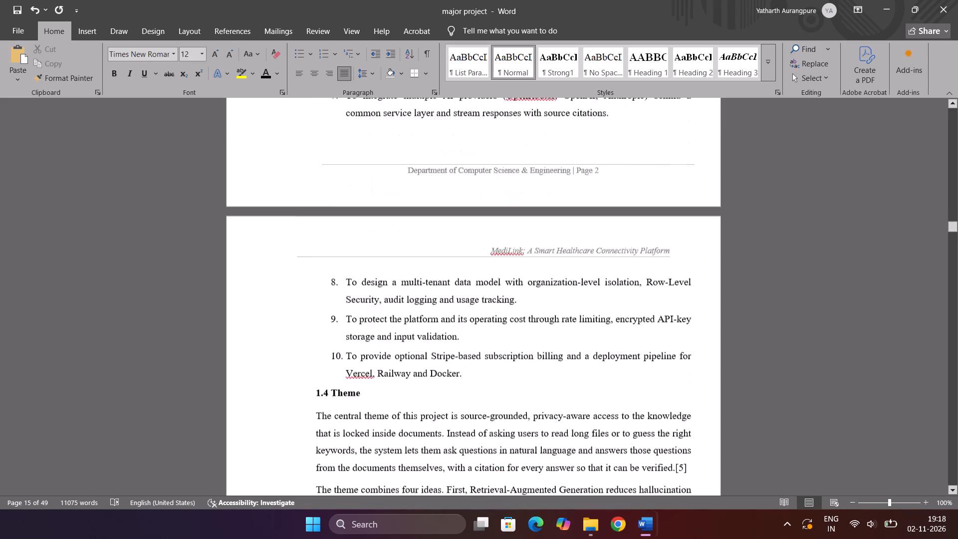
scroll(576, 342, down, 2)
scroll(576, 342, up, 1)
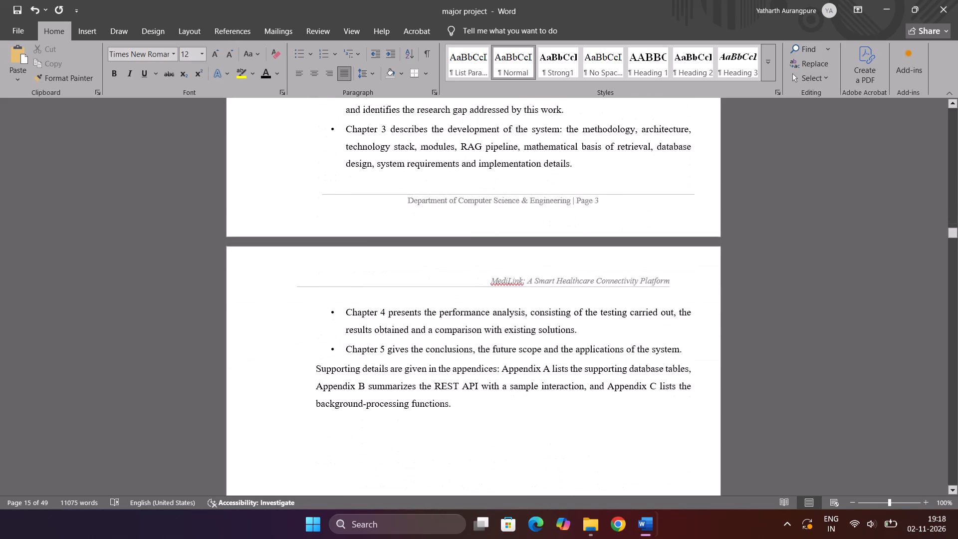
scroll(576, 342, up, 4)
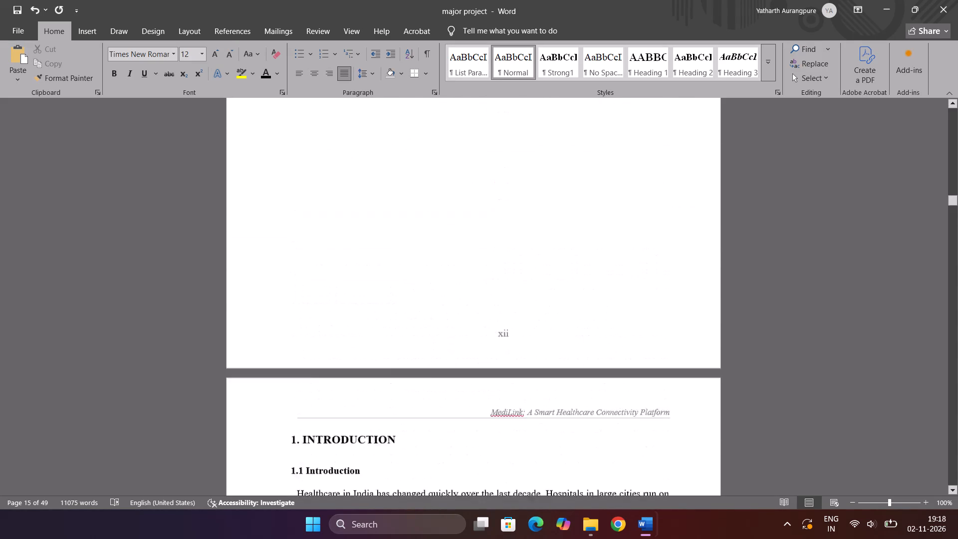
scroll(576, 342, down, 1)
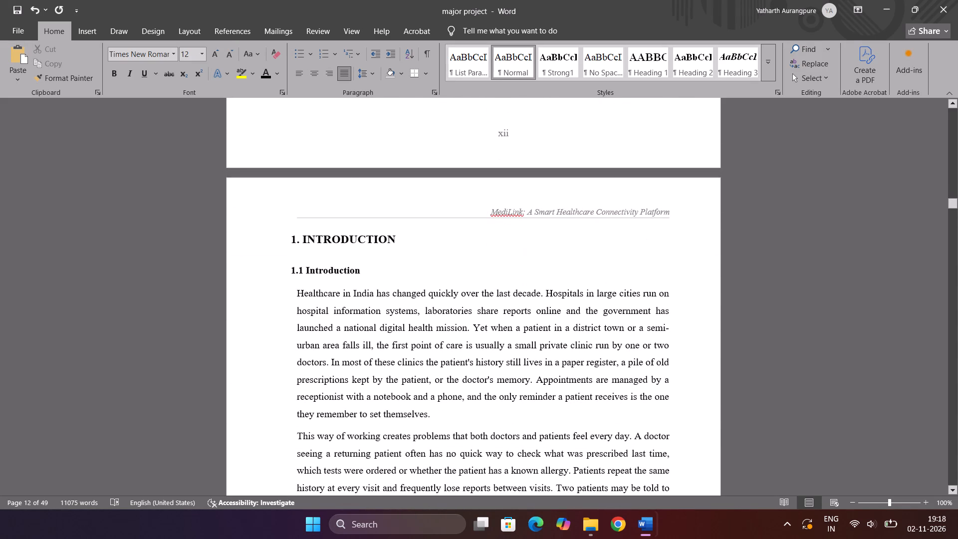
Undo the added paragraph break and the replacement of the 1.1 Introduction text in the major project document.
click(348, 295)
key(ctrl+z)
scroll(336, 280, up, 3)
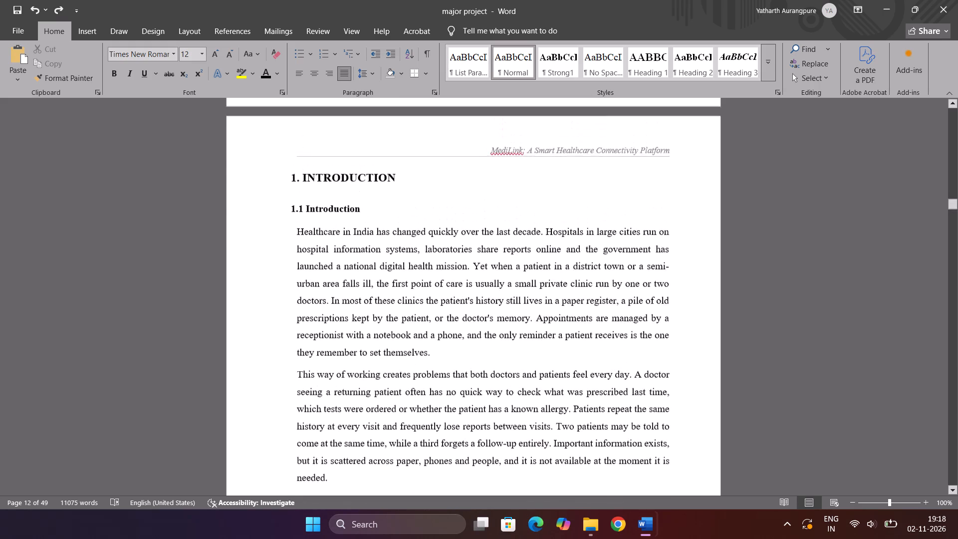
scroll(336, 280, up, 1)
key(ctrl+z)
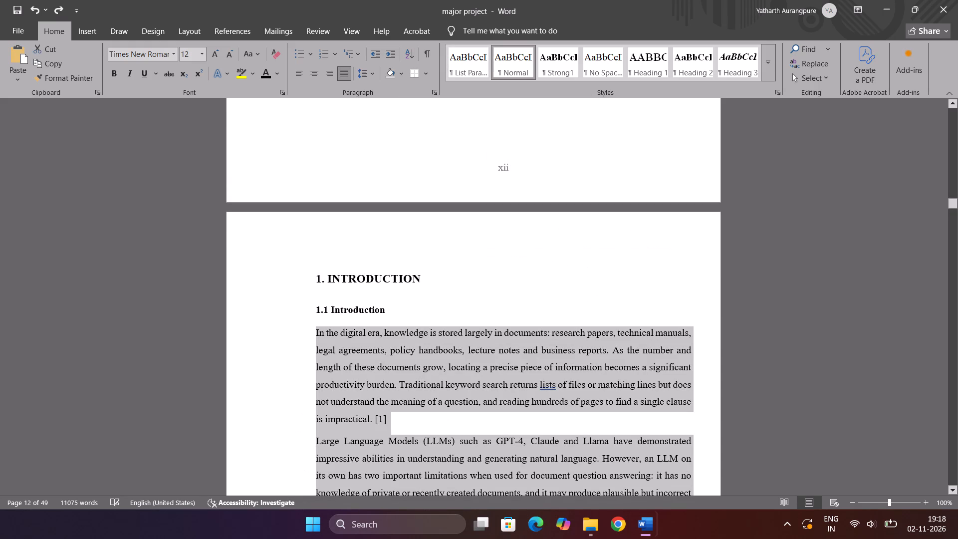
Copy everything in the major project document from the 1. INTRODUCTION heading through the table in Appendix C at the end.
drag(270, 278, 265, 538)
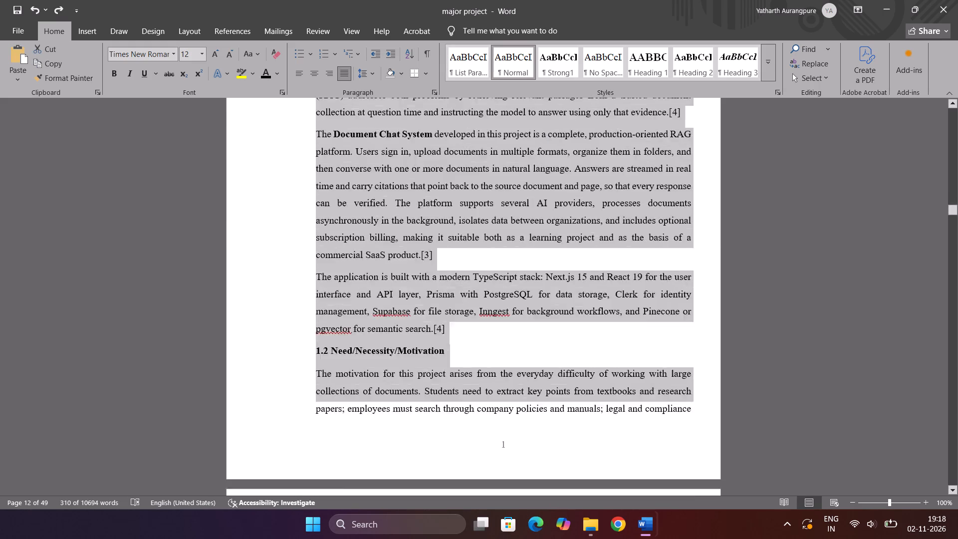
drag(265, 538, 267, 538)
key(ctrl+c)
key(alt+Tab)
key(alt+Tab)
key(alt+Tab)
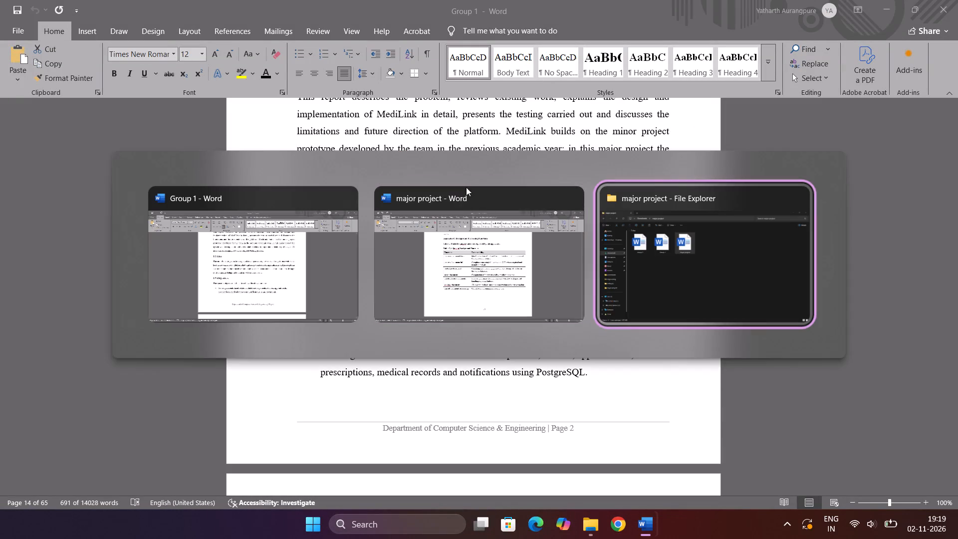
key(alt+Tab)
key(alt+Tab)
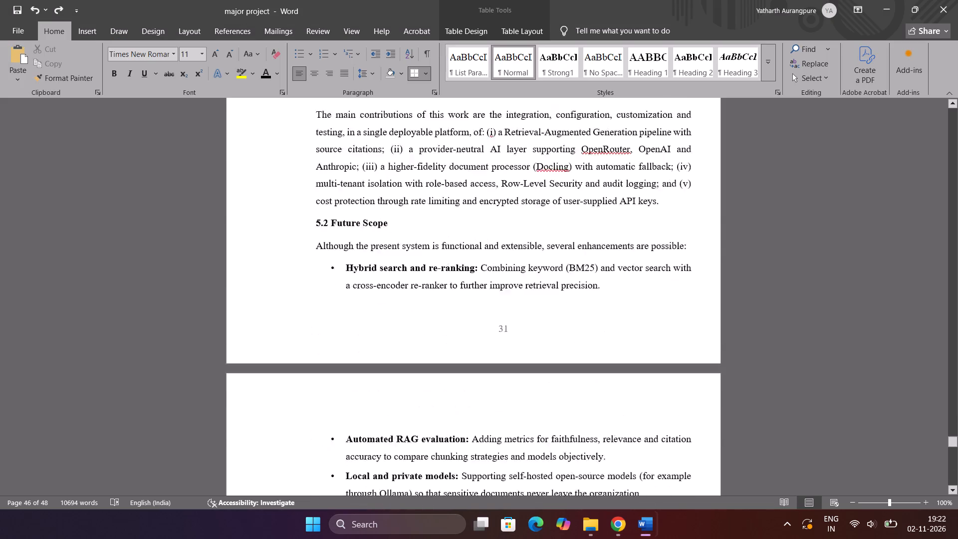
scroll(385, 245, up, 10)
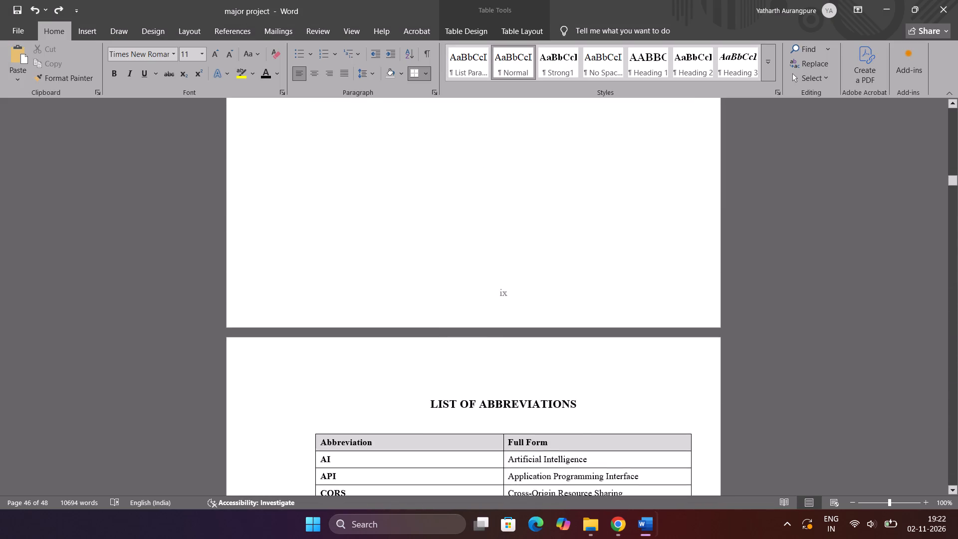
scroll(385, 245, down, 5)
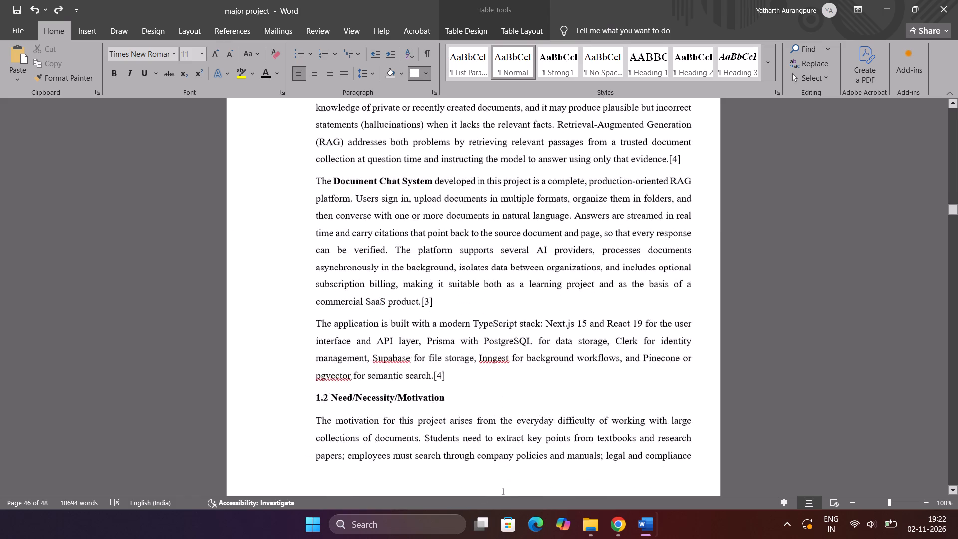
scroll(385, 245, up, 1)
Switch to the Group 1 document and examine its front matter and the opening of the 1. INTRODUCTION chapter.
key(alt+Tab)
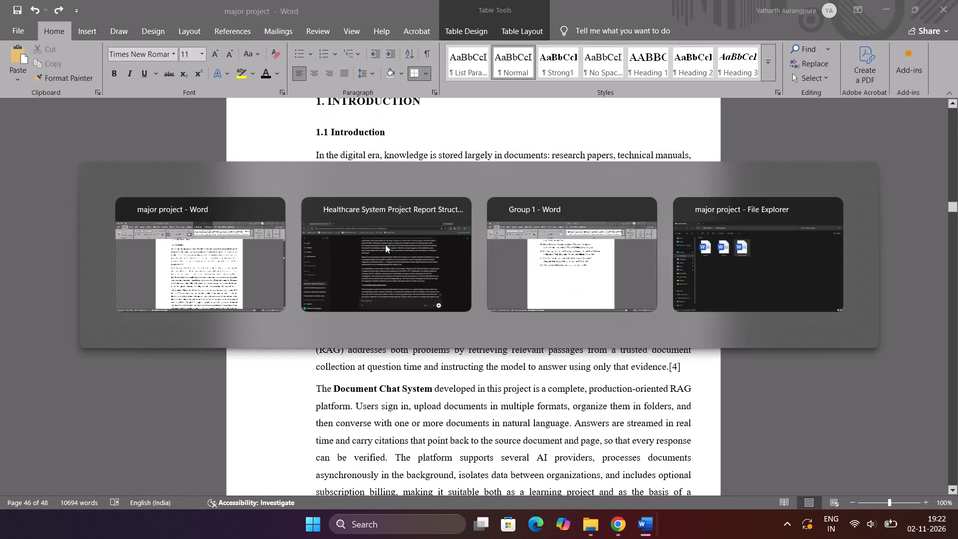
key(alt+Tab)
scroll(385, 245, up, 13)
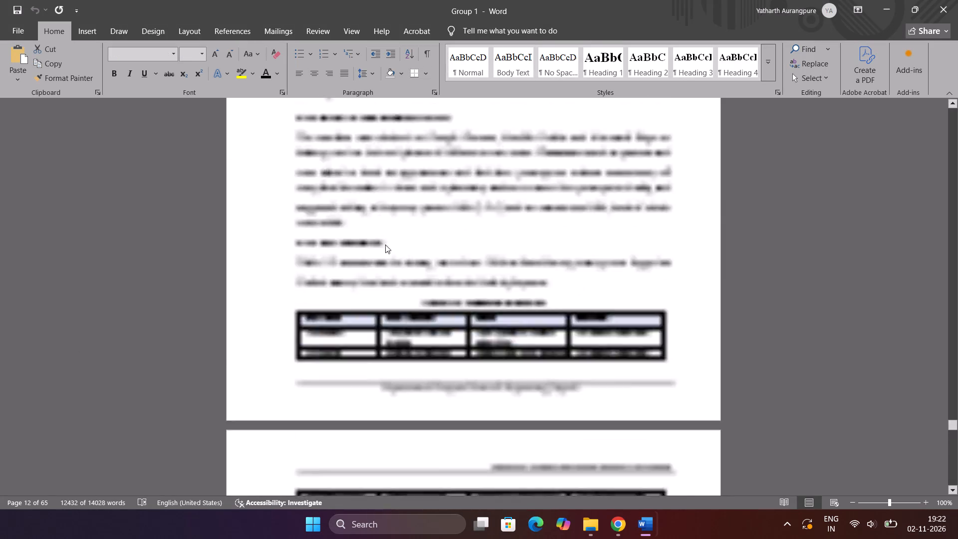
scroll(385, 245, up, 14)
scroll(381, 324, down, 3)
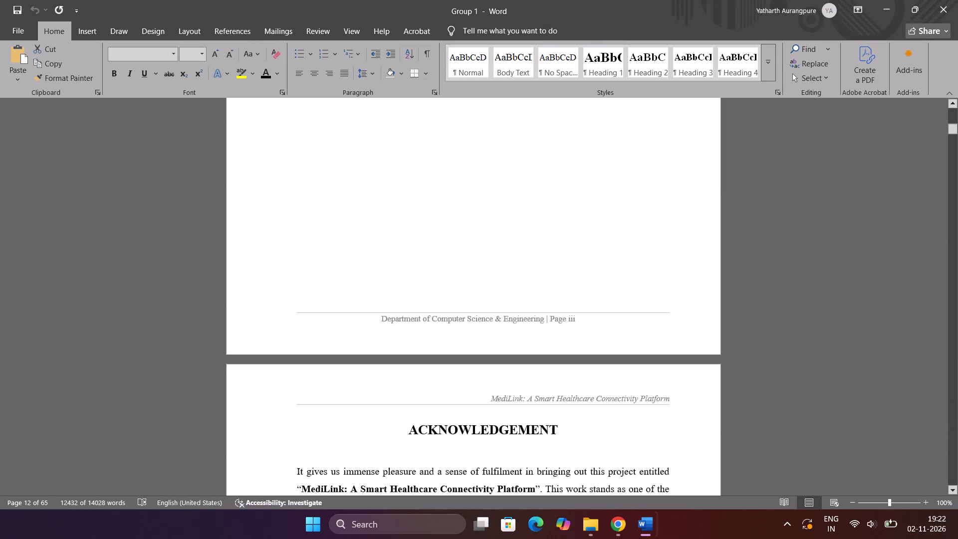
scroll(381, 324, down, 1)
click(381, 324)
scroll(381, 324, down, 4)
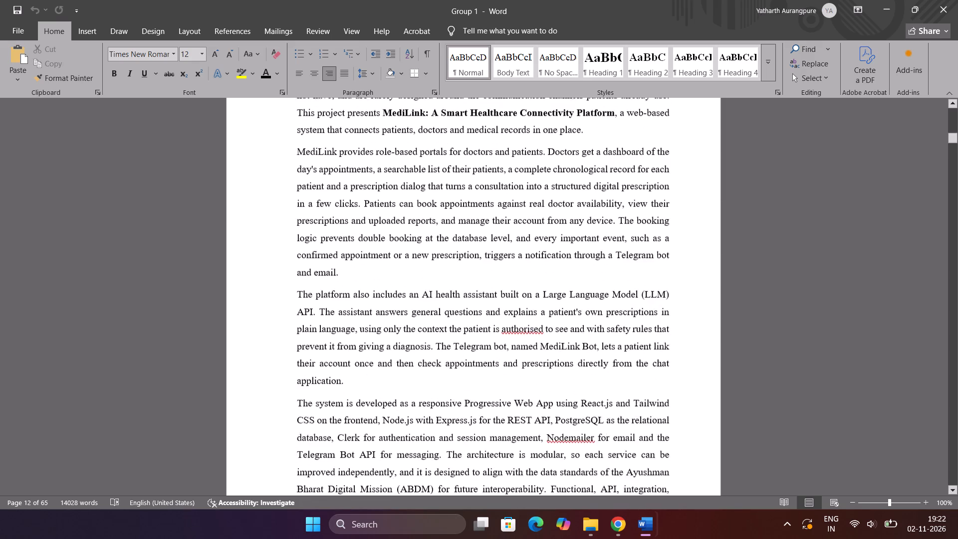
click(381, 324)
scroll(381, 324, down, 2)
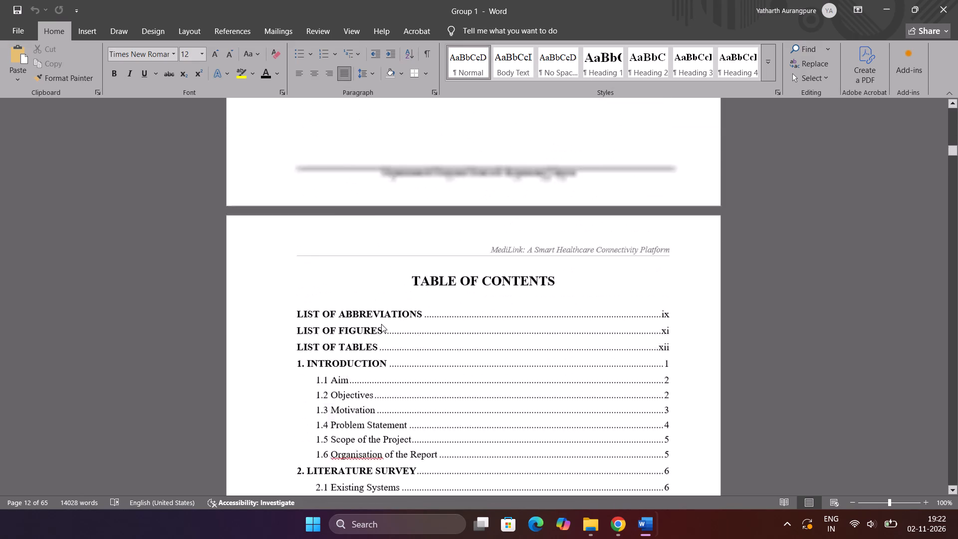
scroll(381, 324, down, 3)
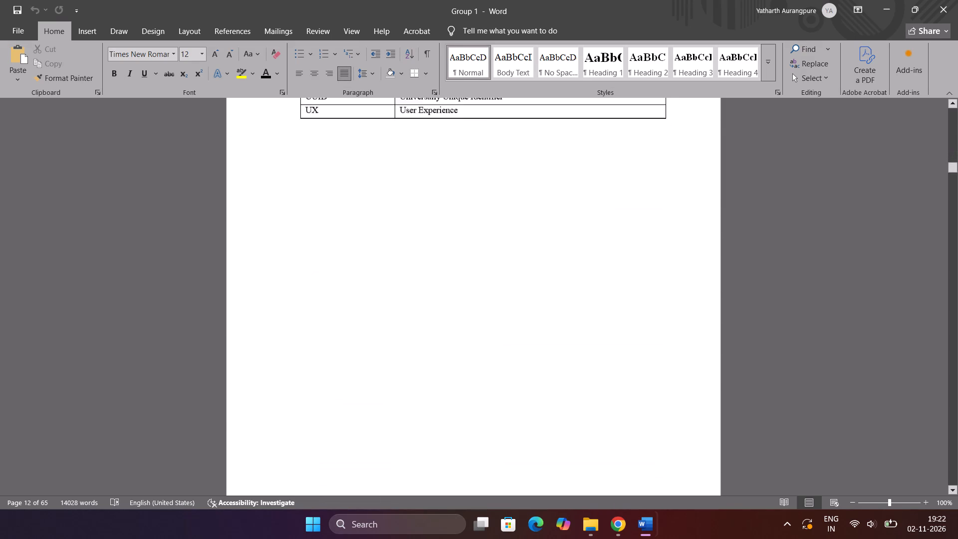
scroll(381, 324, down, 2)
scroll(381, 324, up, 1)
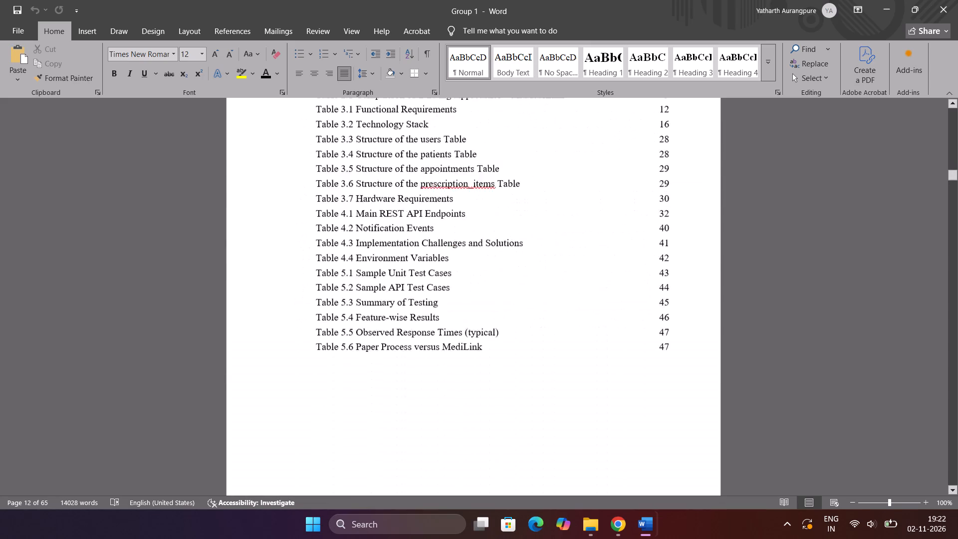
scroll(381, 324, down, 1)
key(Down)
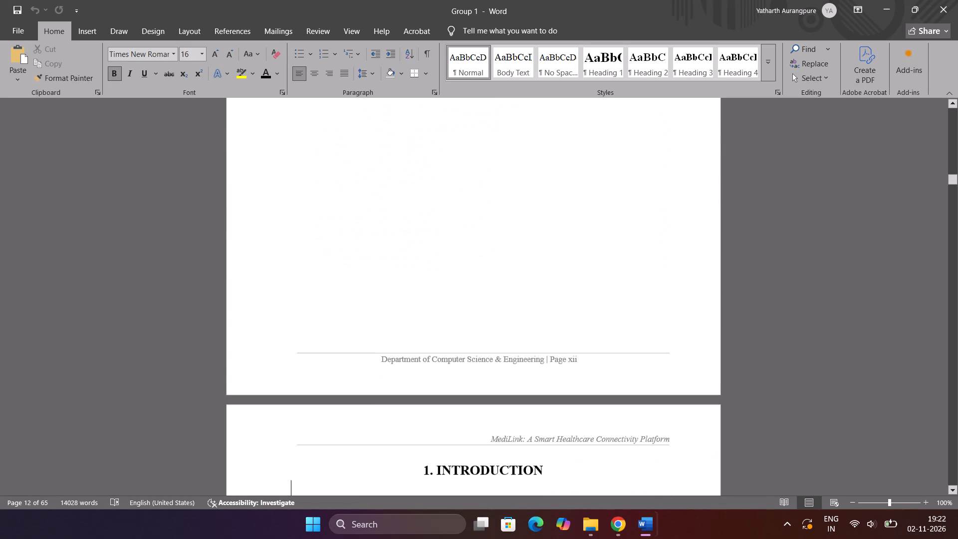
scroll(381, 324, down, 1)
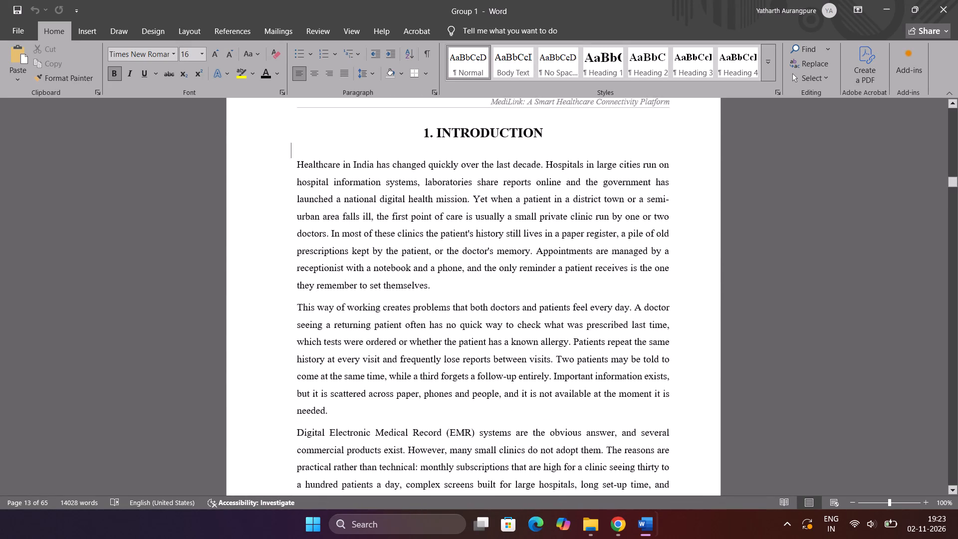
Return to the major project document and replace the body text of section 1.1 Introduction with the copied MediLink introduction.
key(alt+Tab)
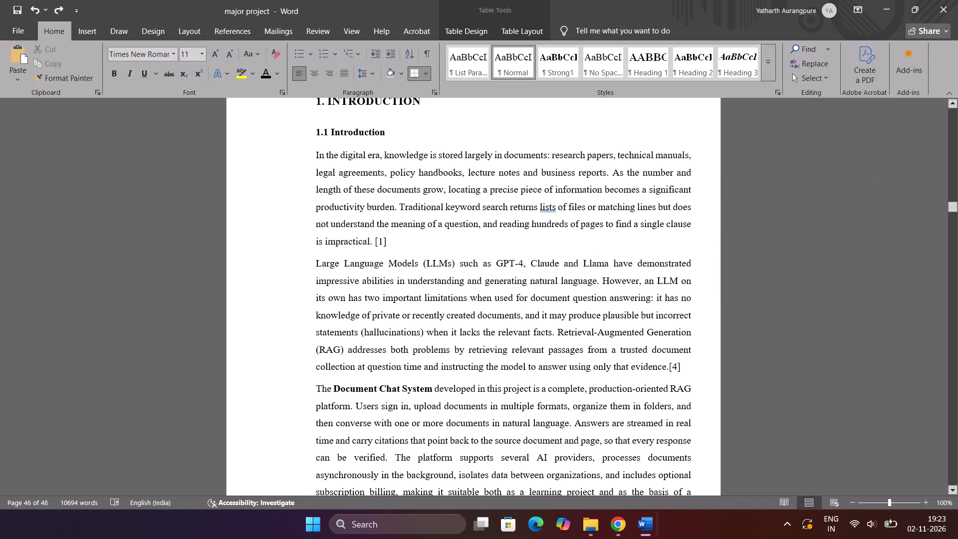
drag(294, 151, 288, 491)
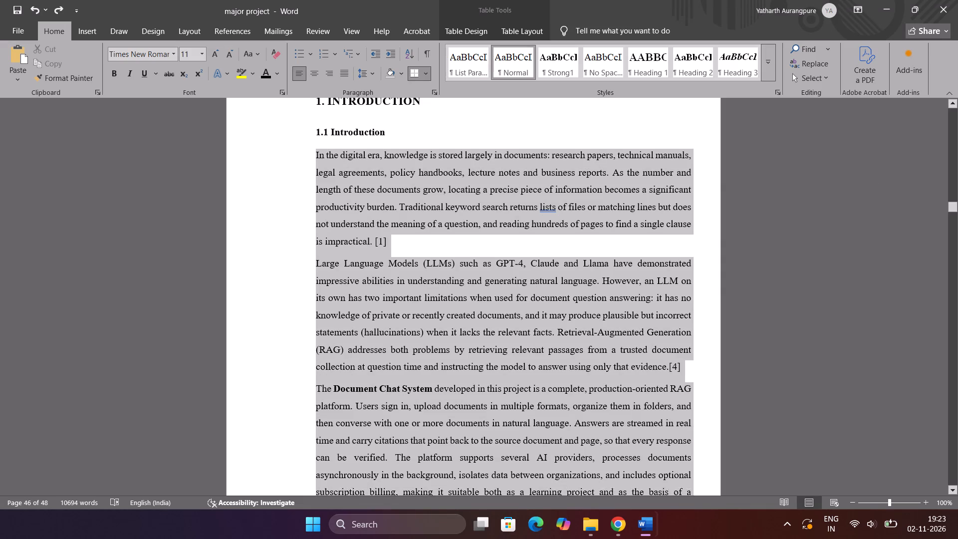
drag(288, 491, 316, 323)
key(ctrl+v)
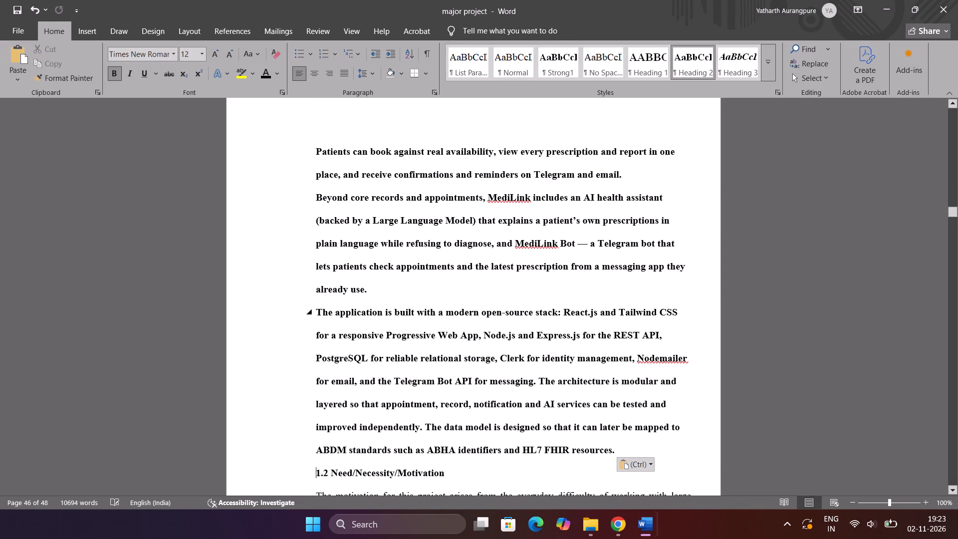
Apply Merge Formatting to the MediLink text pasted under section 1.1 Introduction.
click(630, 464)
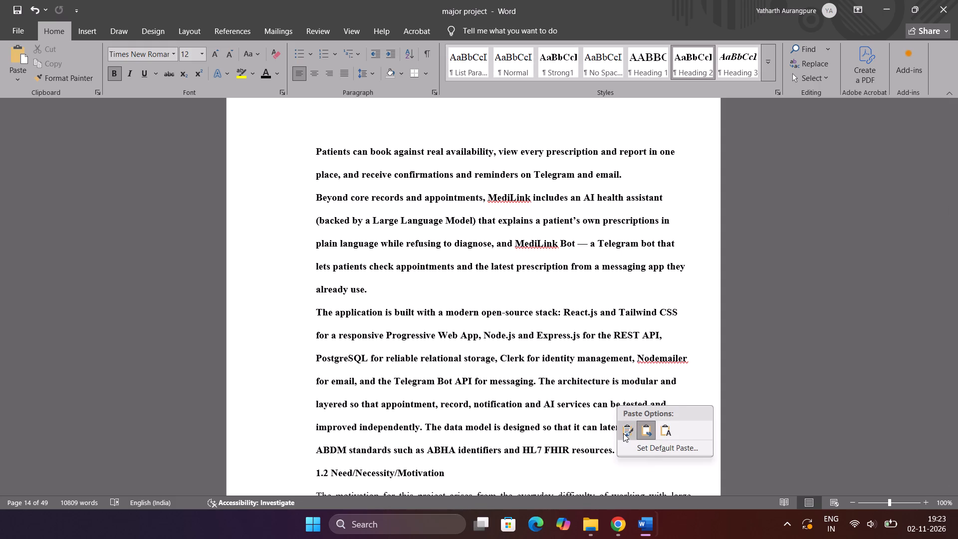
scroll(623, 433, up, 1)
click(623, 433)
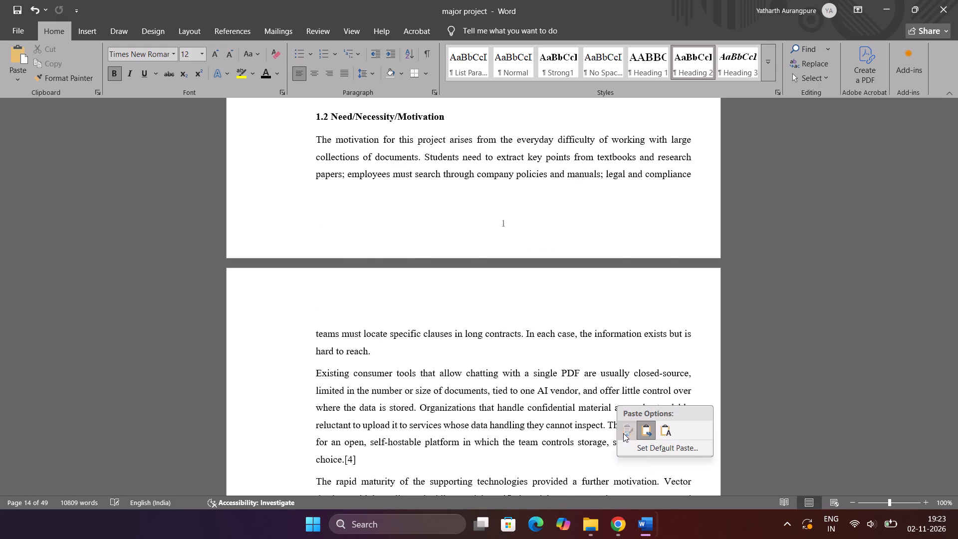
scroll(623, 433, up, 1)
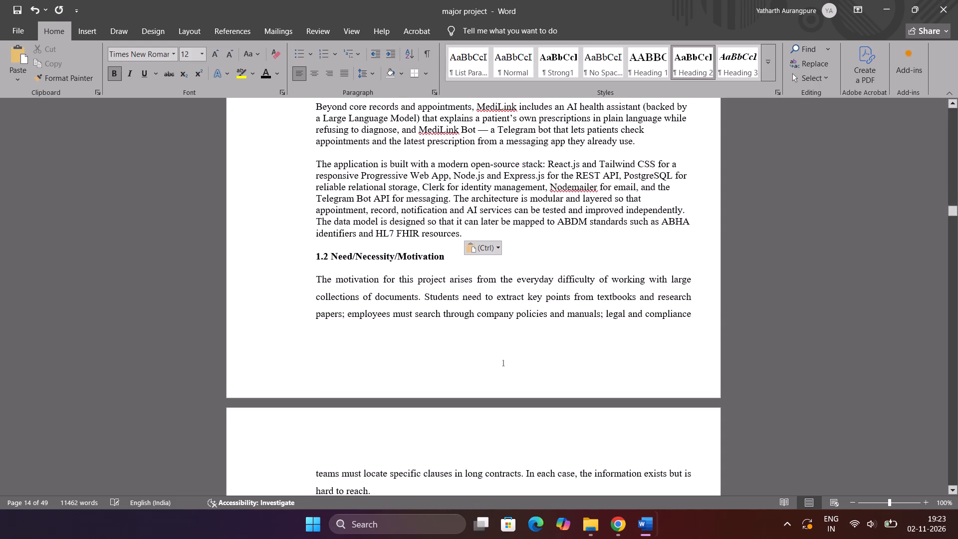
click(485, 243)
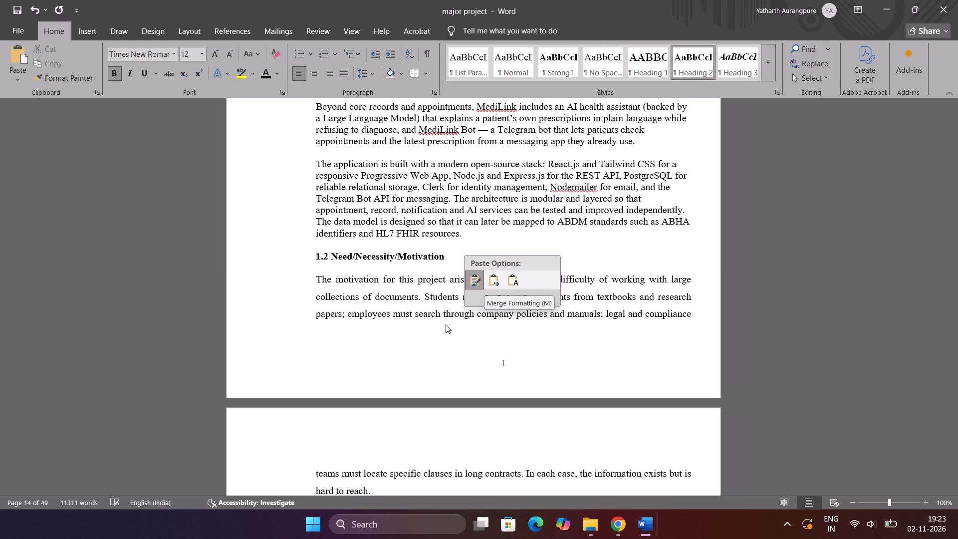
double_click(366, 276)
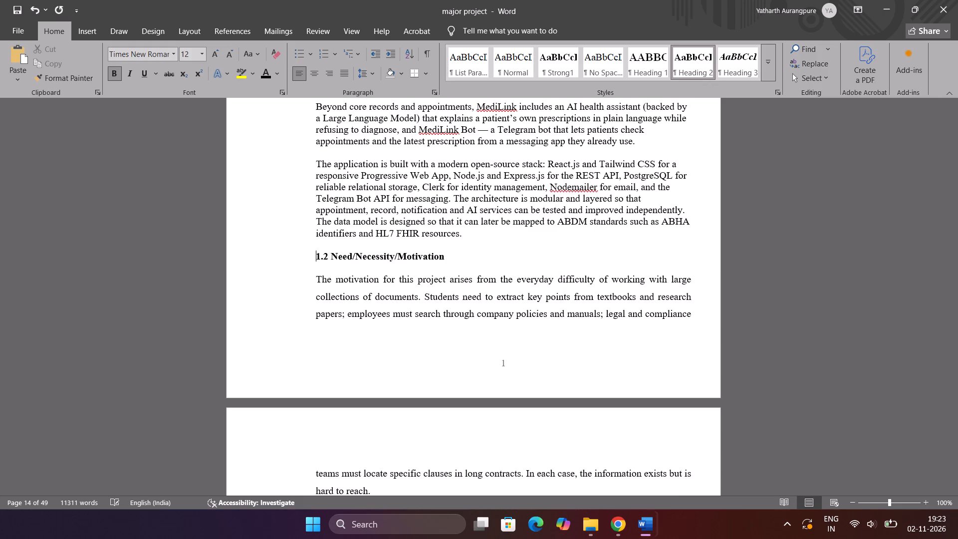
Check the font and size of the opening paragraph of section 1.2 Need/Necessity/Motivation against the pasted introduction.
double_click(366, 276)
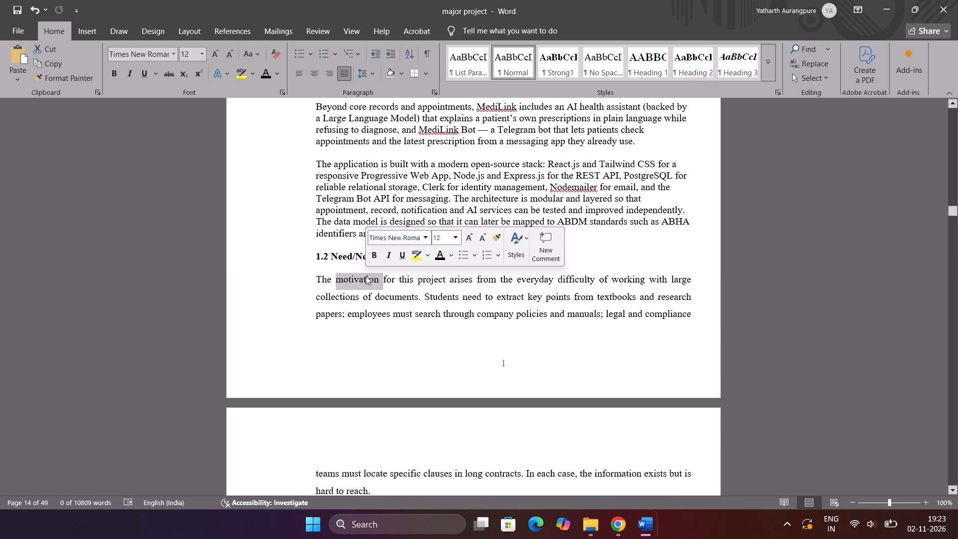
scroll(366, 276, up, 2)
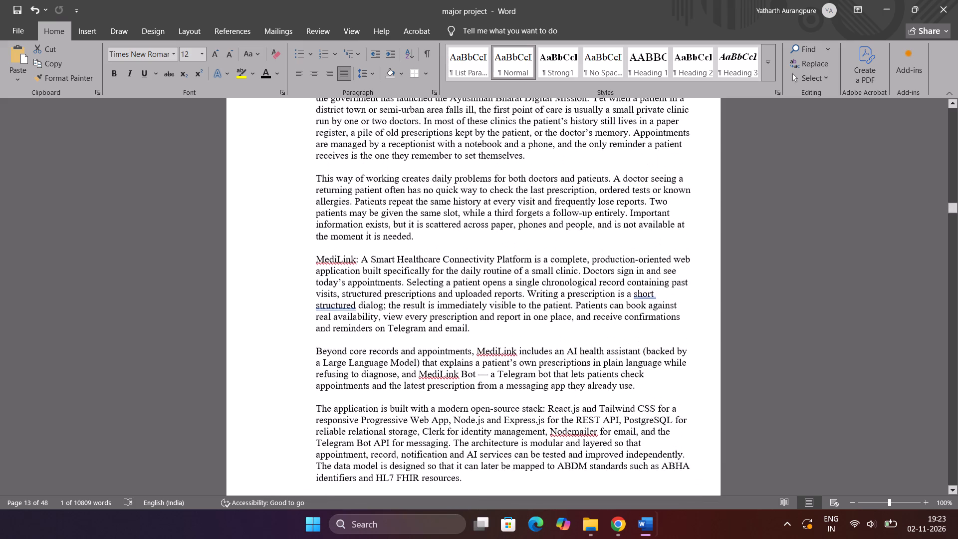
scroll(387, 378, down, 1)
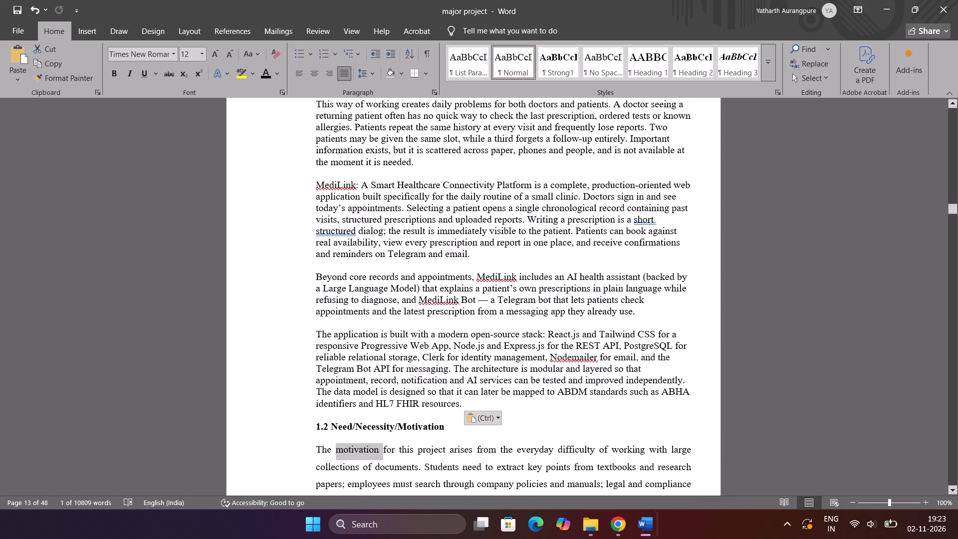
double_click(365, 452)
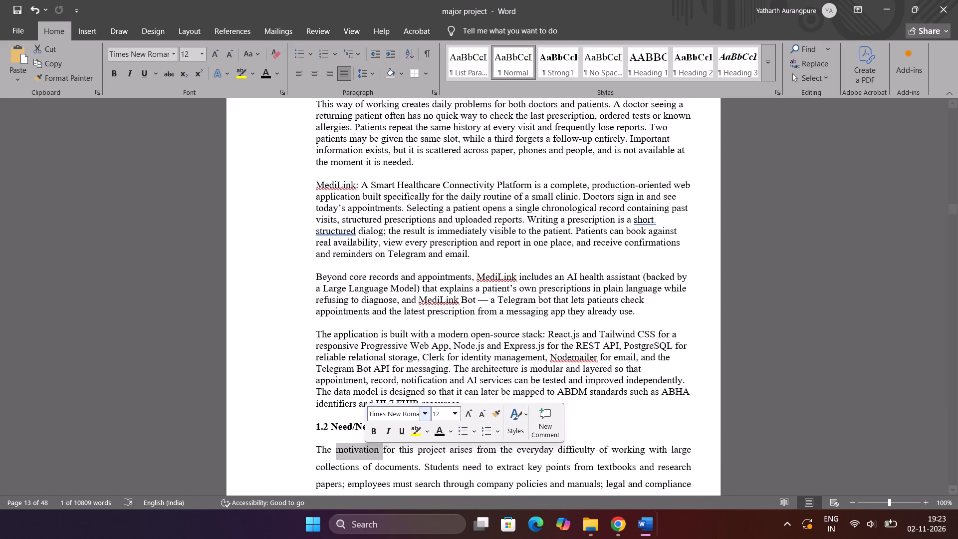
click(401, 410)
key(ctrl+a)
key(ctrl+c)
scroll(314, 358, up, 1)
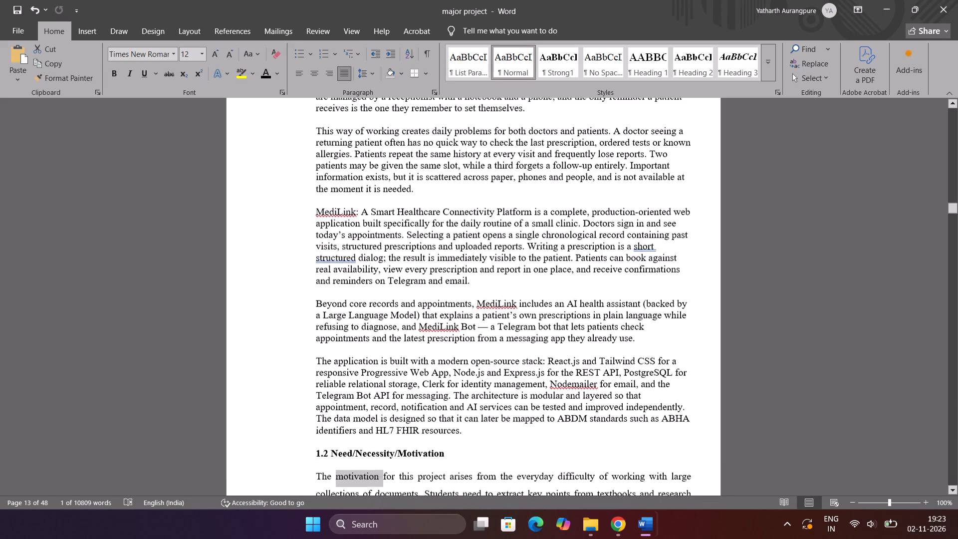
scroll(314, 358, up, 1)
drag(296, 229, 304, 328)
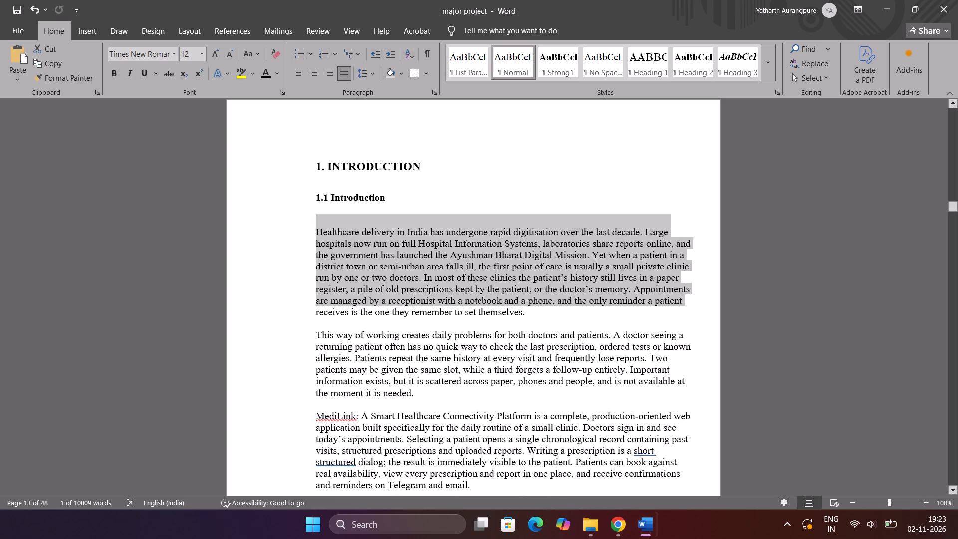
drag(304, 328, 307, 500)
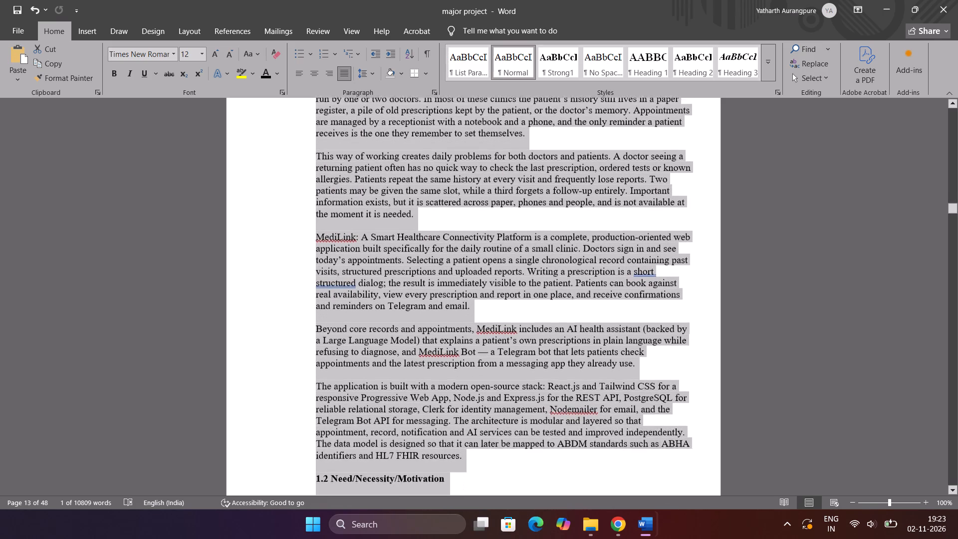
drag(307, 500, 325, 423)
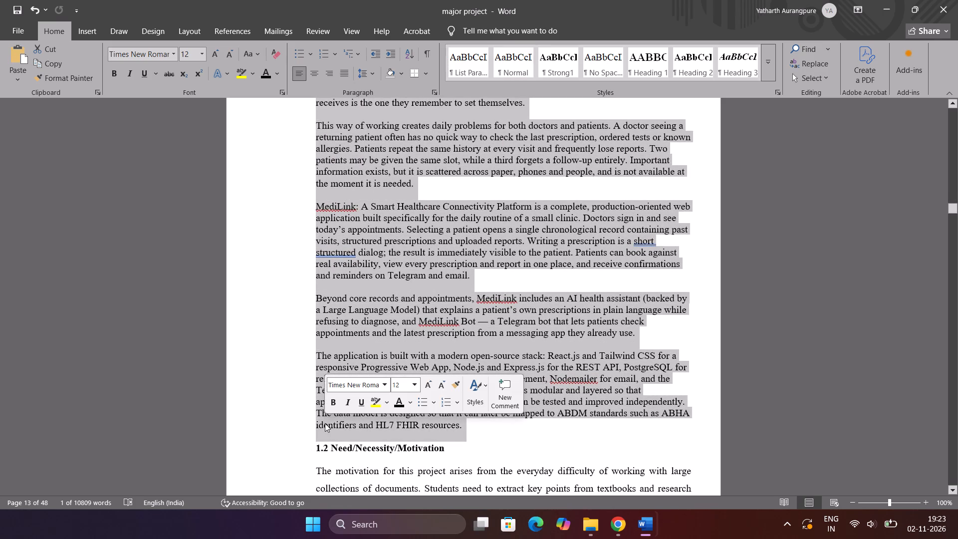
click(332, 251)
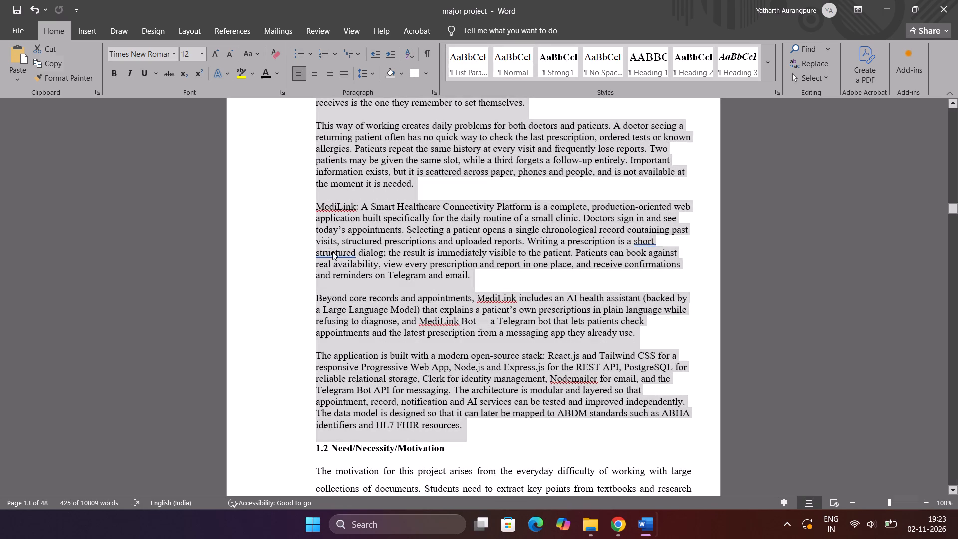
Justify all body paragraphs of section 1.1 Introduction, from "Healthcare delivery in India" through "HL7 FHIR resources.".
scroll(332, 251, down, 1)
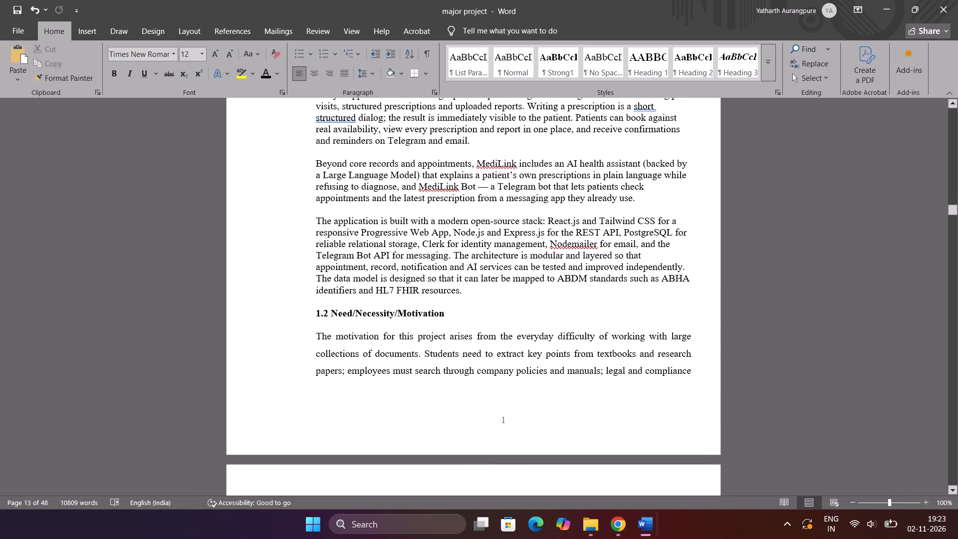
scroll(385, 323, up, 1)
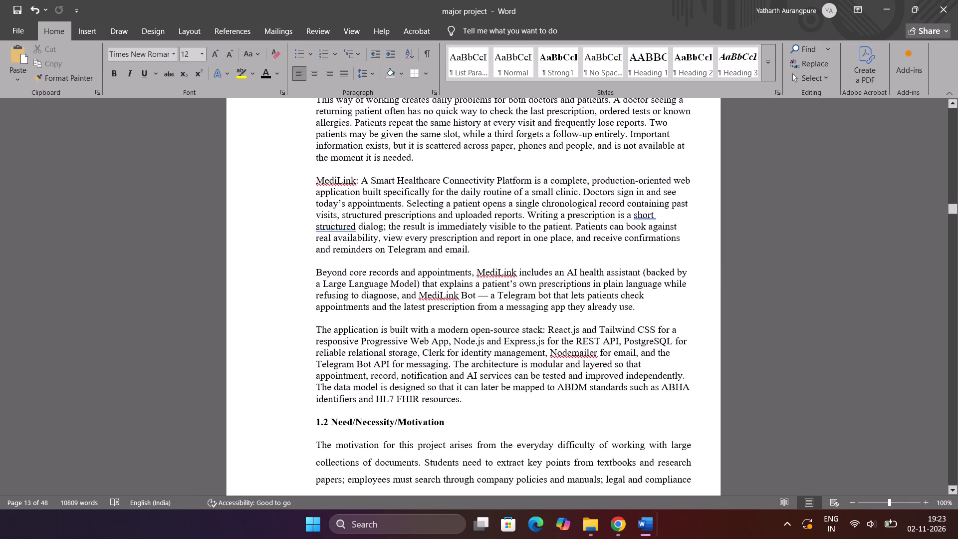
scroll(385, 323, up, 3)
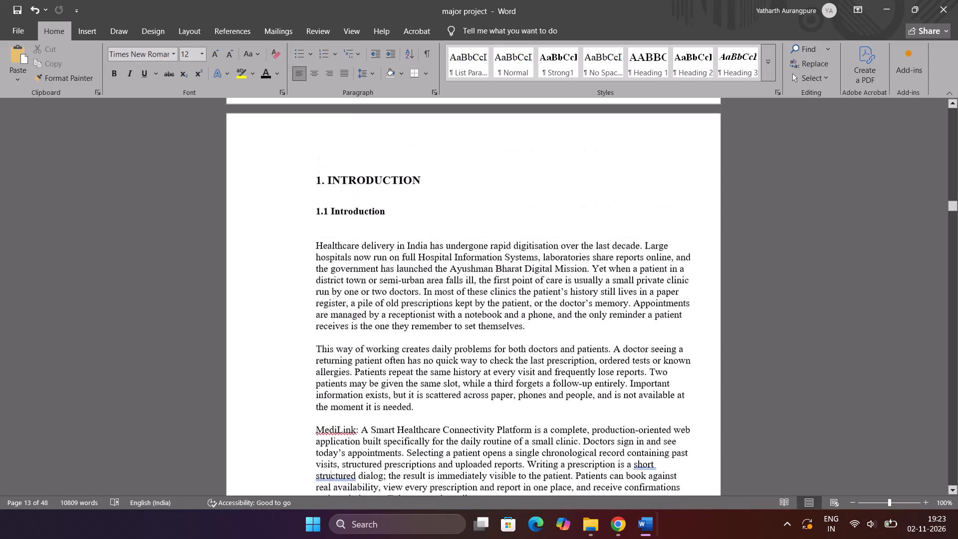
drag(300, 255, 303, 512)
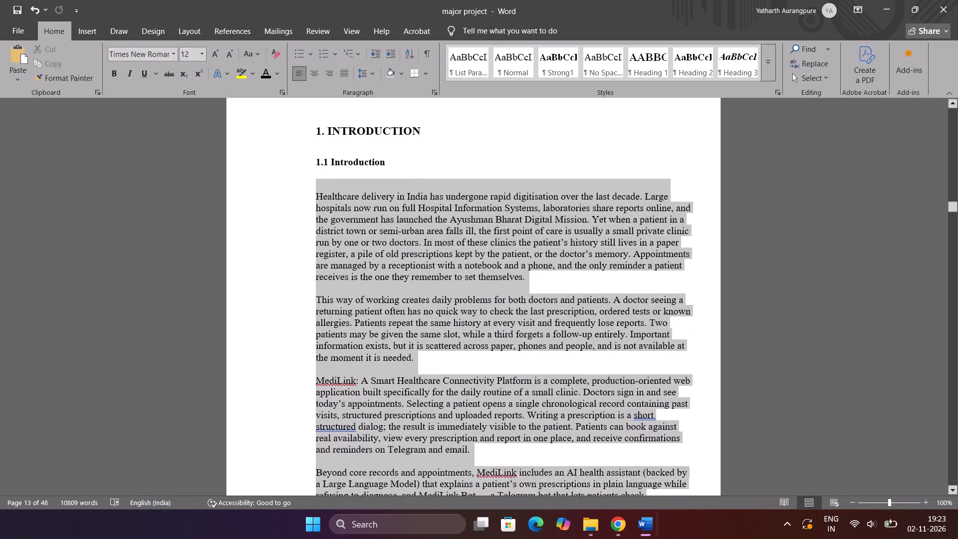
drag(303, 512, 297, 391)
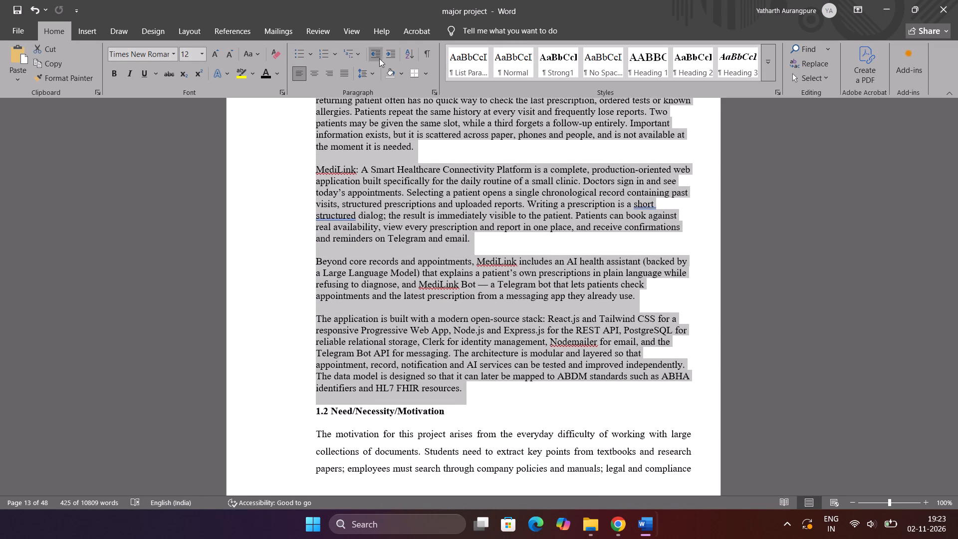
click(343, 76)
click(463, 314)
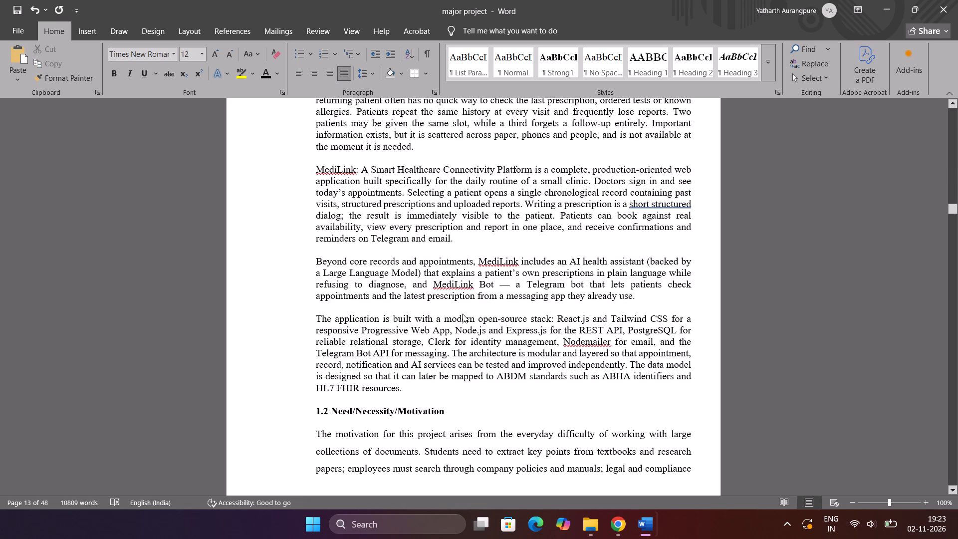
Compare the font and size of the section 1.1 body text with the opening paragraph of section 1.2.
scroll(463, 314, up, 1)
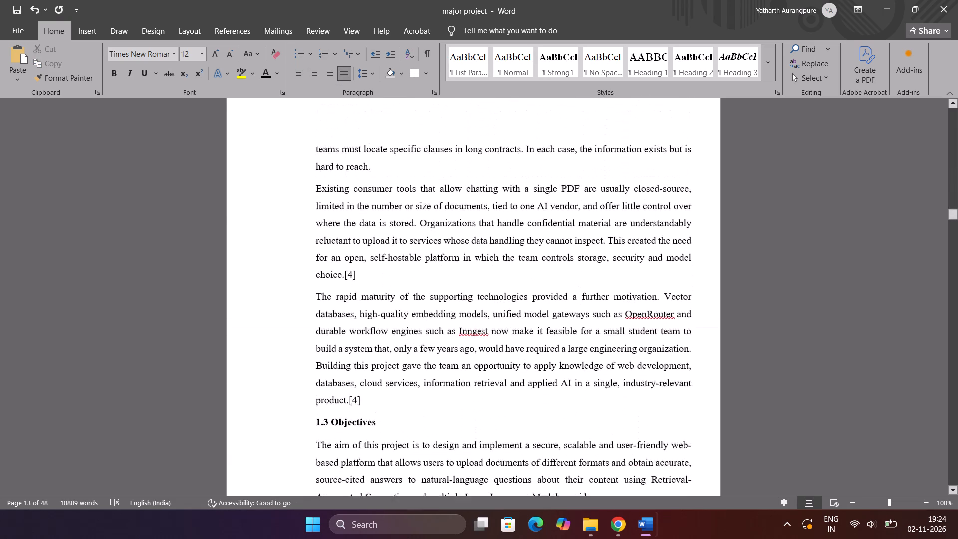
scroll(463, 314, up, 2)
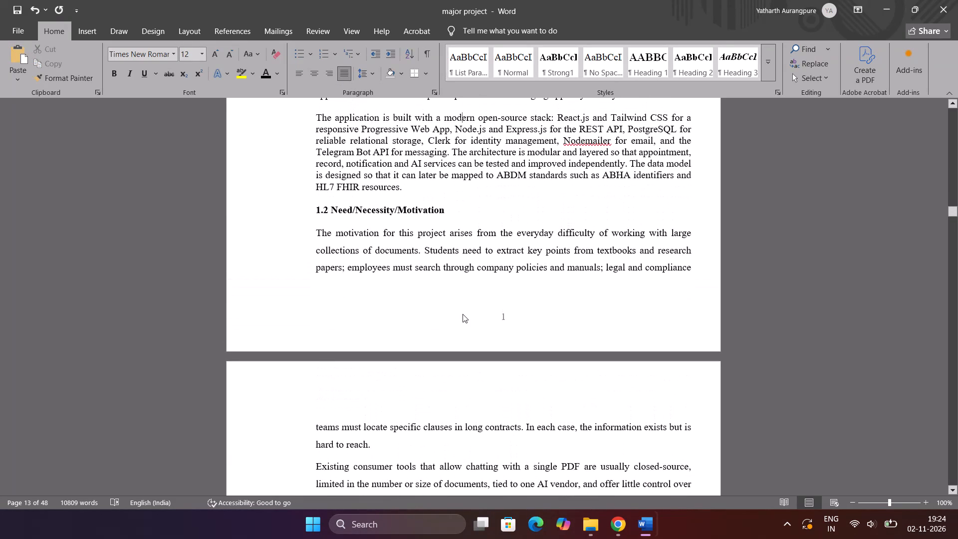
scroll(463, 314, up, 1)
double_click(431, 302)
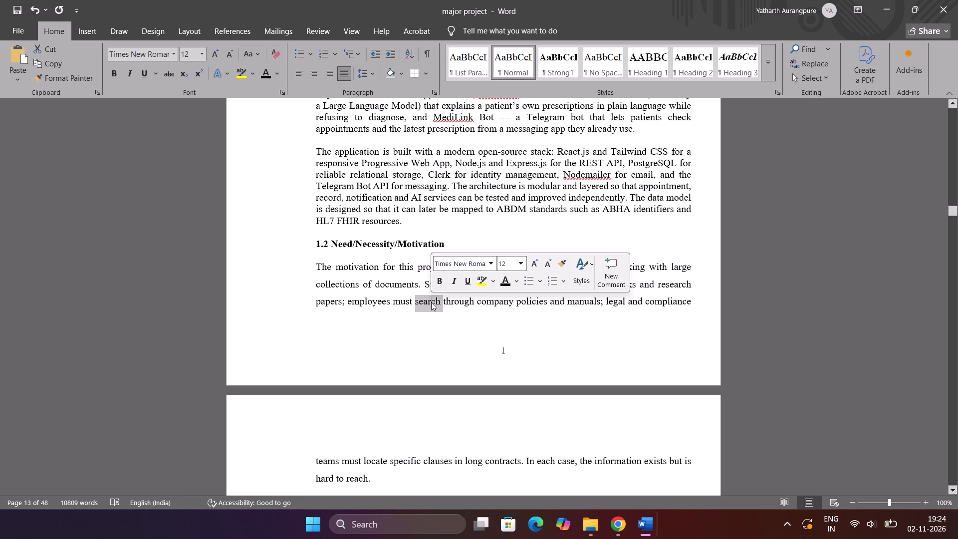
double_click(398, 208)
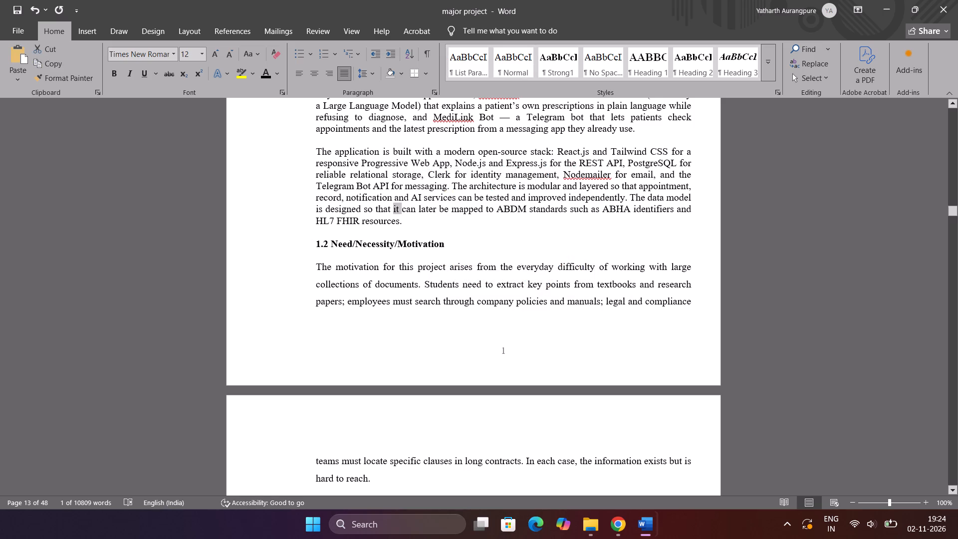
double_click(367, 269)
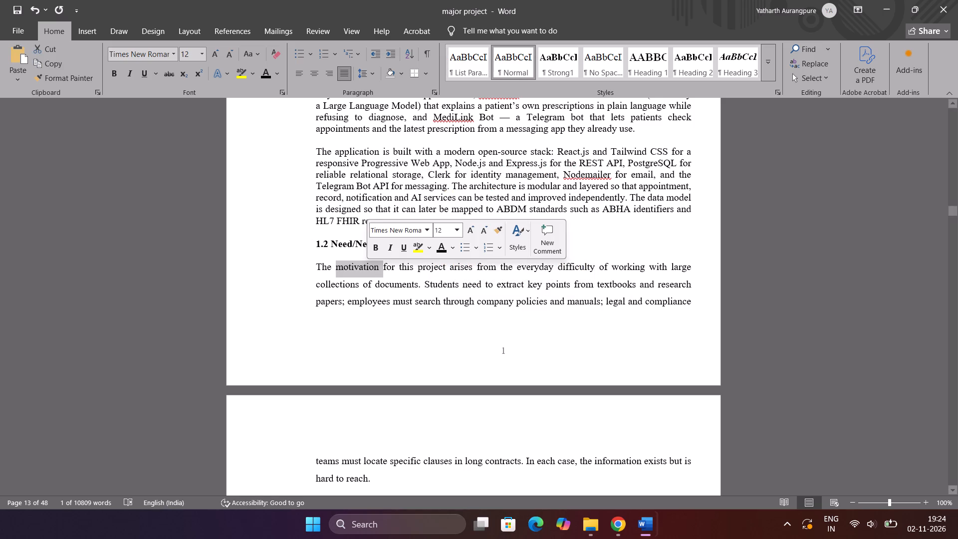
double_click(368, 186)
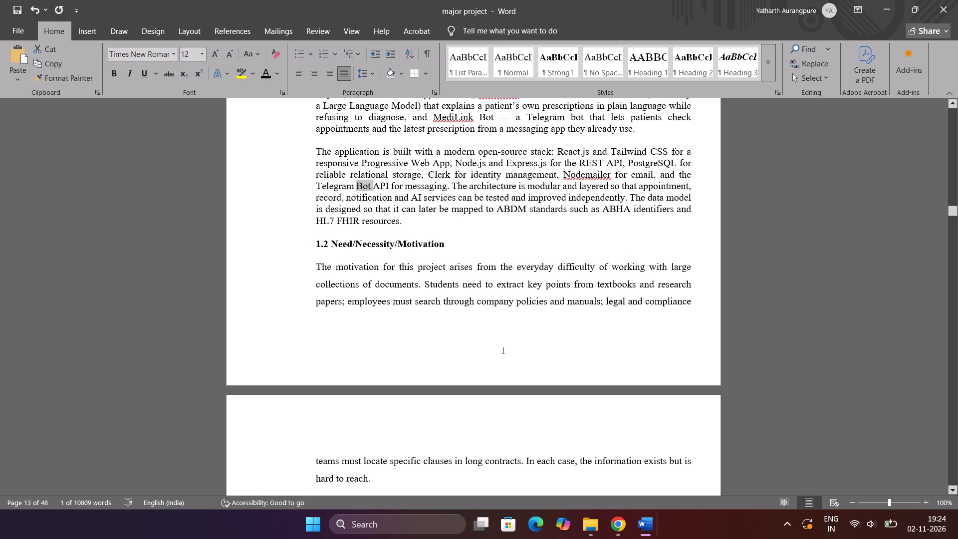
Check the line spacing setting of section 1.2's opening paragraph as a reference for the section 1.1 body text.
scroll(356, 248, up, 1)
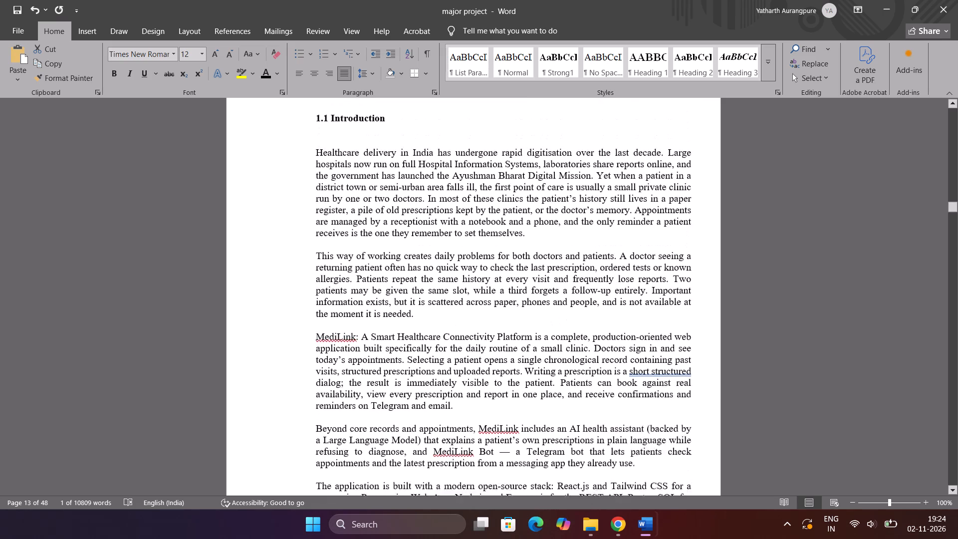
scroll(356, 248, up, 1)
drag(295, 195, 294, 208)
drag(294, 208, 301, 514)
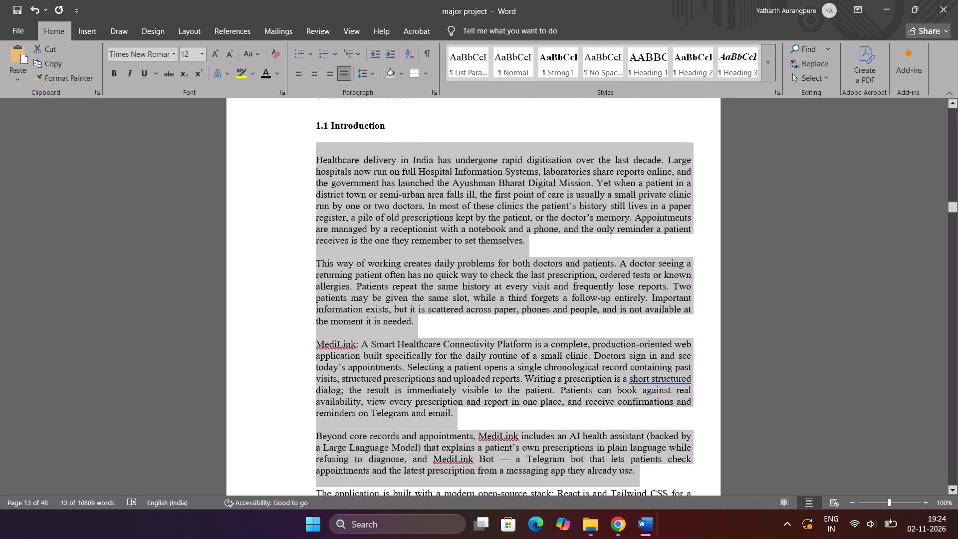
drag(301, 514, 297, 310)
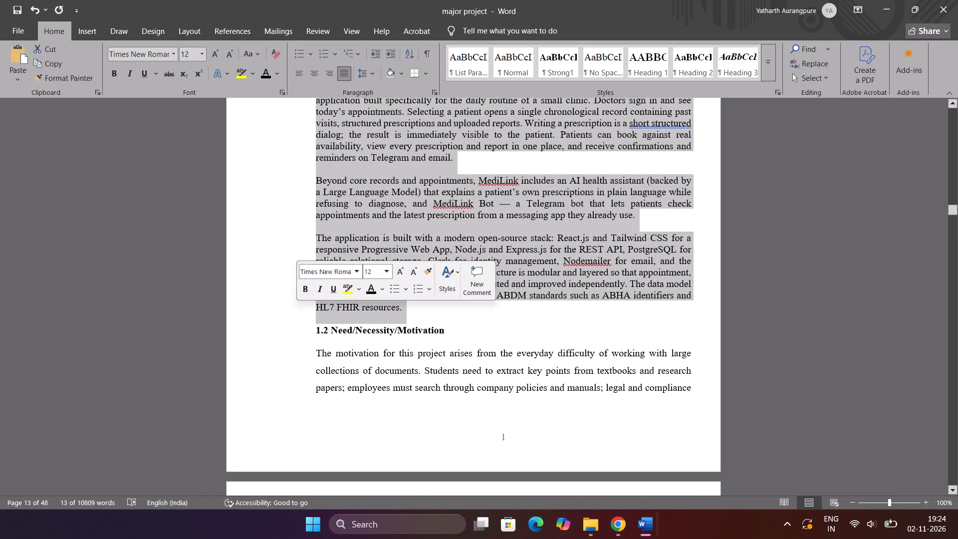
drag(296, 357, 300, 400)
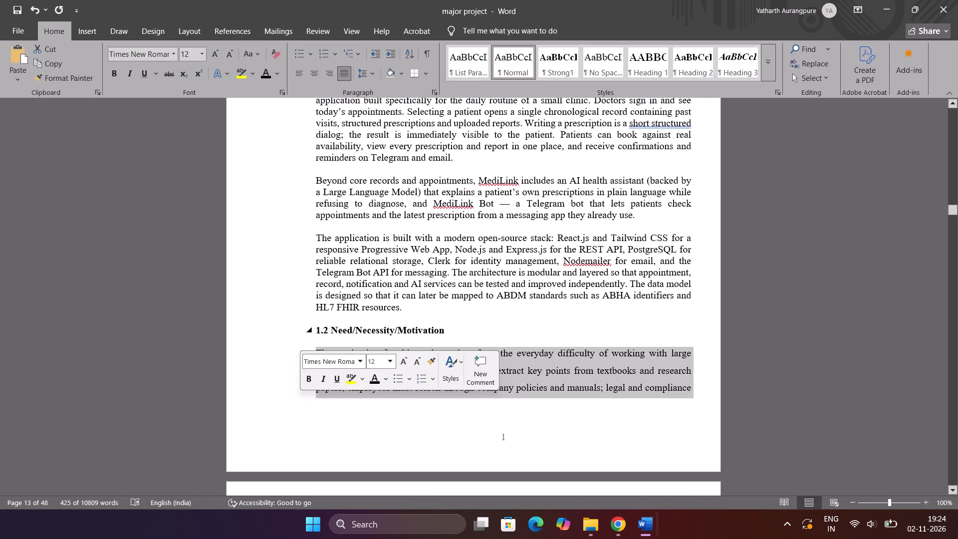
click(376, 72)
scroll(310, 170, up, 1)
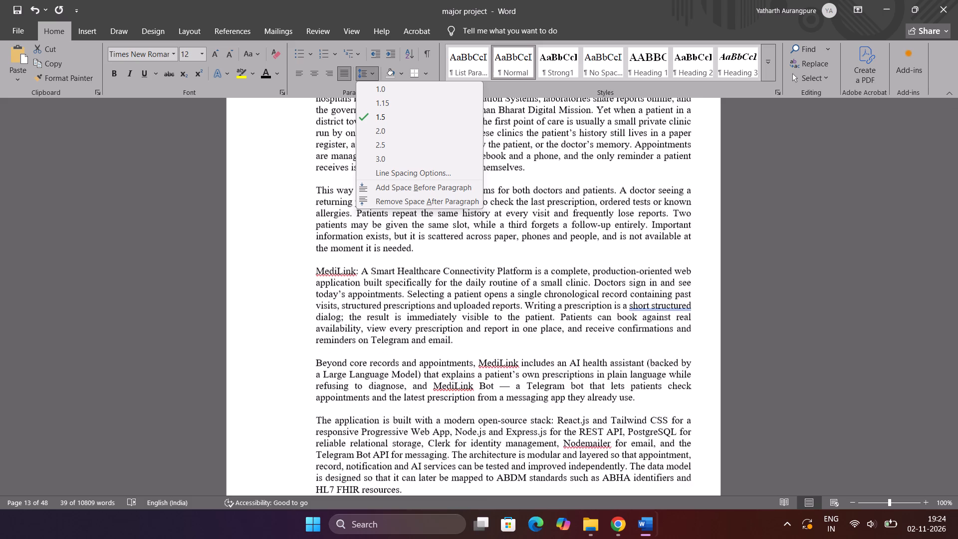
scroll(310, 170, up, 1)
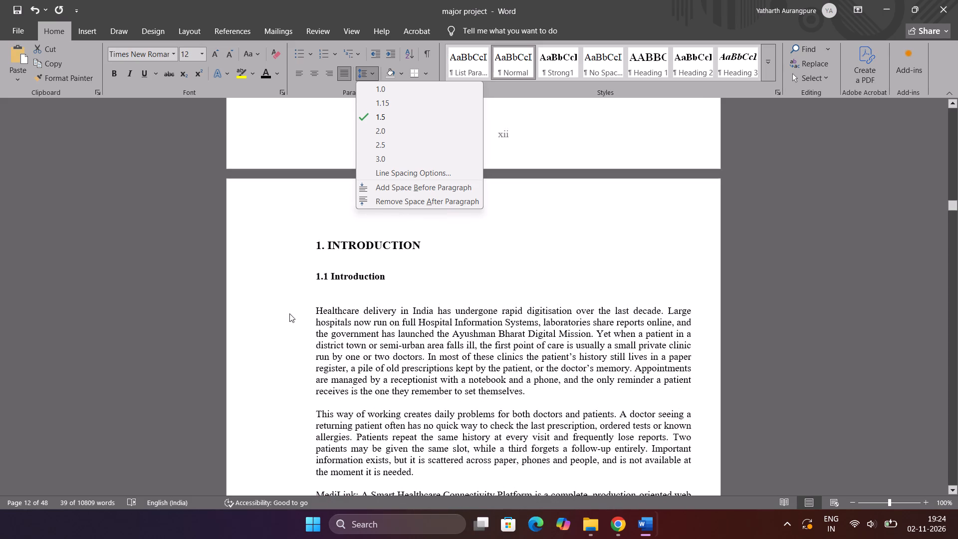
click(289, 313)
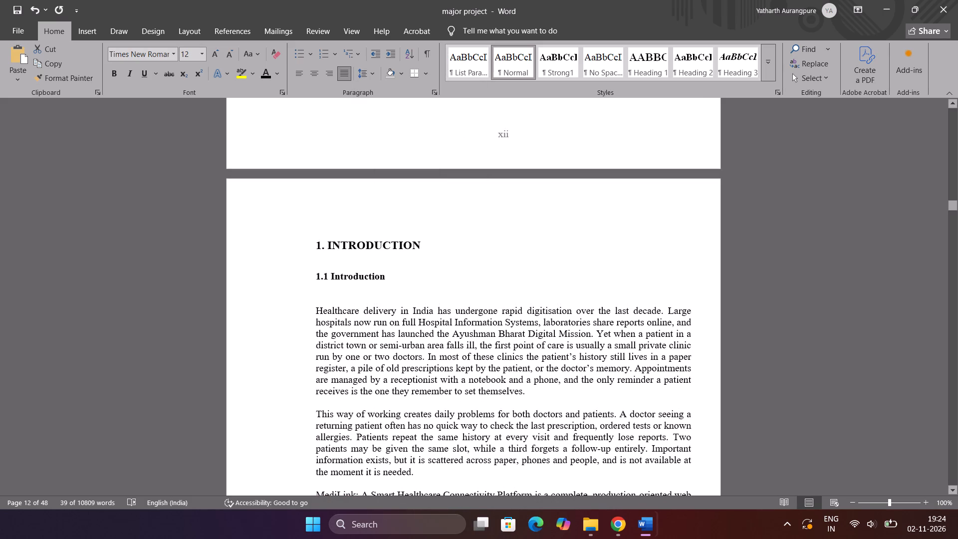
Set the line spacing of section 1.1's body paragraphs, from "Healthcare delivery in India" through "HL7 FHIR resources," to 1.5.
drag(296, 308, 298, 272)
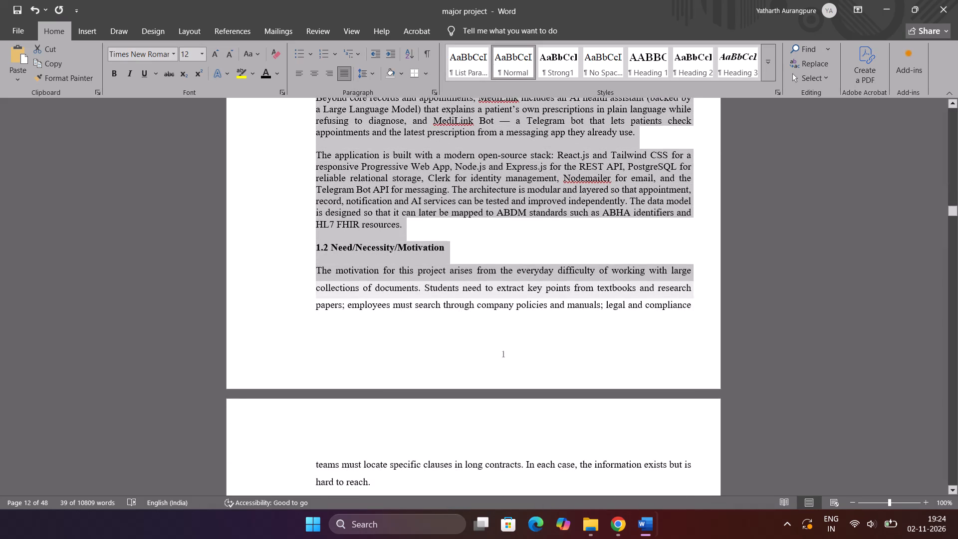
drag(298, 272, 287, 218)
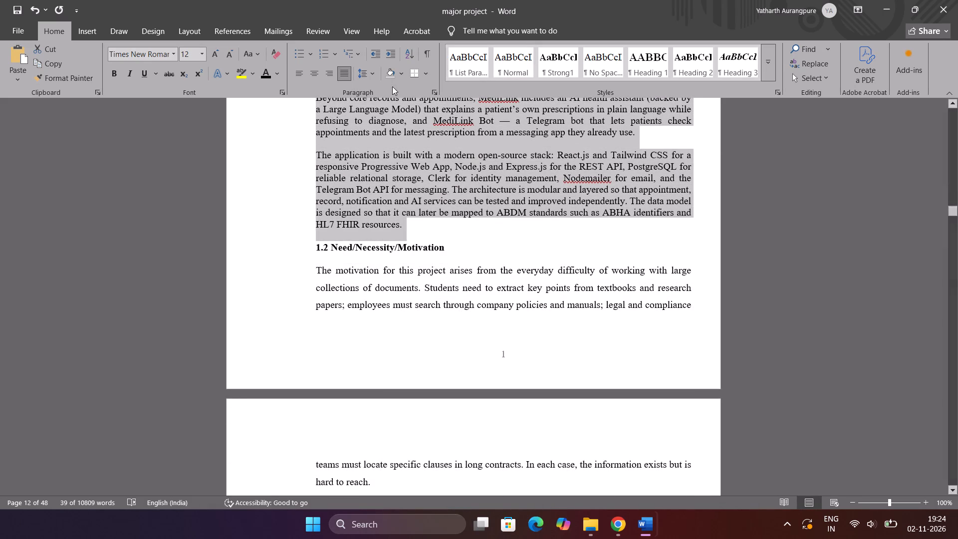
click(376, 73)
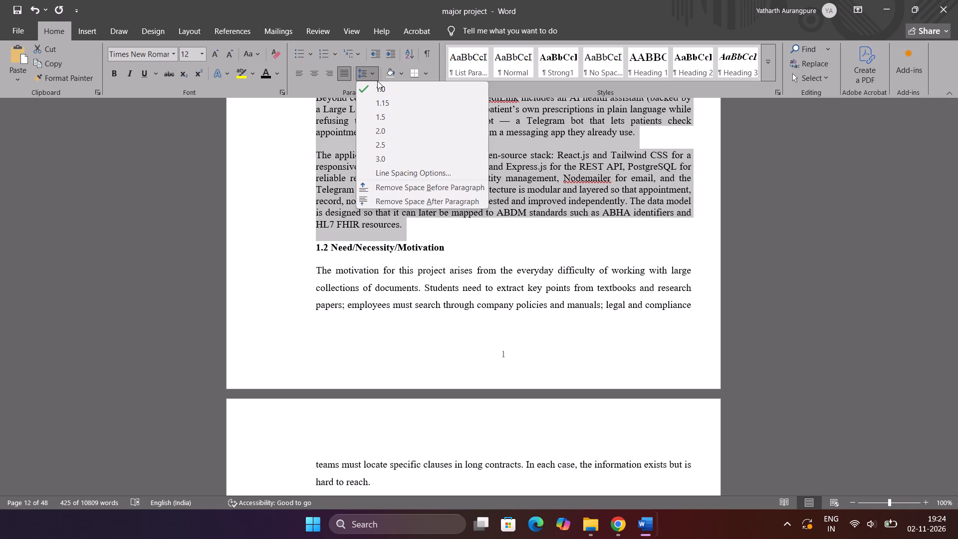
click(378, 121)
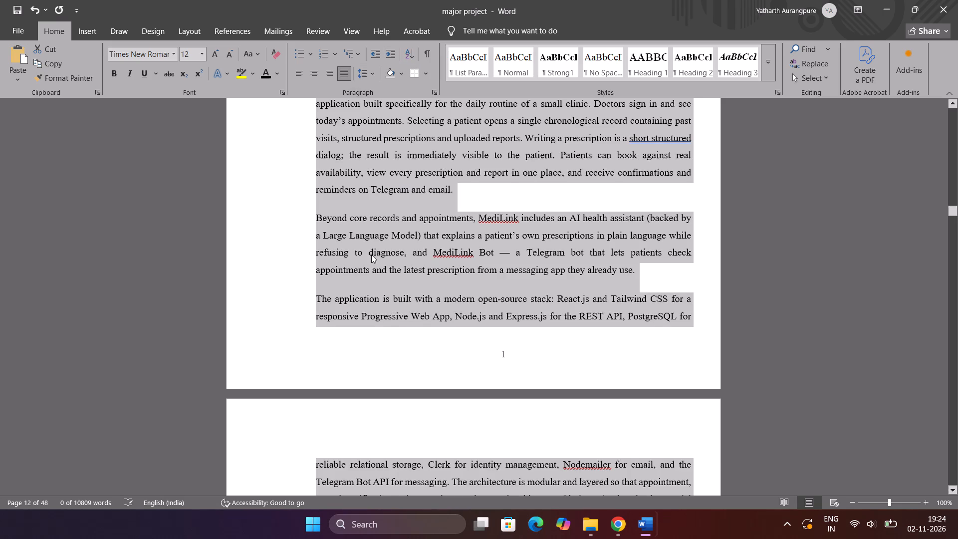
scroll(371, 255, down, 1)
click(378, 328)
Review the spacing and layout of sections 1.1 to 1.3, and compare them with the introduction in the Group 1 document.
scroll(378, 328, up, 2)
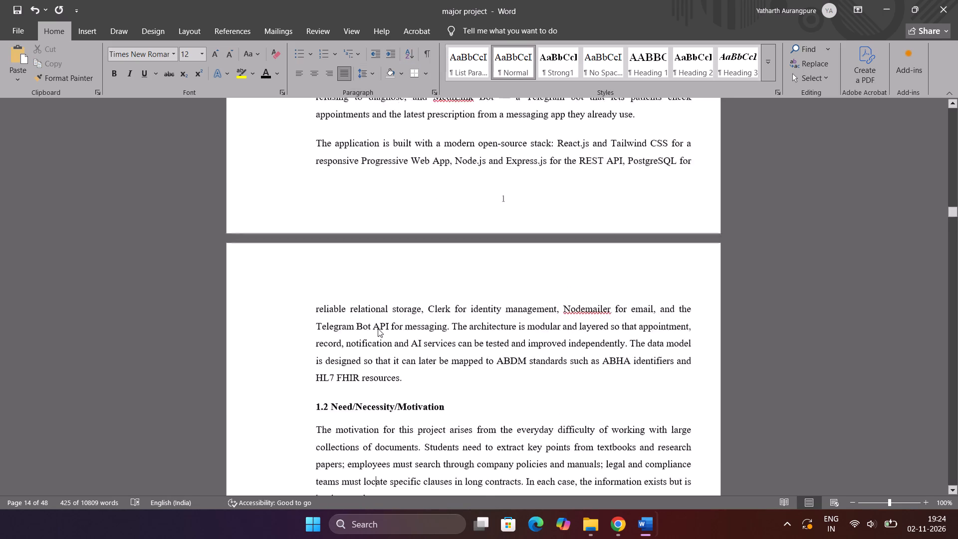
scroll(378, 328, up, 4)
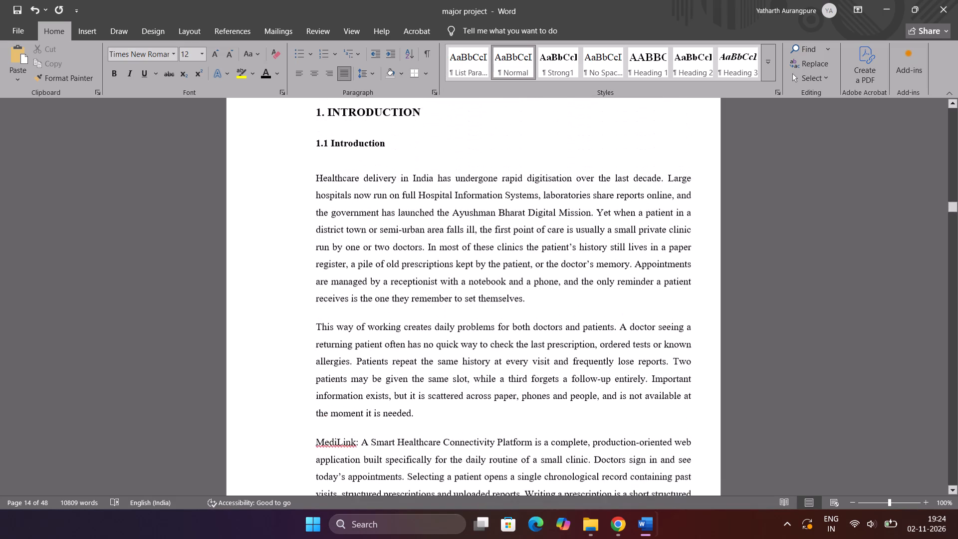
scroll(378, 328, down, 1)
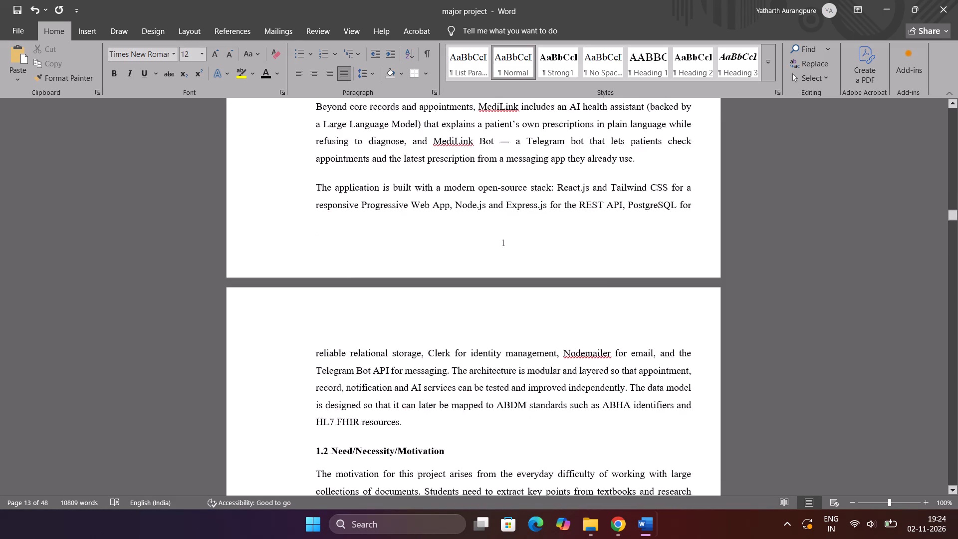
scroll(378, 328, down, 1)
scroll(378, 328, up, 2)
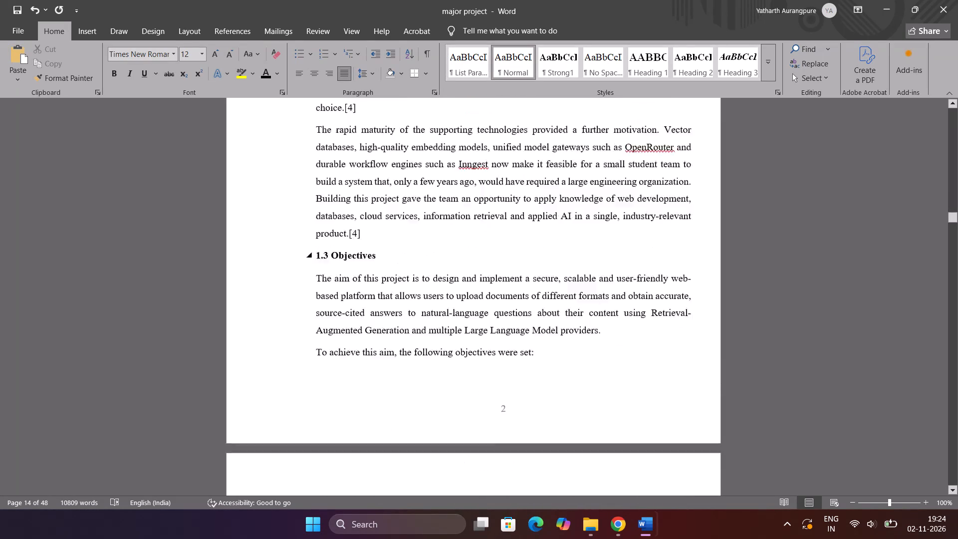
scroll(378, 328, up, 1)
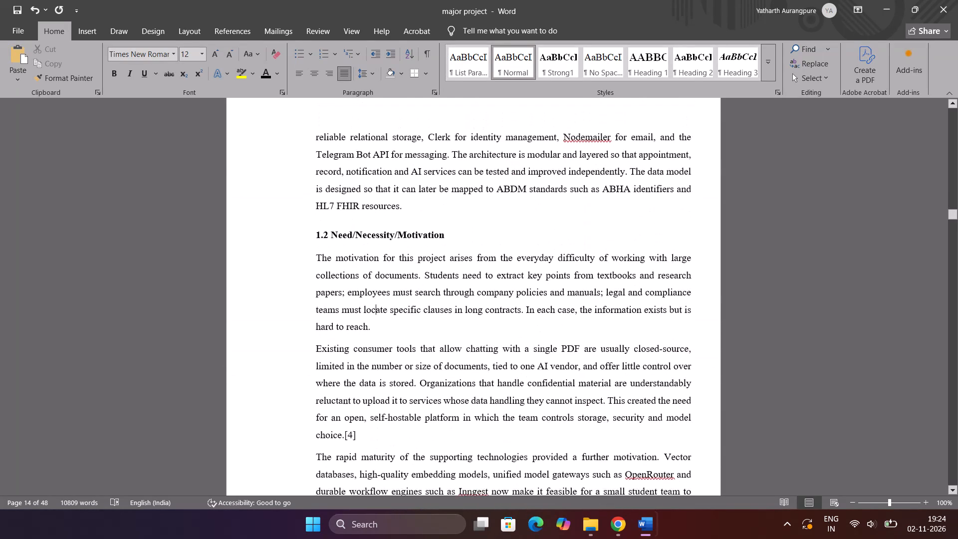
scroll(378, 328, up, 1)
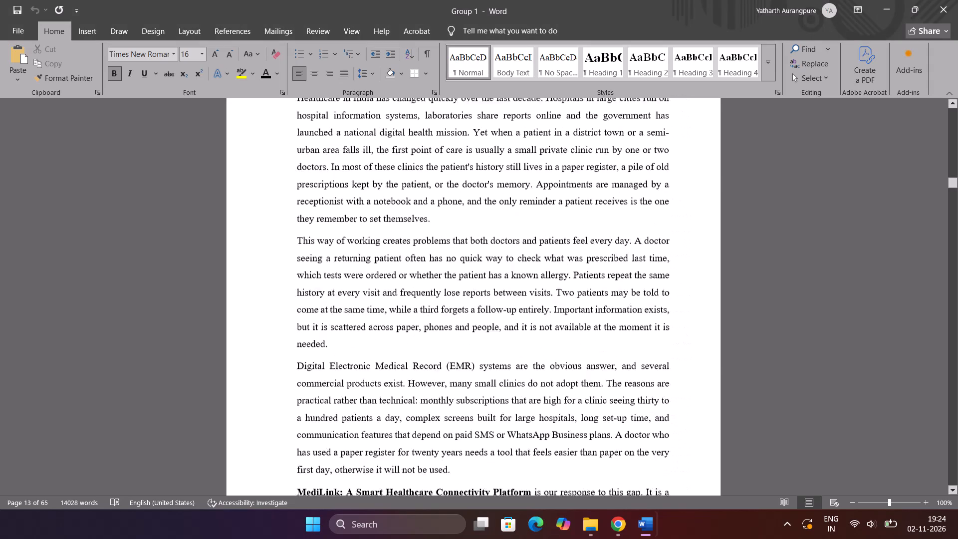
scroll(378, 328, up, 1)
scroll(378, 328, down, 1)
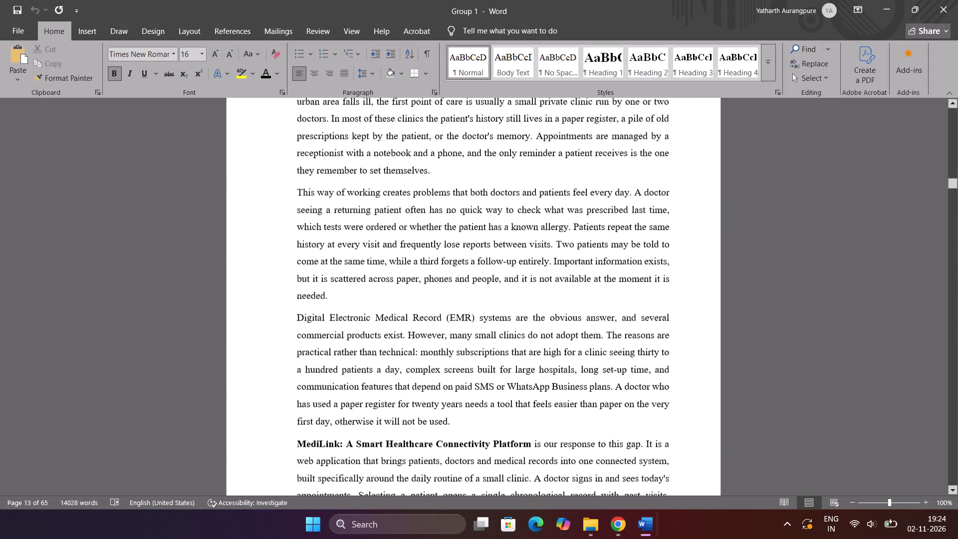
scroll(378, 328, down, 3)
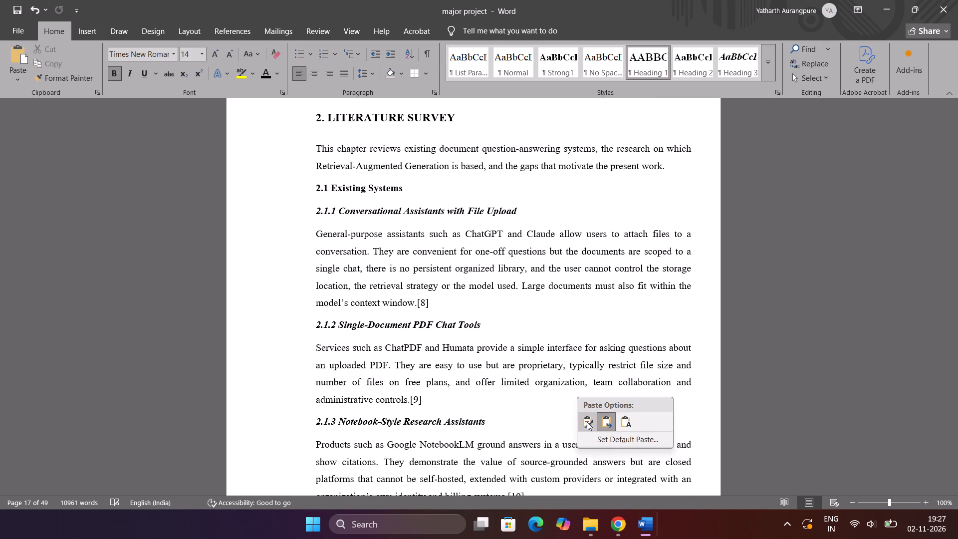
click(587, 422)
Justify the new section 1.5 Organization paragraphs and bullets, and set their line spacing to 1.5.
scroll(587, 422, up, 3)
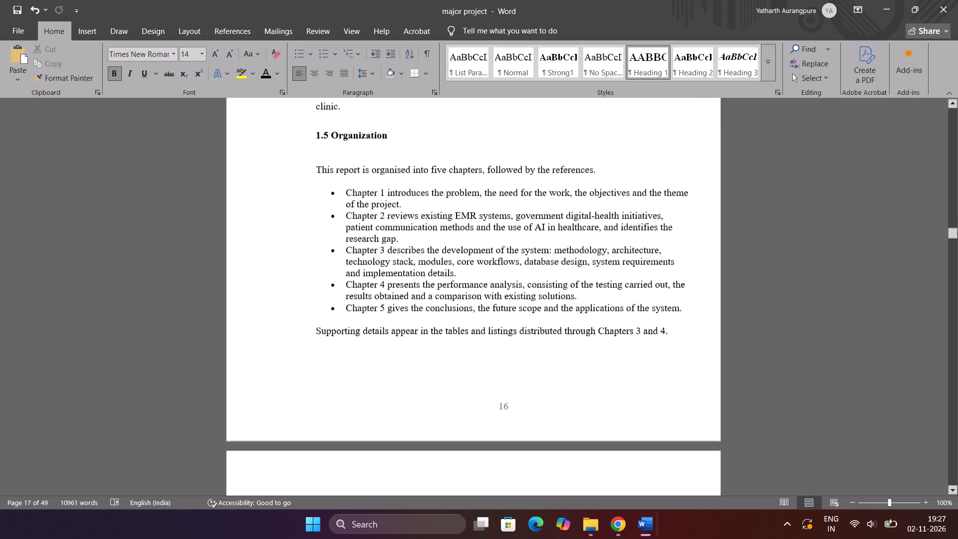
scroll(587, 422, up, 1)
drag(298, 268, 310, 386)
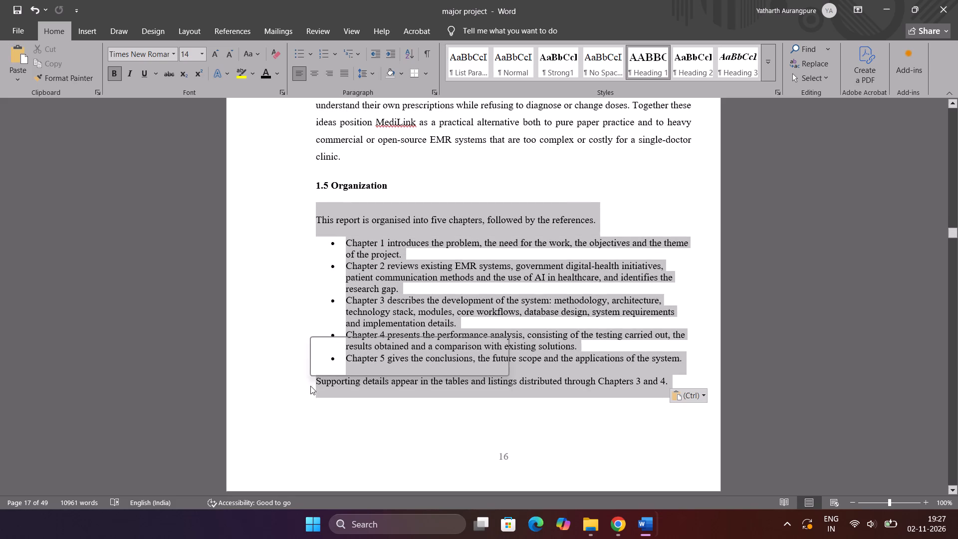
click(340, 75)
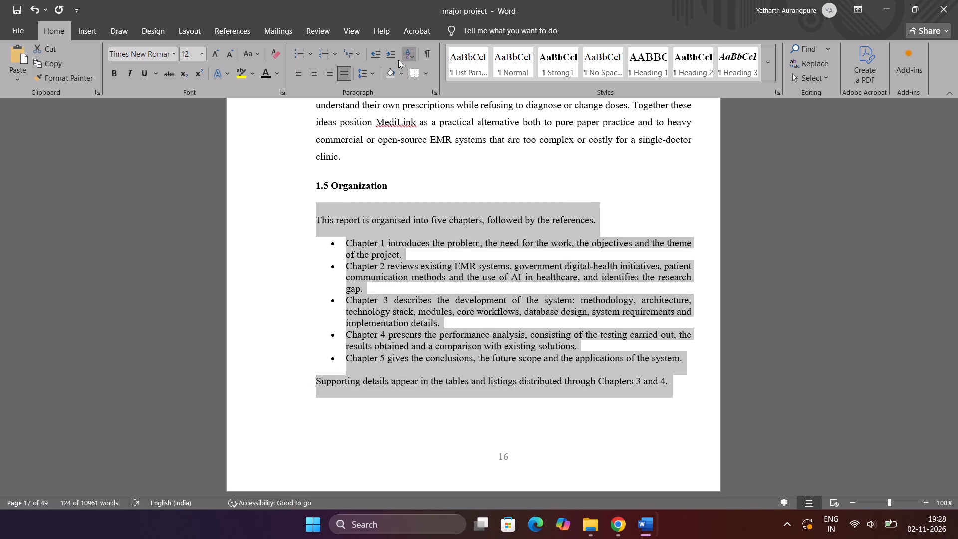
click(373, 73)
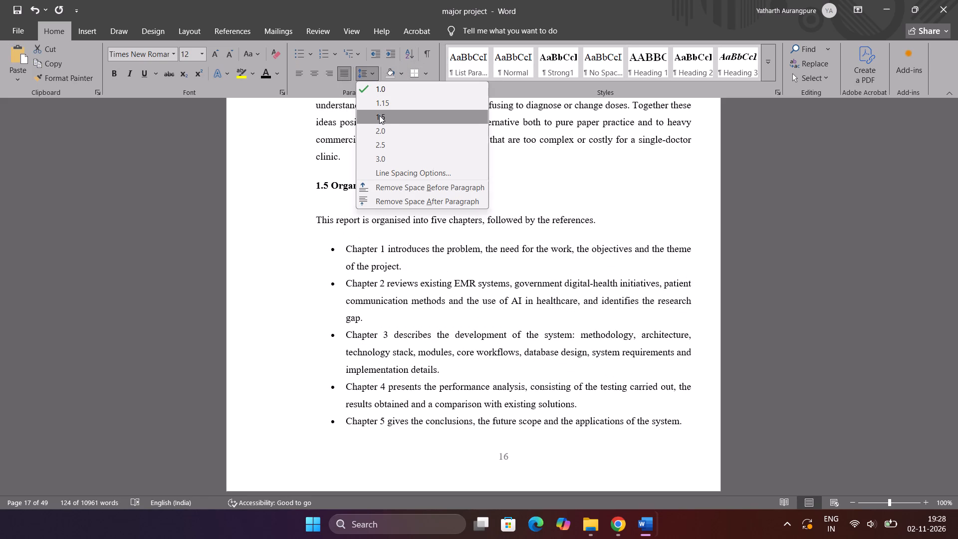
click(379, 115)
click(343, 202)
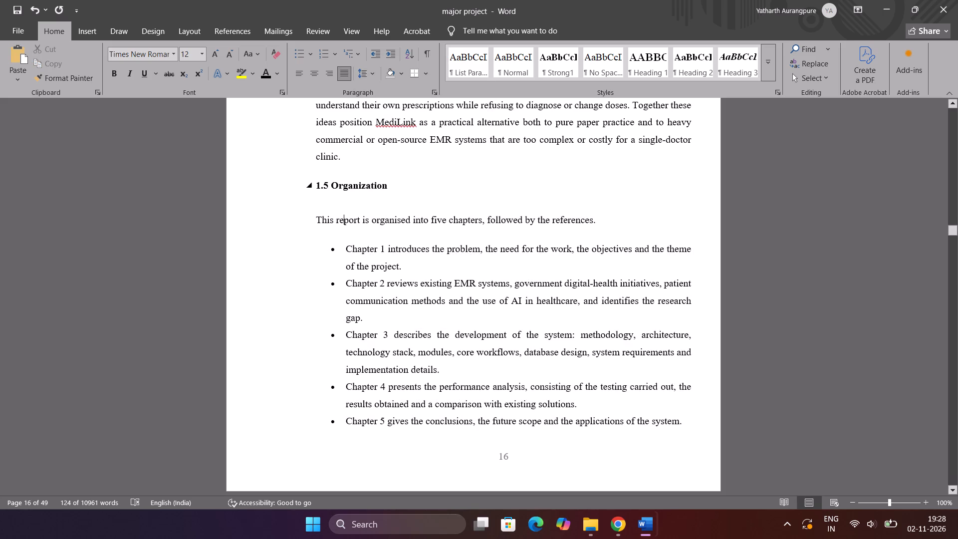
Check the layout around section 1.5 Organization and its page break, collapsing and re-expanding the section heading.
scroll(343, 202, down, 2)
scroll(343, 202, up, 1)
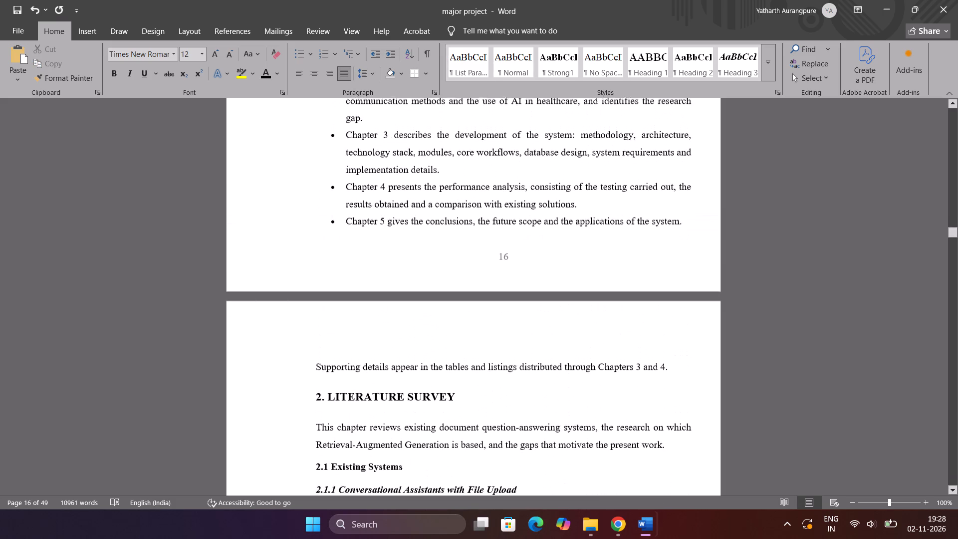
scroll(343, 202, up, 2)
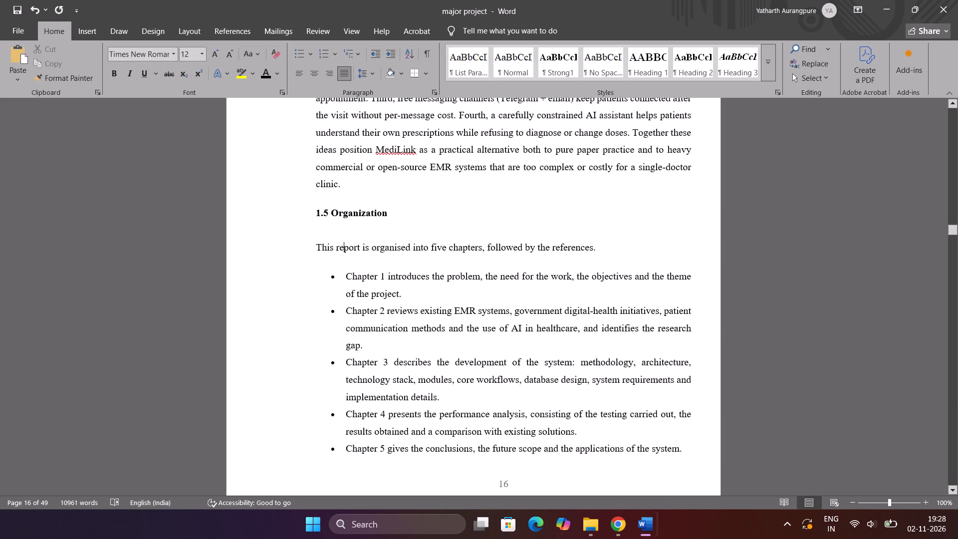
click(352, 230)
scroll(339, 230, up, 1)
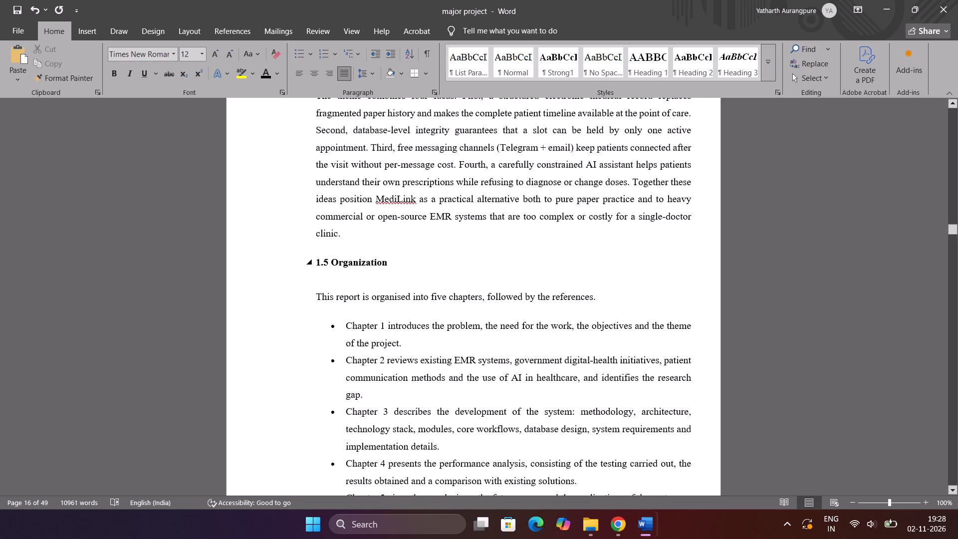
click(315, 279)
click(313, 263)
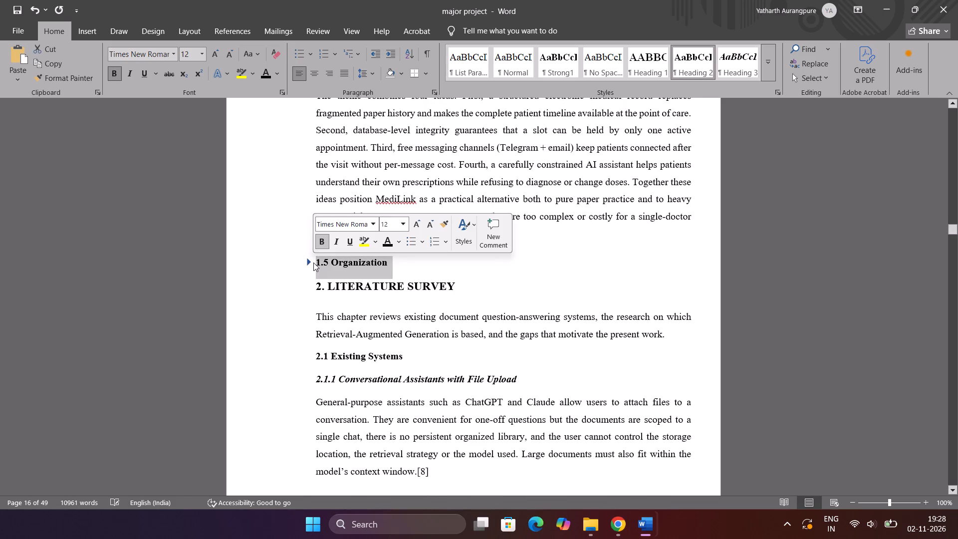
click(313, 263)
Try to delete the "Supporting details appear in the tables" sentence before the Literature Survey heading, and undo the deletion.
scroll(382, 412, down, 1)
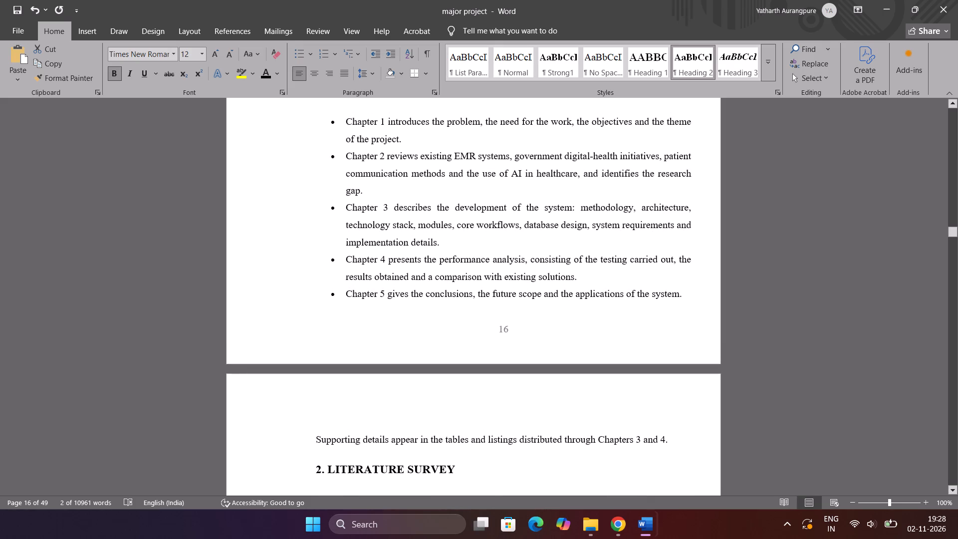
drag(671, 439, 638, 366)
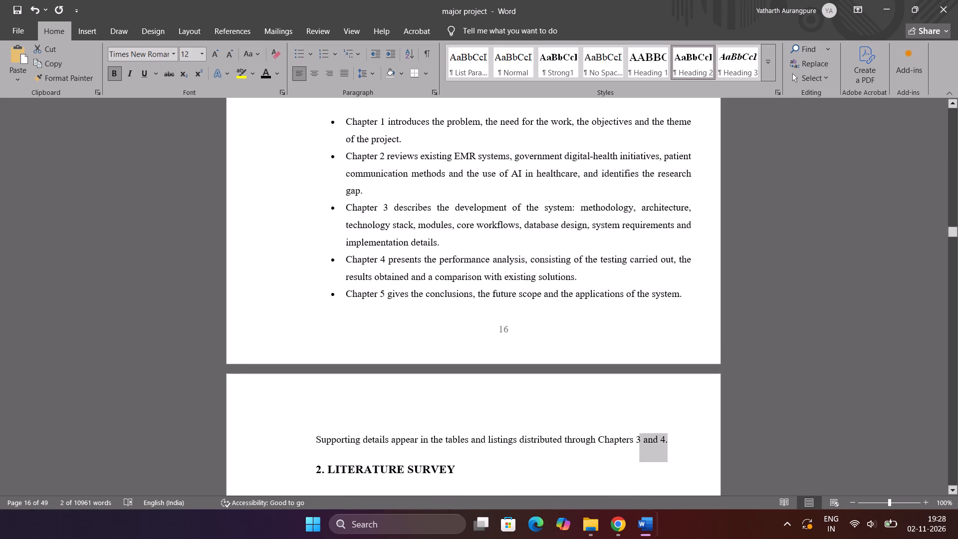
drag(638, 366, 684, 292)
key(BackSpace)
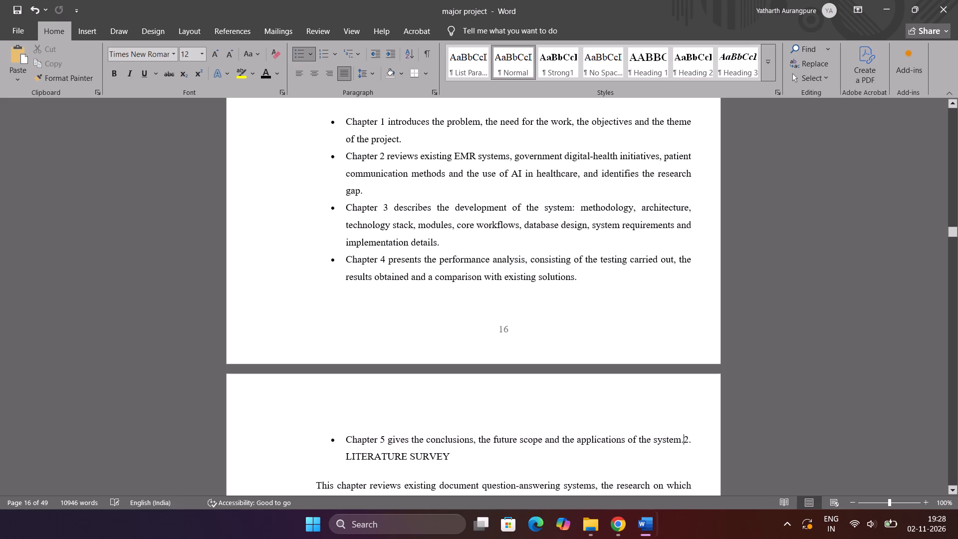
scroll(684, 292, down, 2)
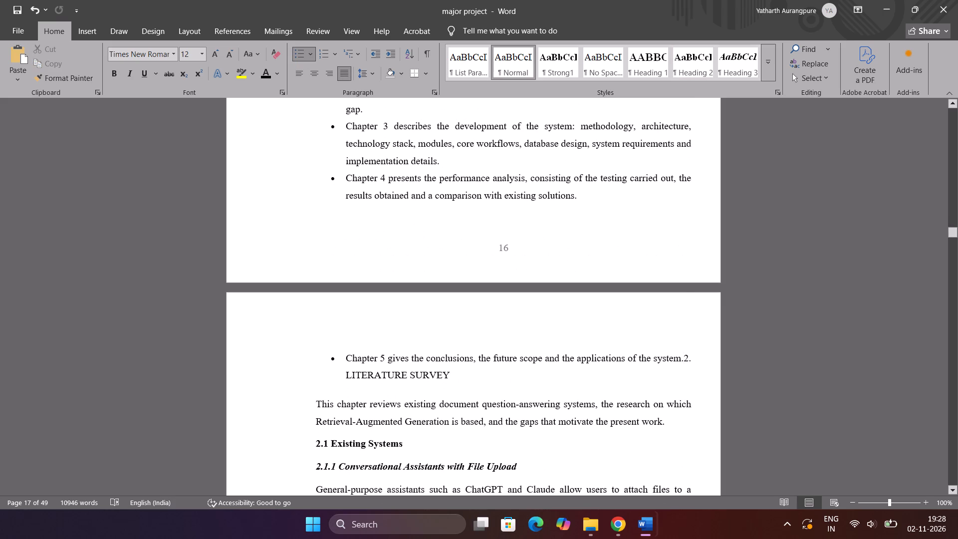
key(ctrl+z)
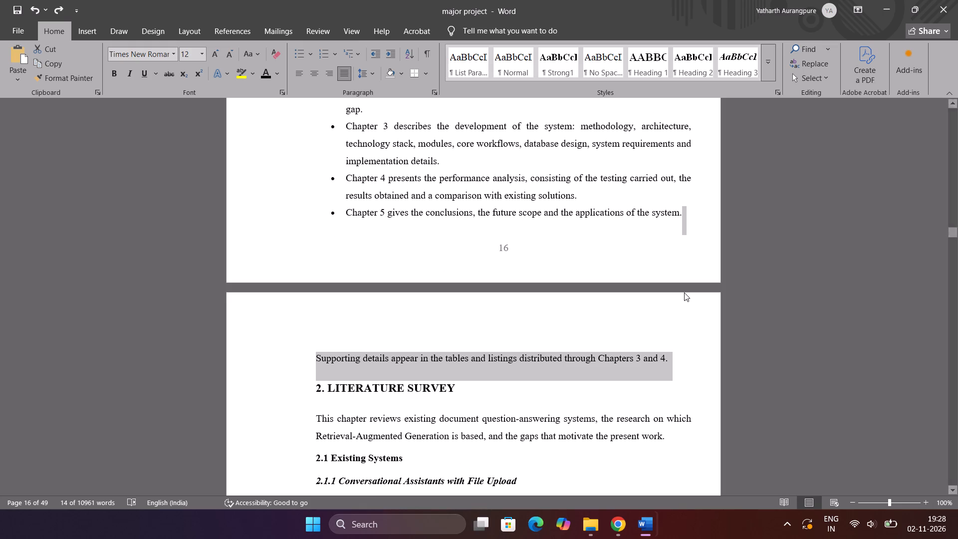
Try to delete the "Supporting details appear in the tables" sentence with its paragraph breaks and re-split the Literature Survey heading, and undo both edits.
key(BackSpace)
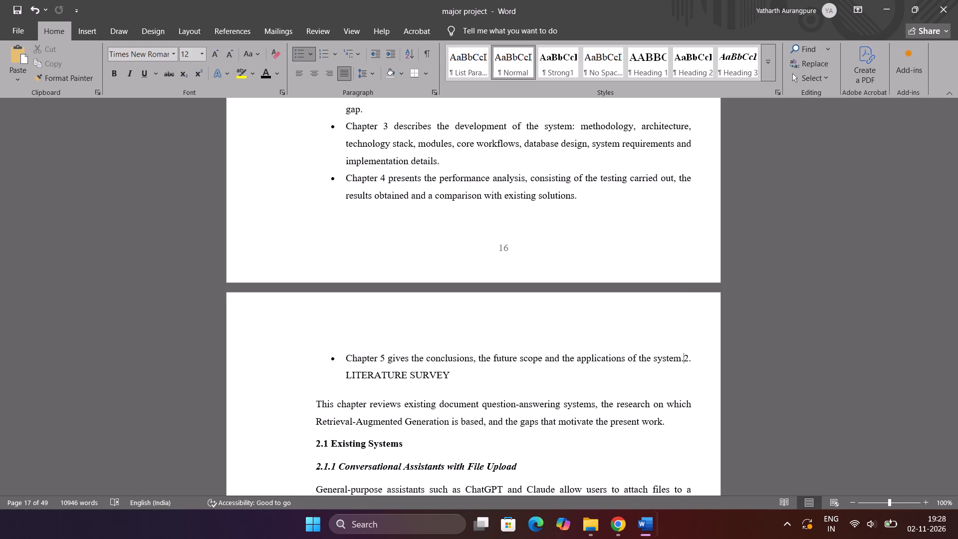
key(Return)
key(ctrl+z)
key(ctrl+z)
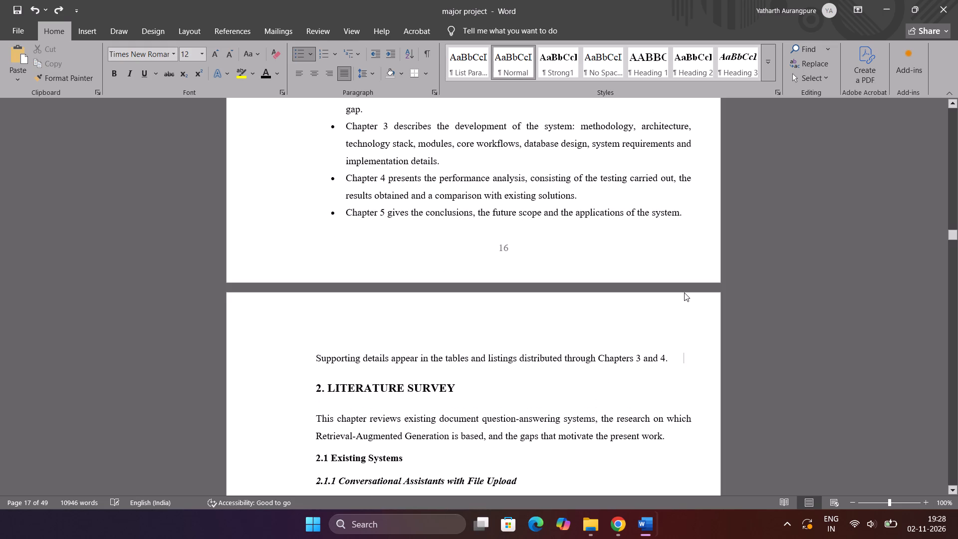
Delete the sentence "Supporting details appear in the tables and listings distributed through Chapters 3 and 4." after the Chapter 5 bullet, keeping the Literature Survey heading separate.
click(666, 356)
drag(666, 356, 666, 240)
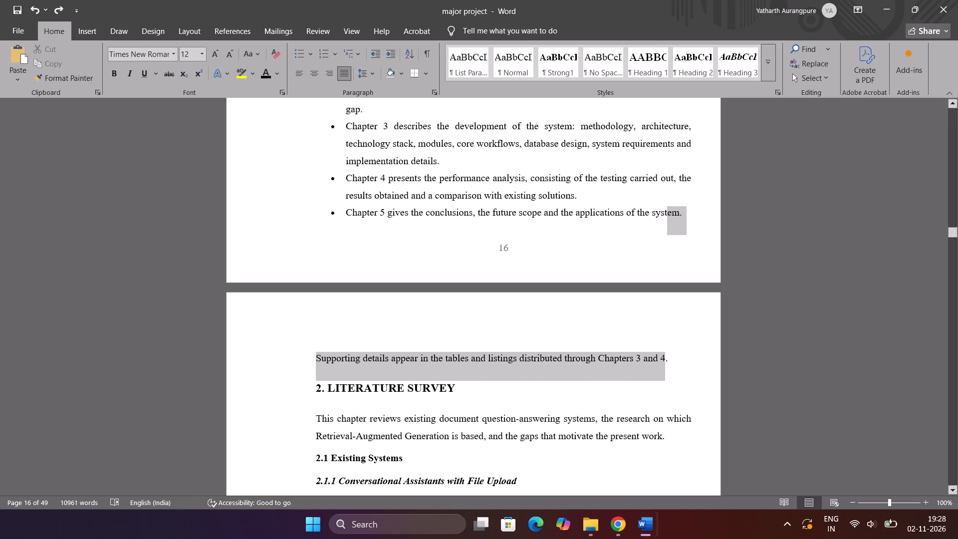
drag(666, 240, 691, 211)
key(BackSpace)
key(Delete)
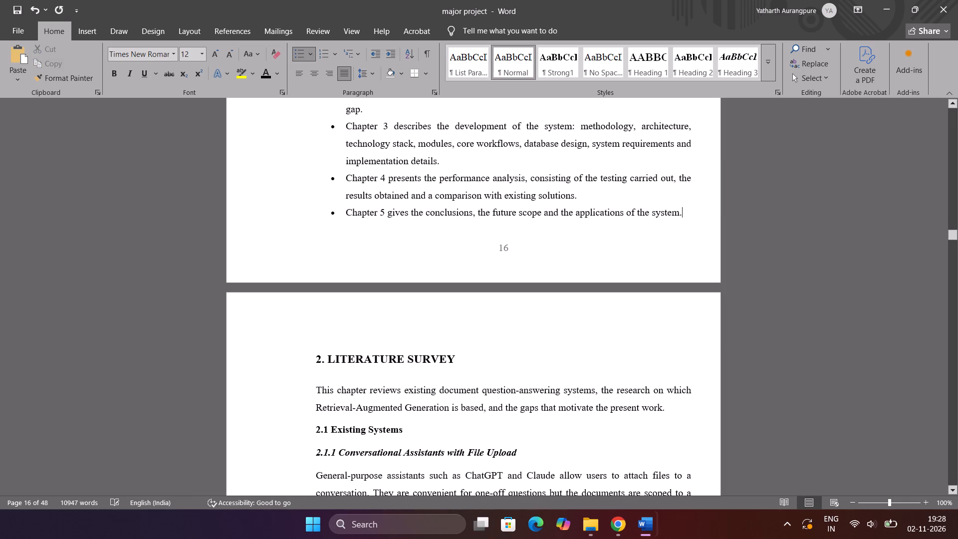
Review the layout of sections 1.3 Objectives to 1.5 Organization and the start of chapter 2 in the report.
scroll(691, 211, down, 1)
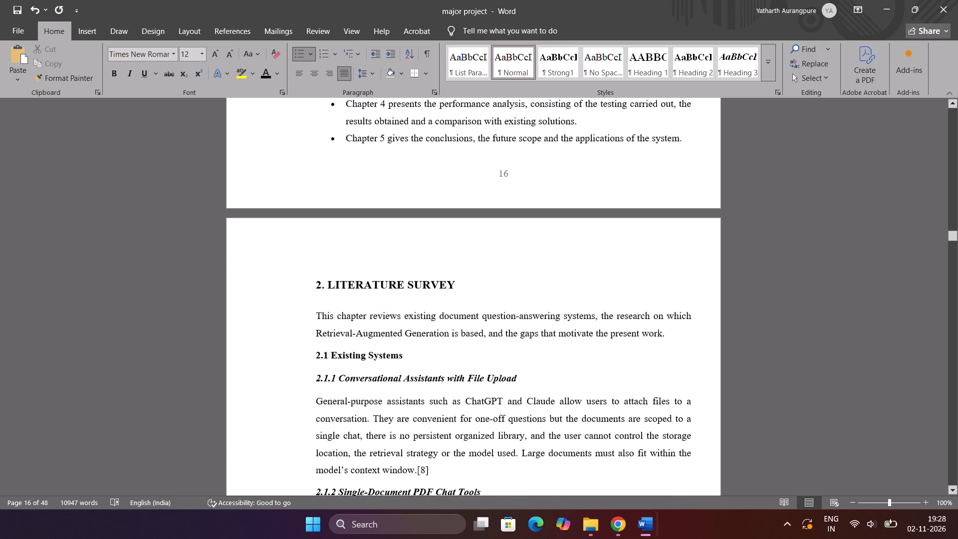
scroll(404, 323, down, 1)
scroll(404, 323, up, 2)
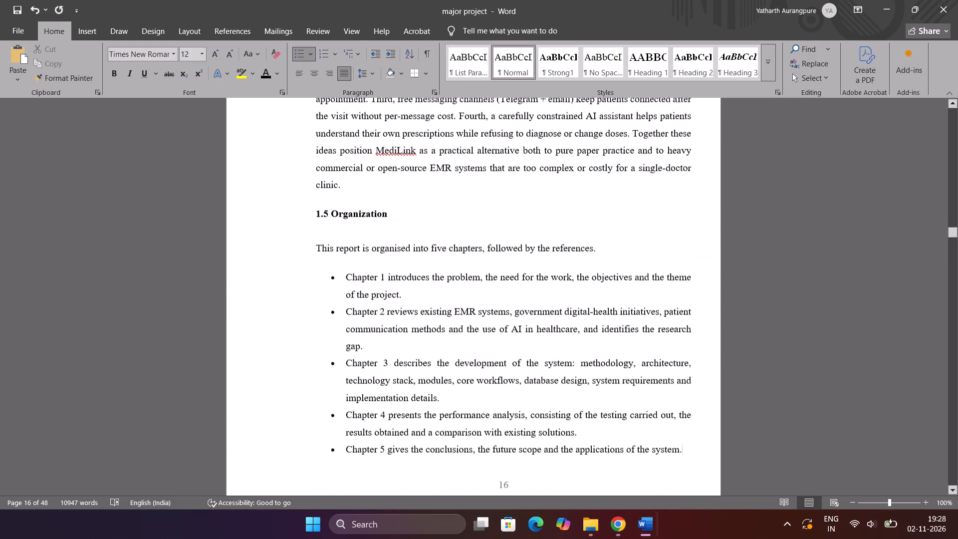
scroll(404, 323, up, 1)
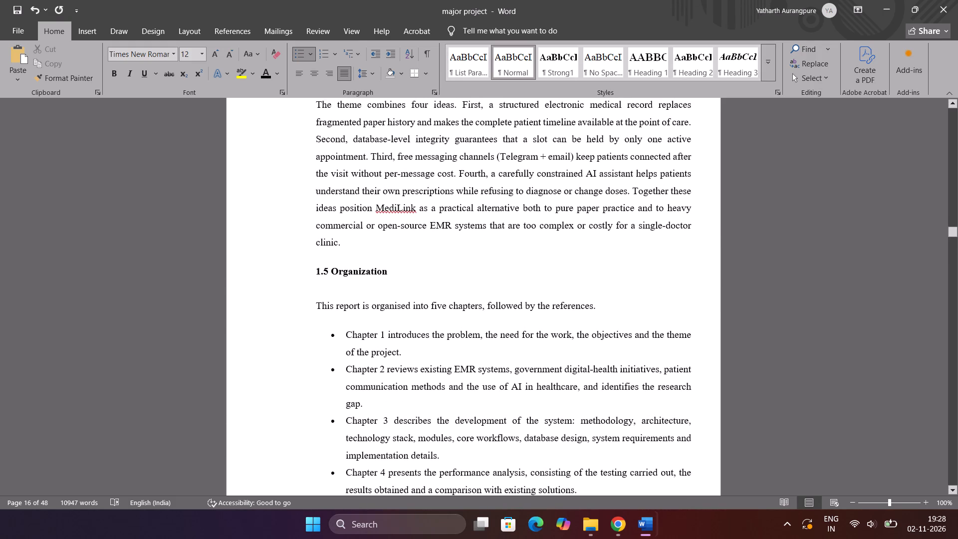
scroll(402, 290, up, 3)
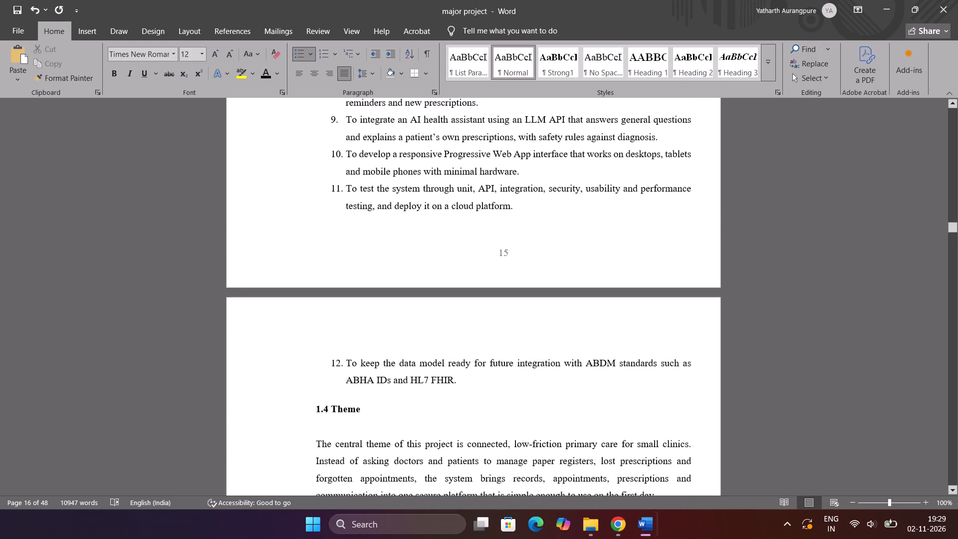
scroll(402, 290, up, 2)
scroll(402, 290, down, 1)
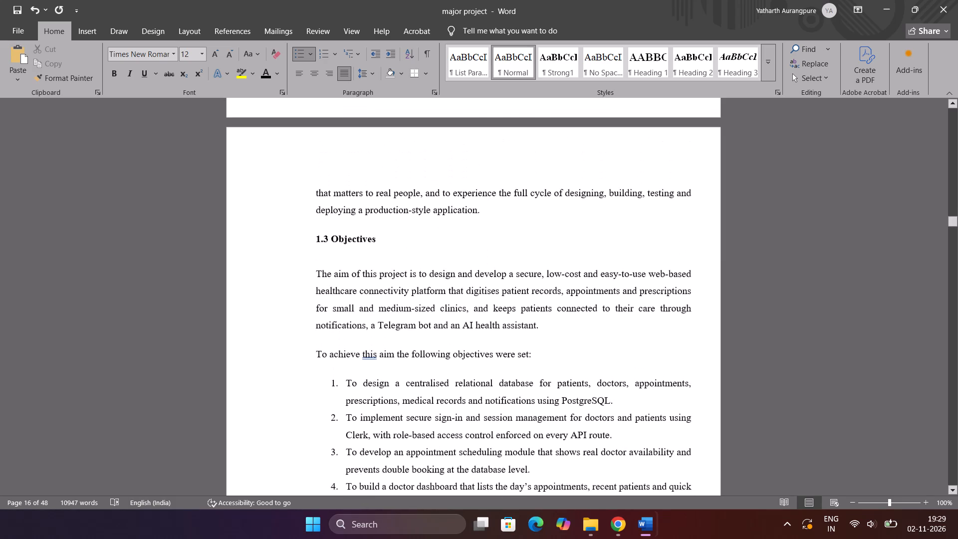
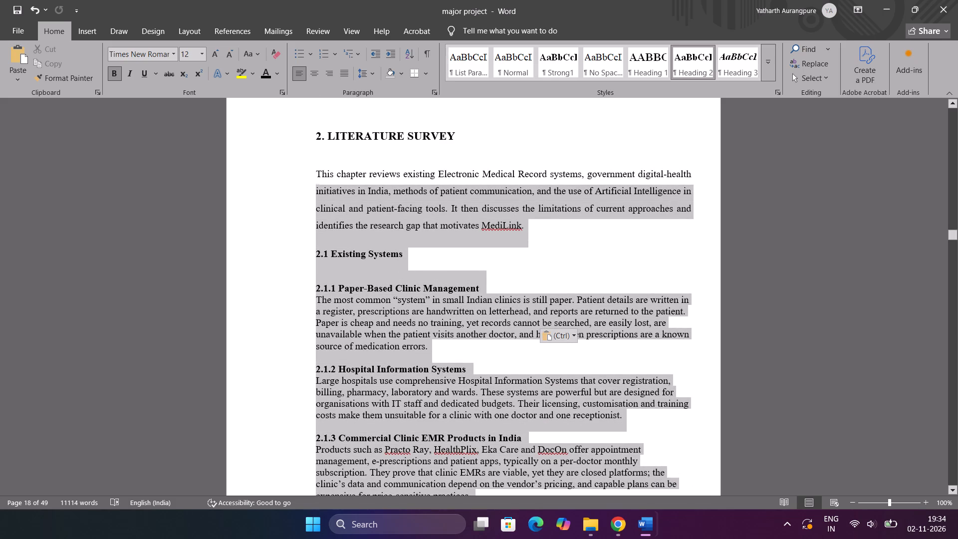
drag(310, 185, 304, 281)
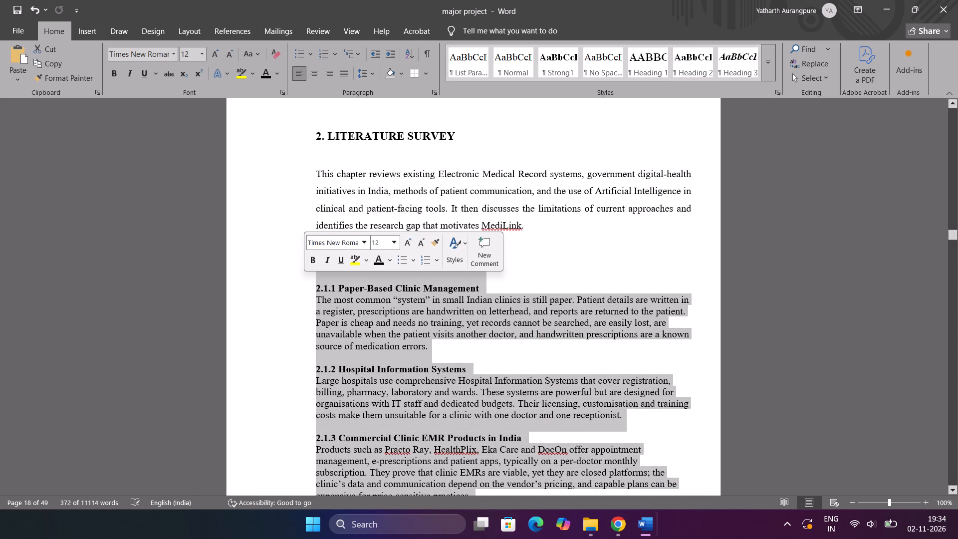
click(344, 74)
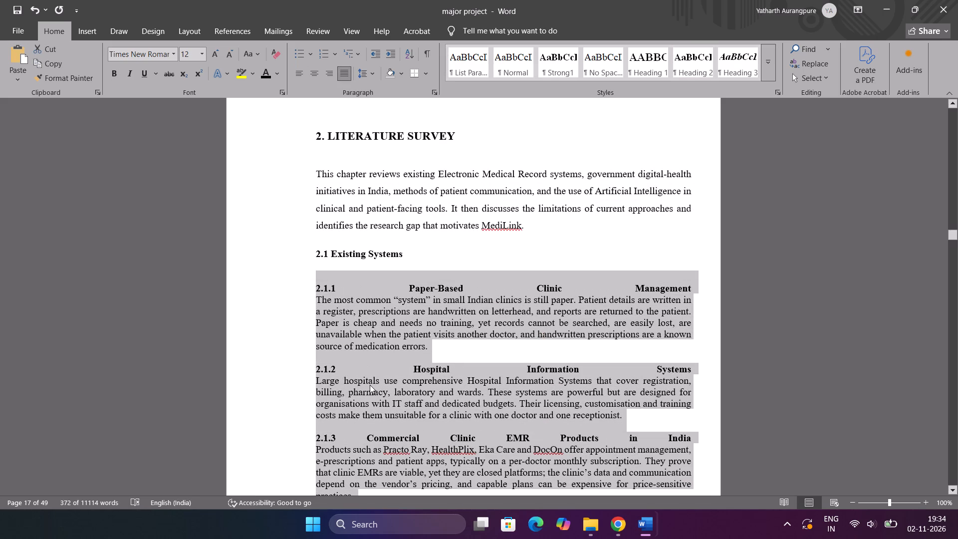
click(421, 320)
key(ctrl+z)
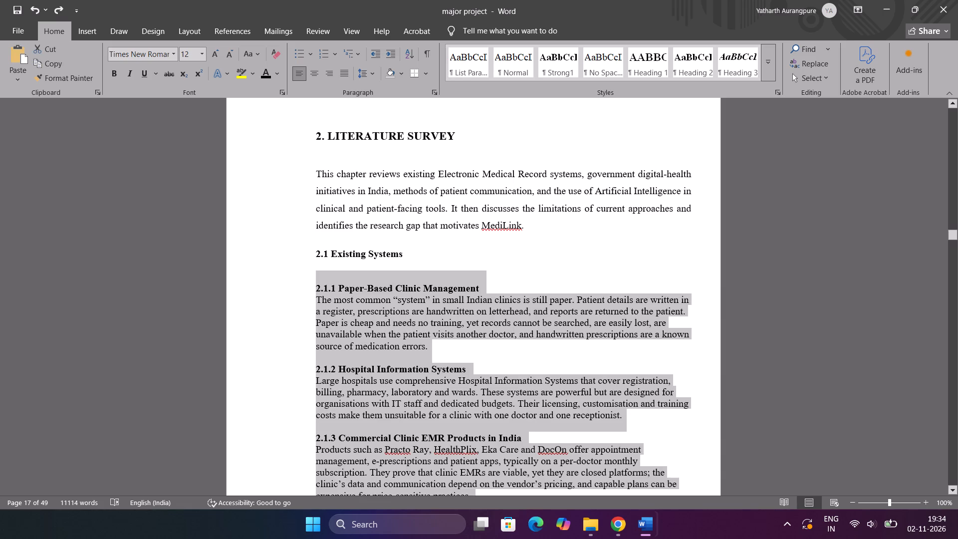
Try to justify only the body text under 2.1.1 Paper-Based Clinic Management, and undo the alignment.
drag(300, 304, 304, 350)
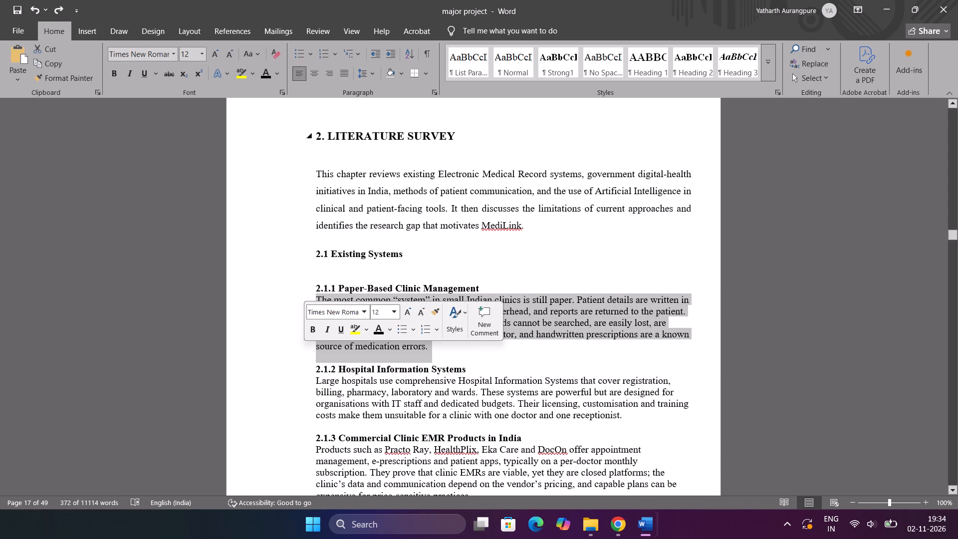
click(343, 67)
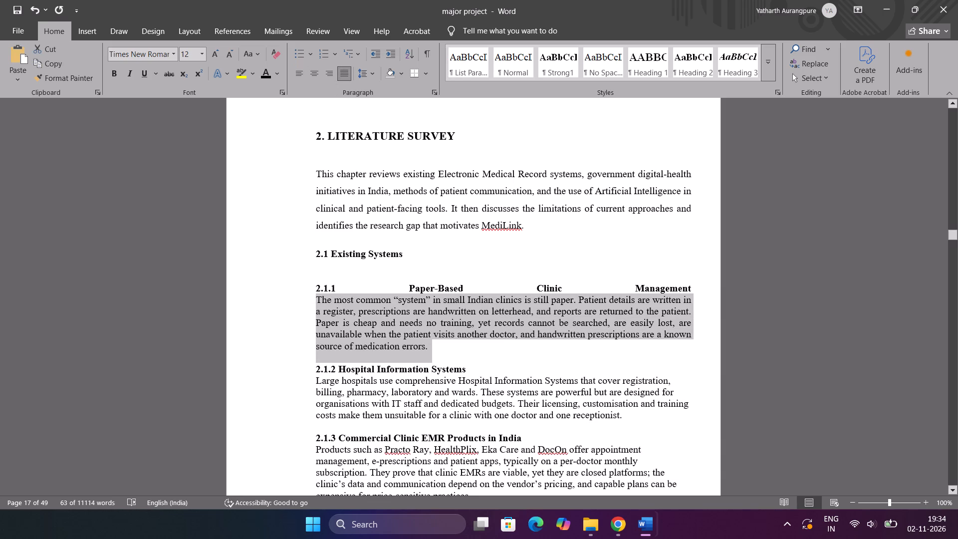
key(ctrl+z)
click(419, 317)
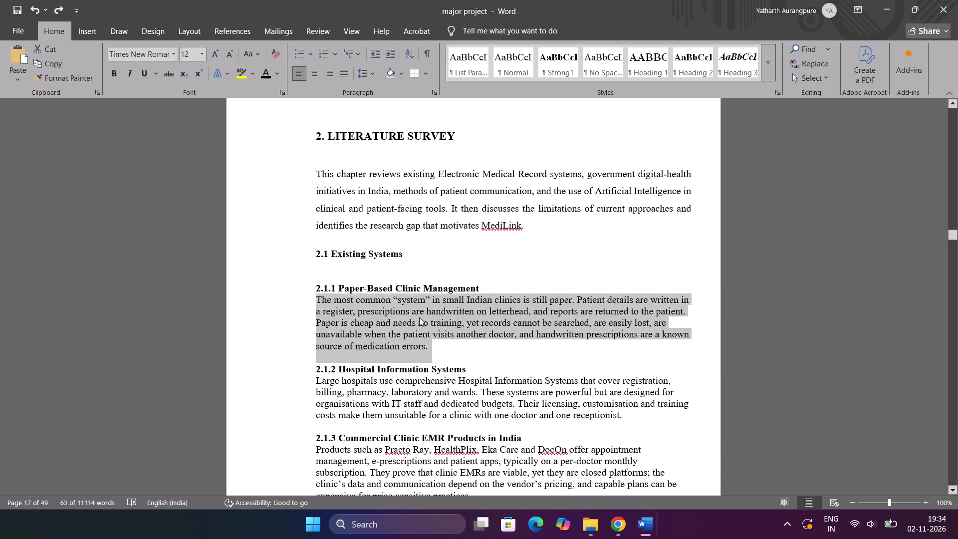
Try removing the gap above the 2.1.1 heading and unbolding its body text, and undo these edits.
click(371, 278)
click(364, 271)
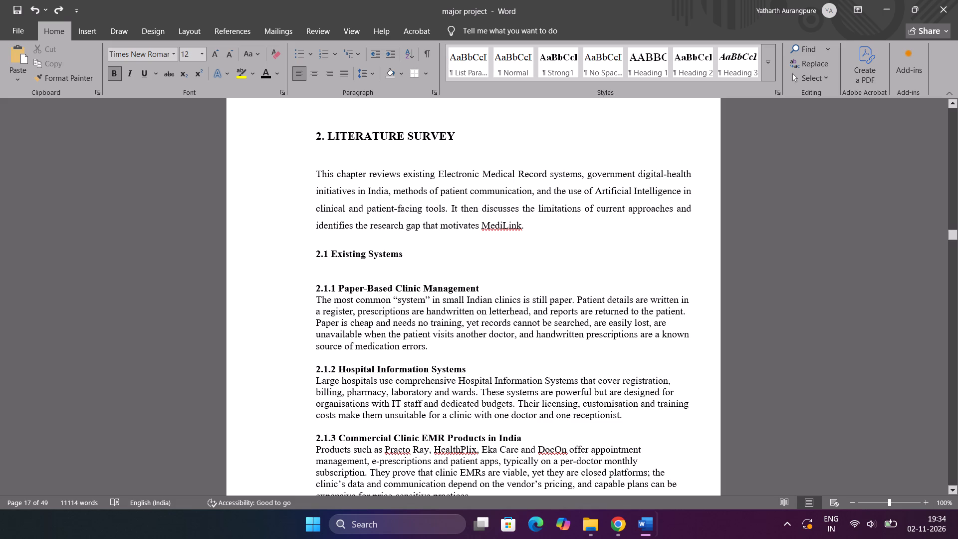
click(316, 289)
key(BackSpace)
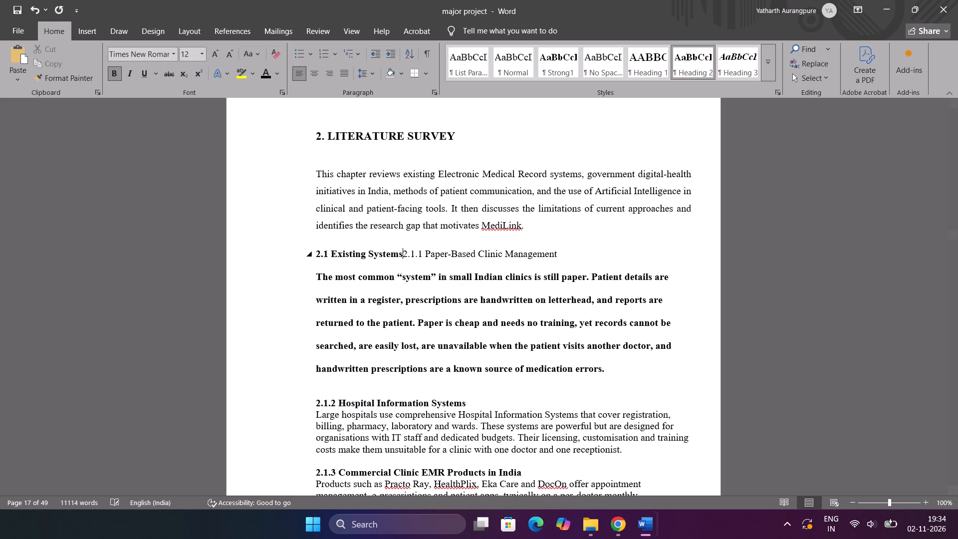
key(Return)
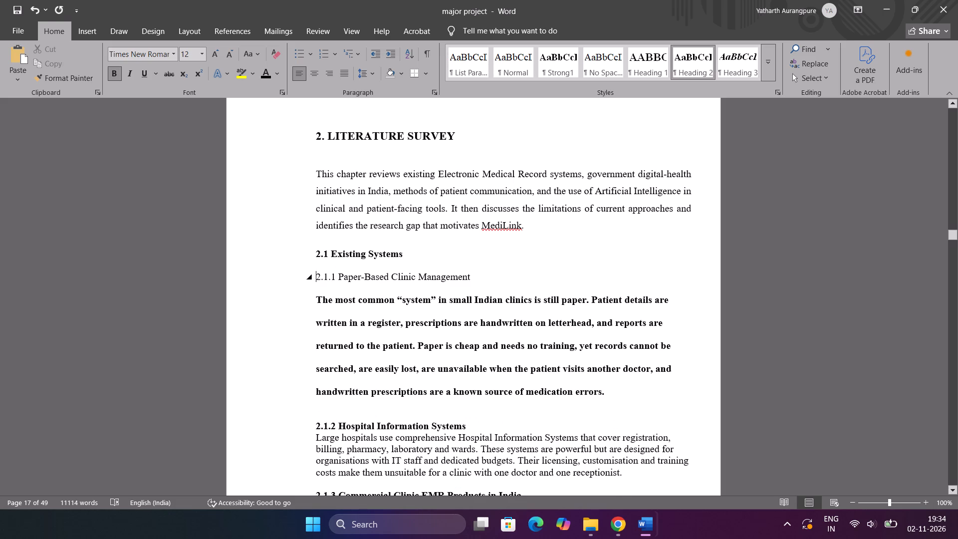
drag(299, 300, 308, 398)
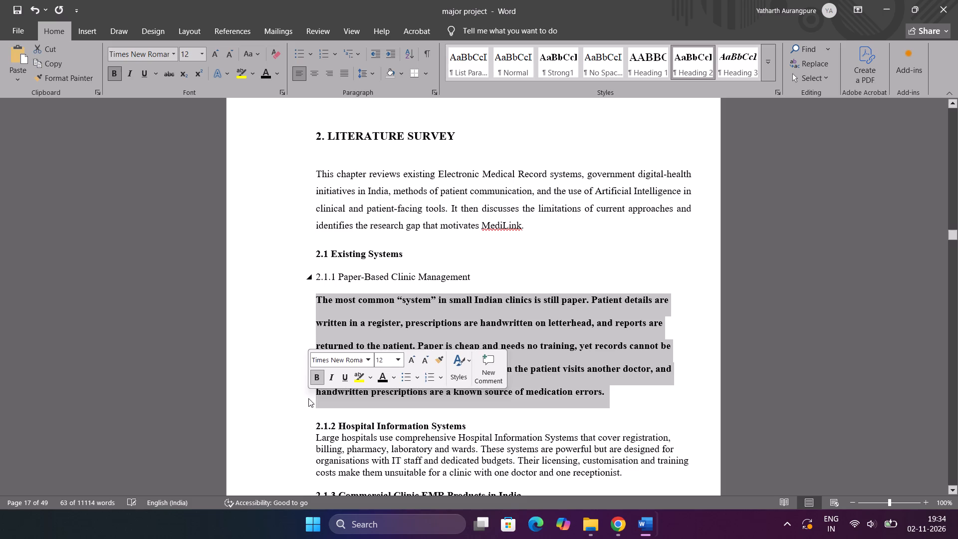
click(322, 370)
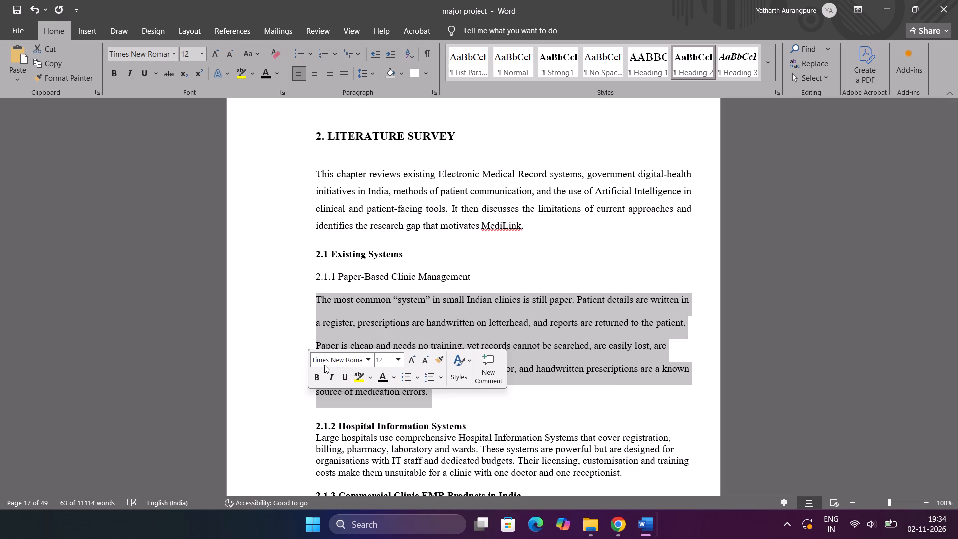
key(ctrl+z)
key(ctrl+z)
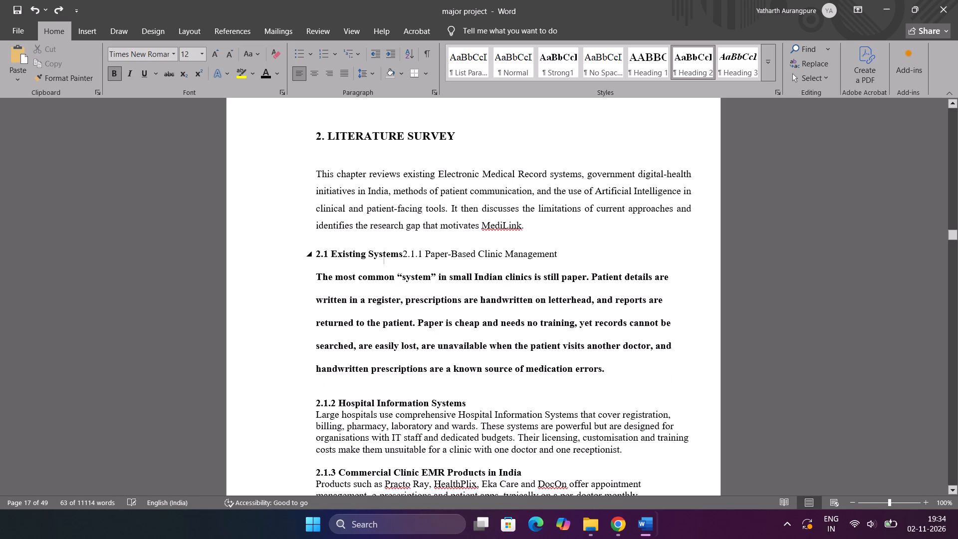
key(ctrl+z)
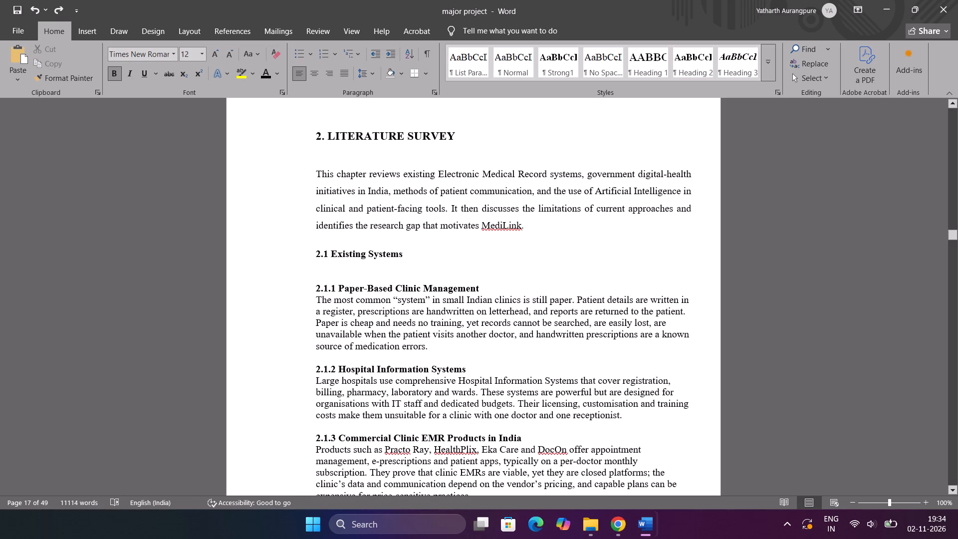
Split the 2.1.1 body text from its heading into a separate paragraph, justify it and set its line spacing to 1.5.
click(318, 302)
key(Return)
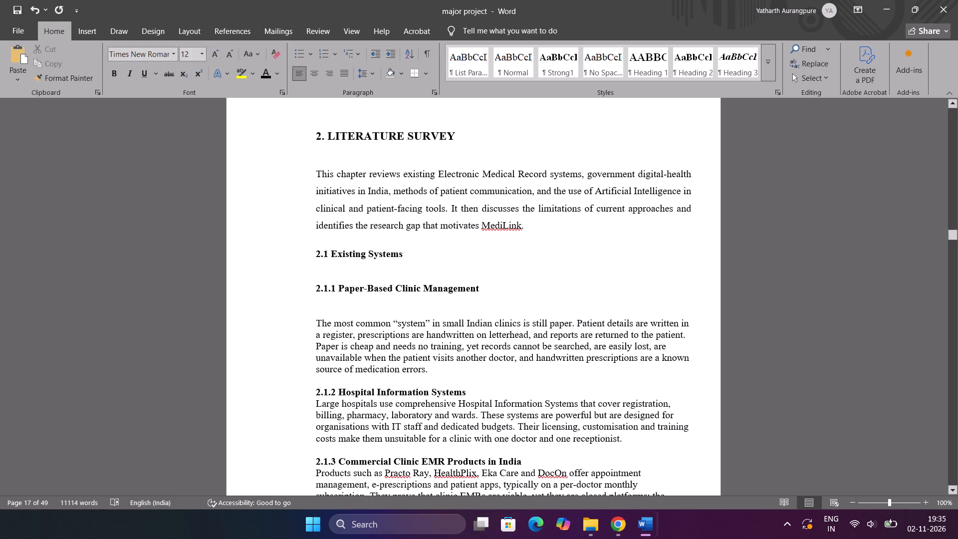
drag(302, 326, 304, 371)
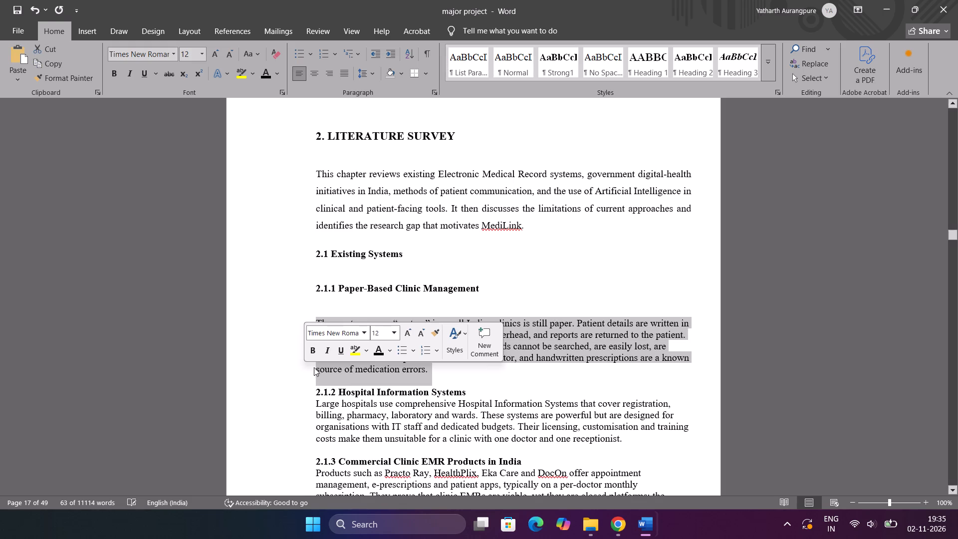
click(343, 78)
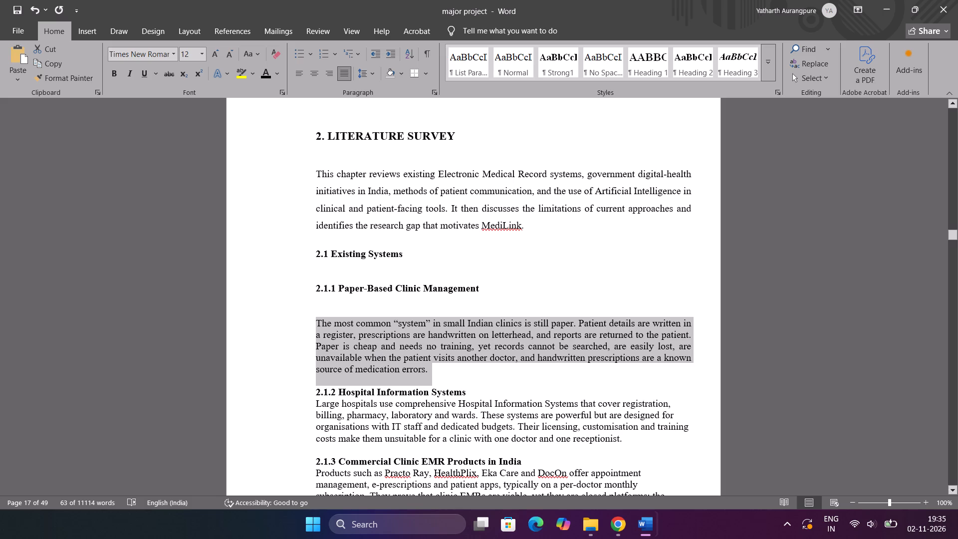
click(372, 73)
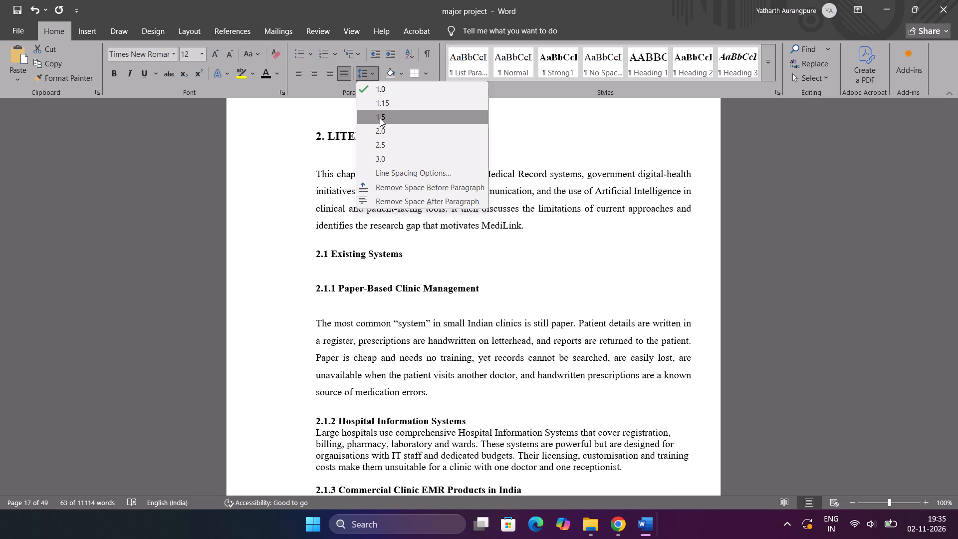
click(380, 118)
Remove the blank line between the 2.1.1 Paper-Based Clinic Management heading and its body paragraph.
click(355, 319)
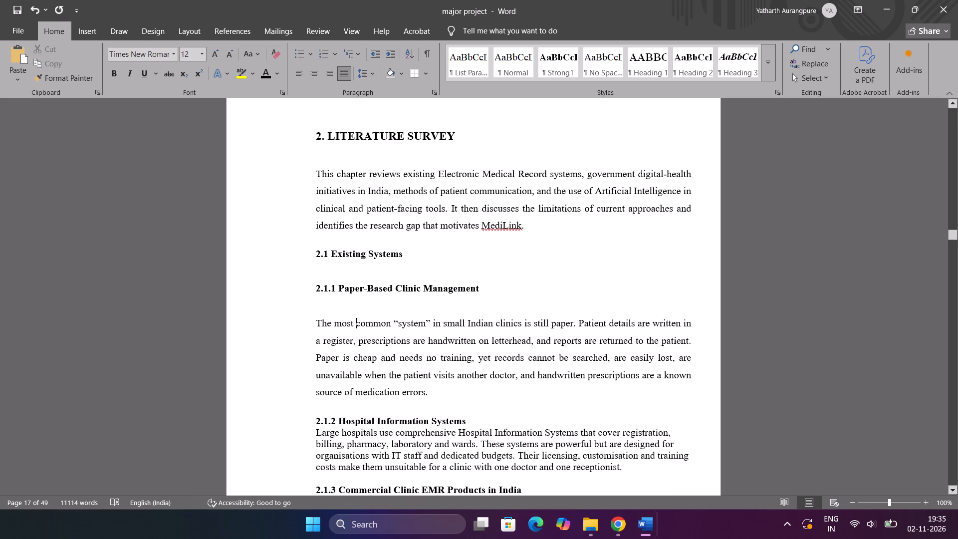
click(349, 307)
key(BackSpace)
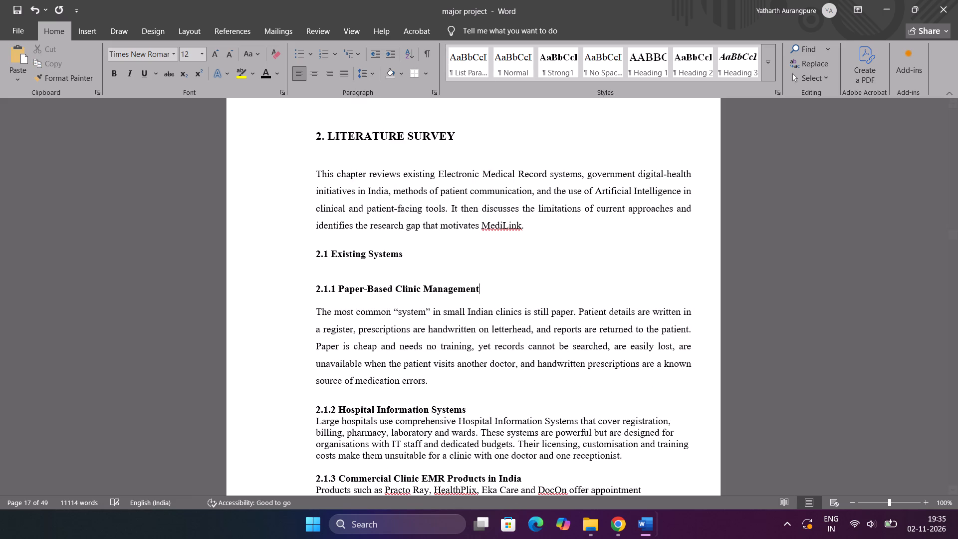
key(Up)
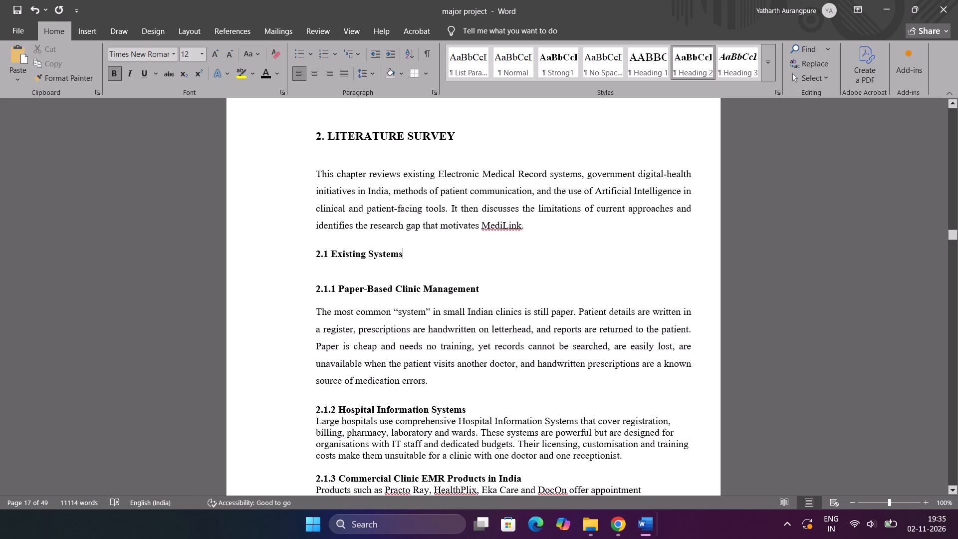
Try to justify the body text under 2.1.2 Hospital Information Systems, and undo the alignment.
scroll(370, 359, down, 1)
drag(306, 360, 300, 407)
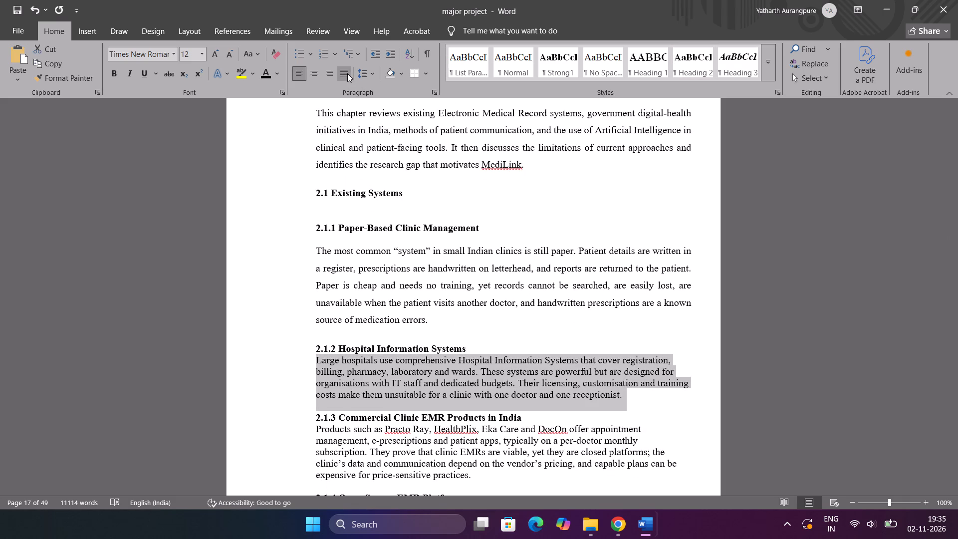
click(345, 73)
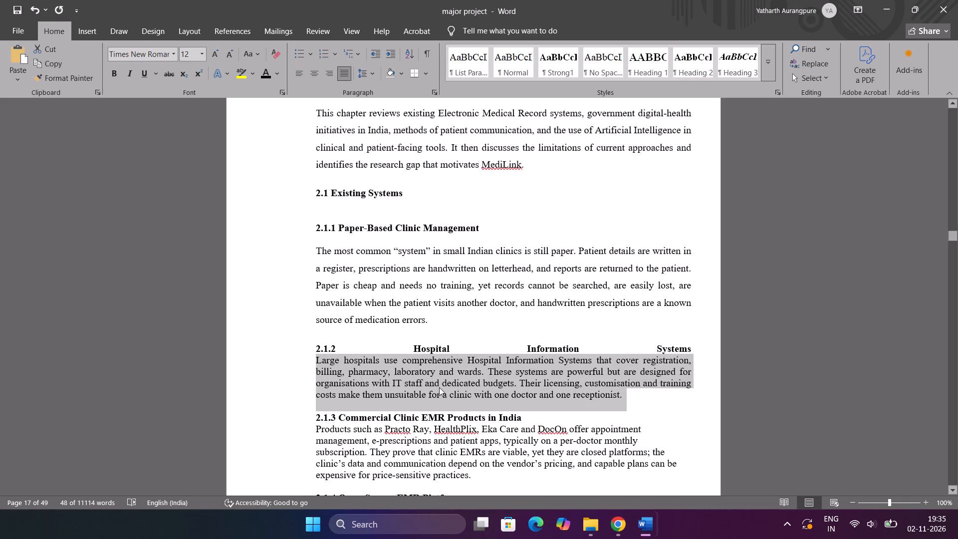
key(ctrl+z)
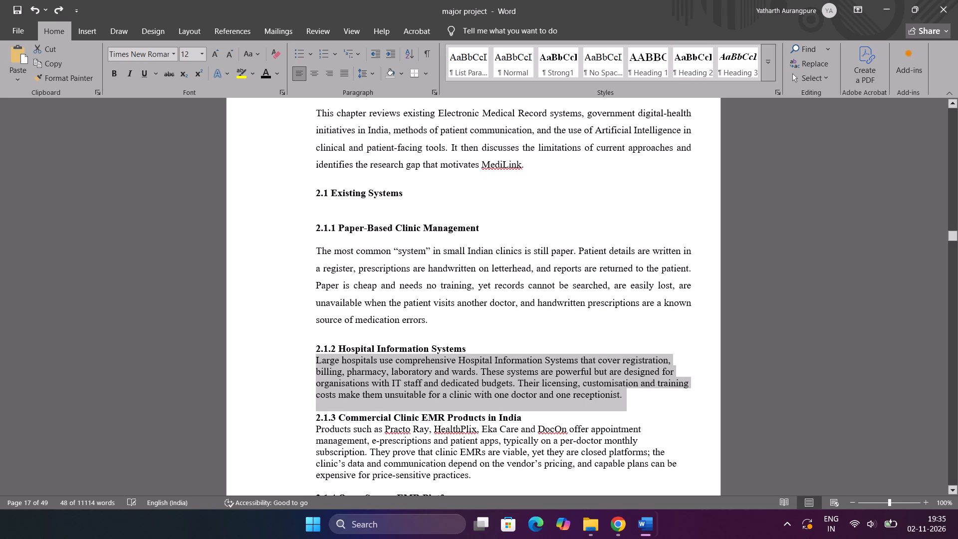
Split the 2.1.2 Hospital Information Systems body text from its heading, justify it and set its line spacing to 1.5.
click(312, 358)
key(Return)
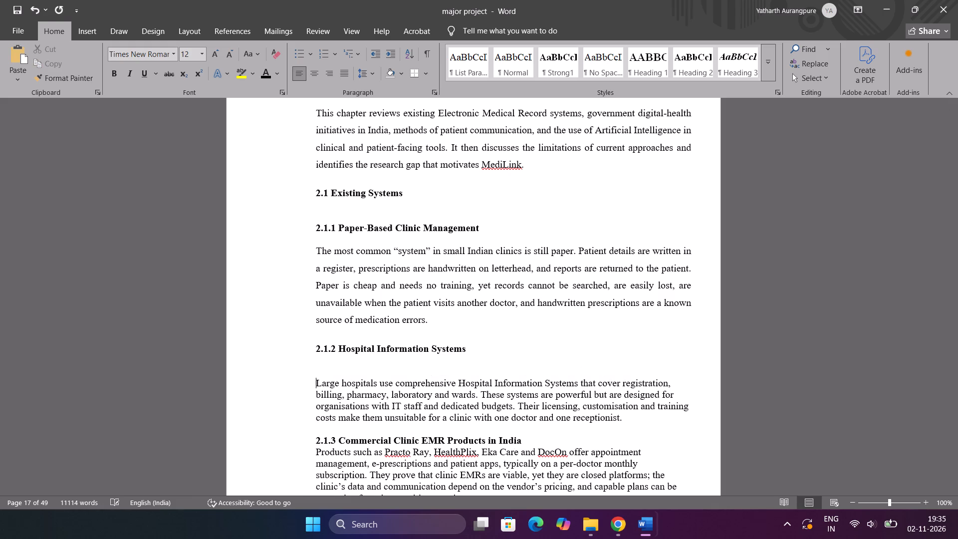
drag(301, 382, 303, 417)
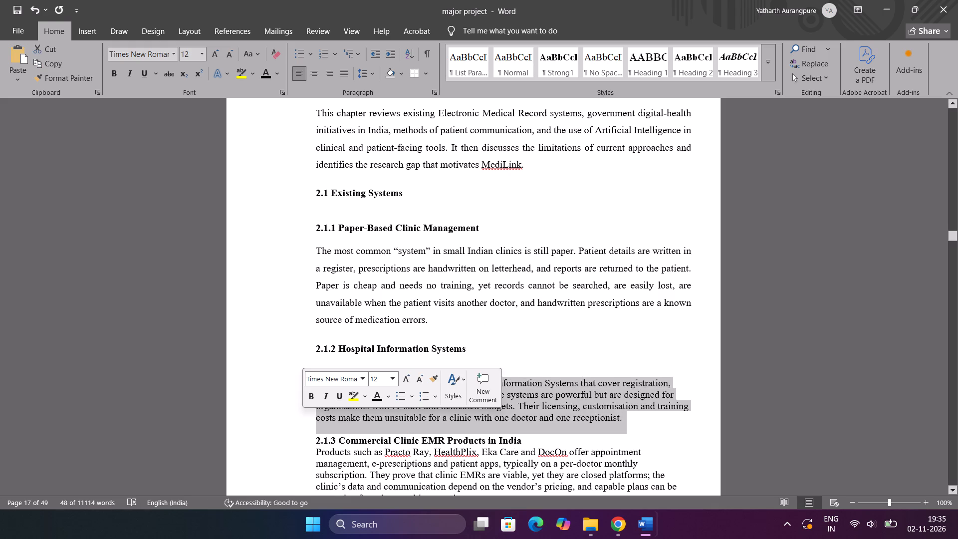
click(348, 80)
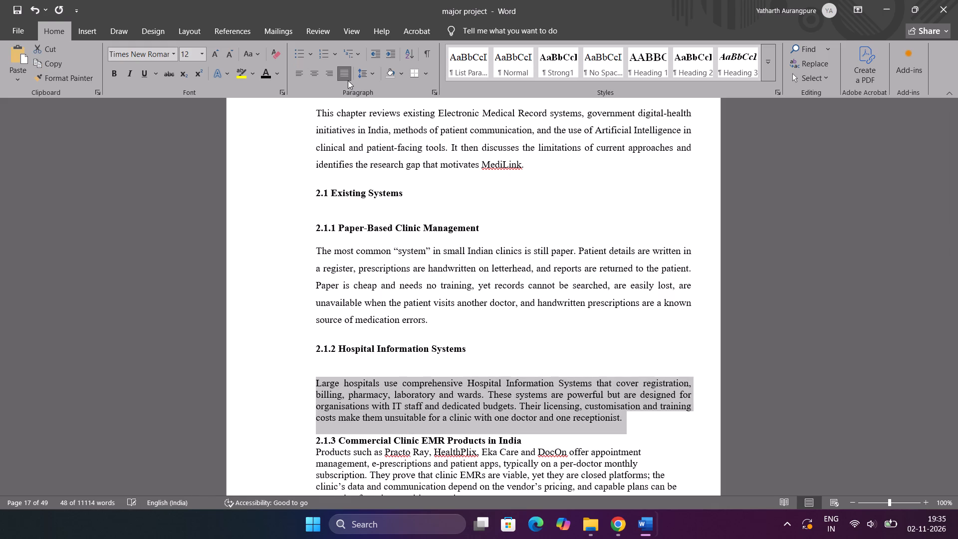
click(374, 76)
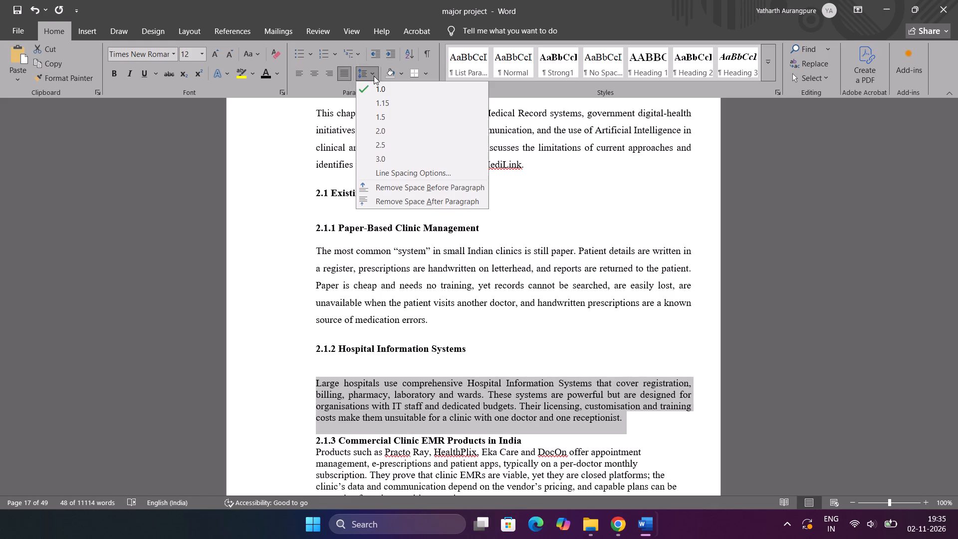
click(379, 116)
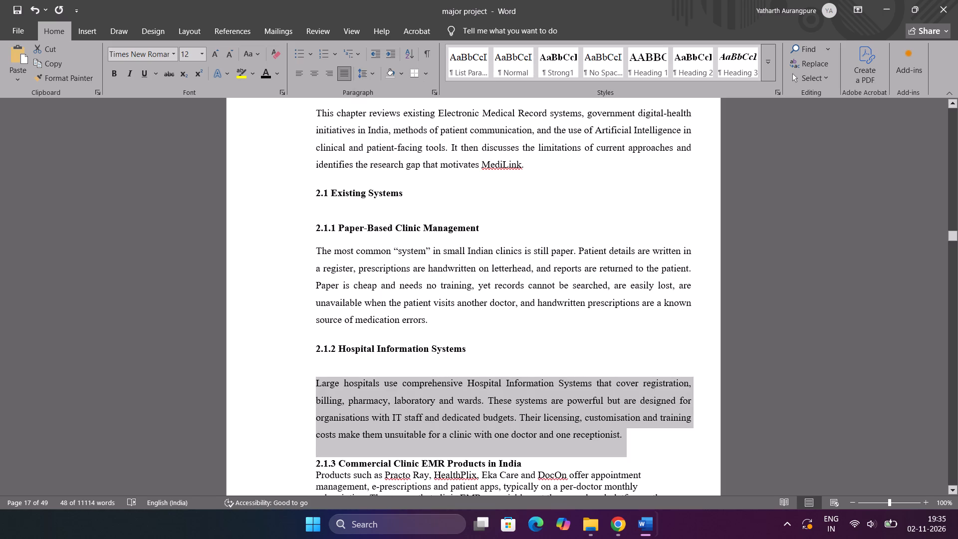
Remove the blank line between the 2.1.2 Hospital Information Systems heading and its body paragraph.
click(337, 360)
key(BackSpace)
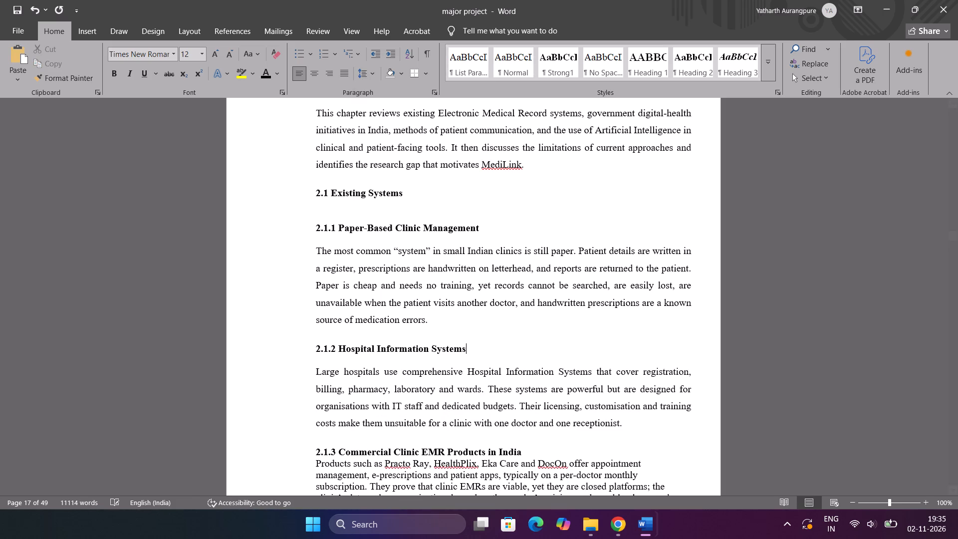
Make the 2.1.3 Commercial Clinic EMR Products in India body a separate justified paragraph with 1.5 line spacing and no blank line under its heading.
scroll(337, 360, down, 1)
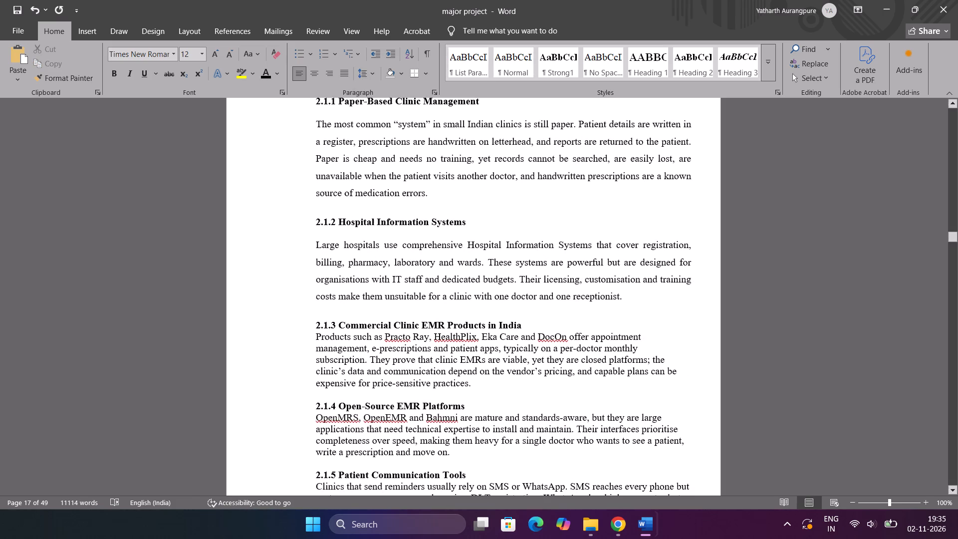
click(315, 335)
key(Return)
drag(303, 363, 303, 370)
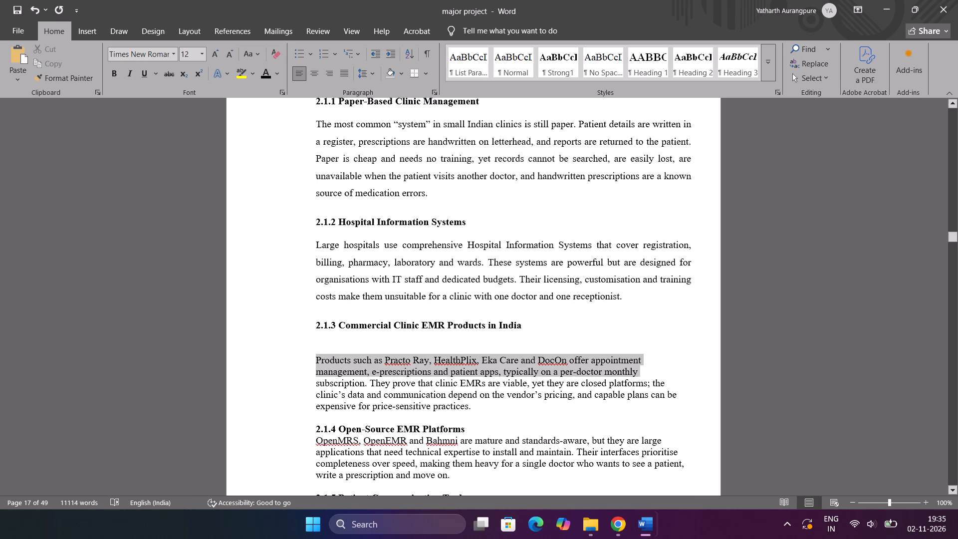
drag(303, 370, 304, 410)
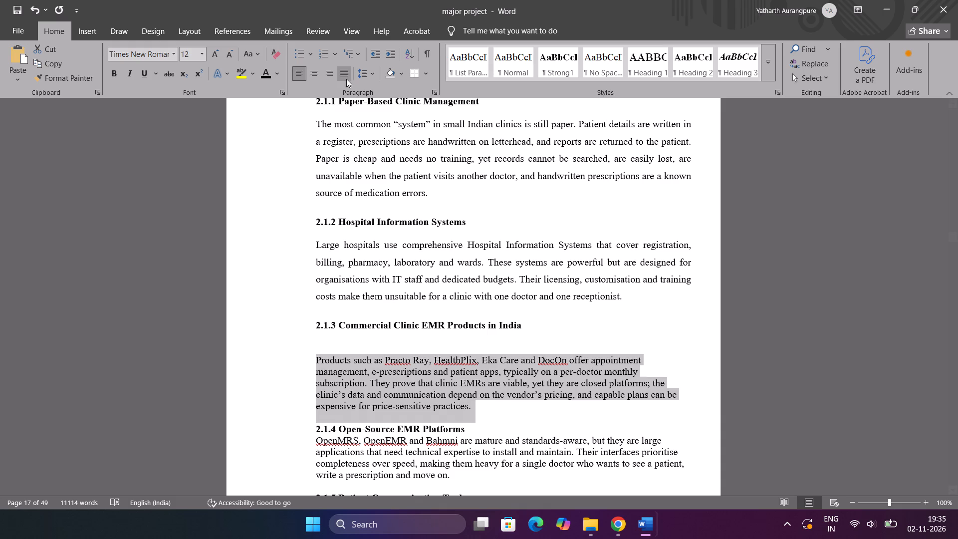
click(344, 72)
click(371, 72)
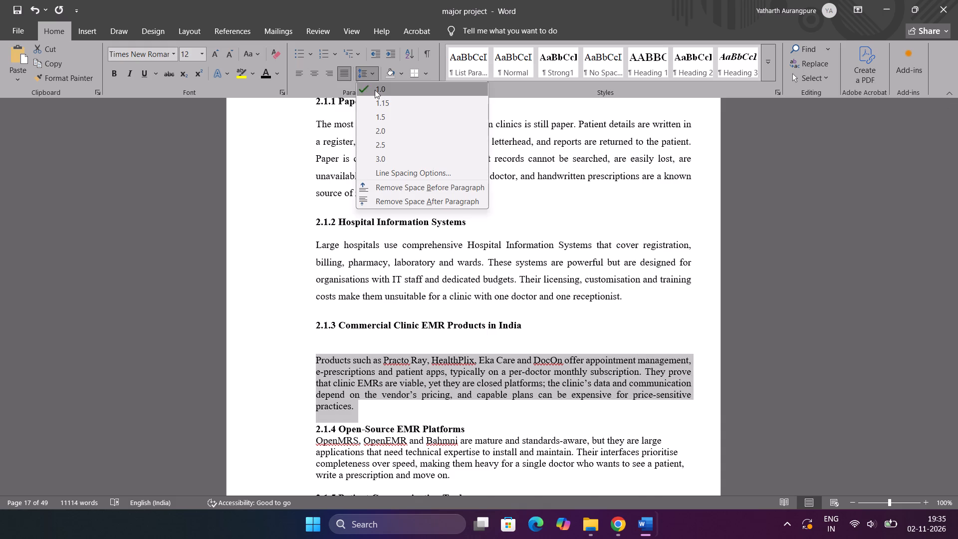
click(375, 119)
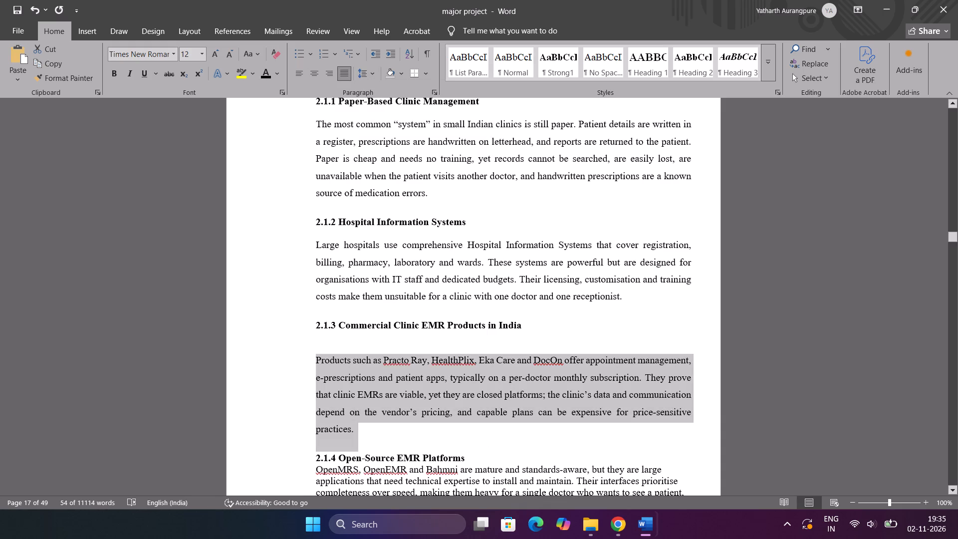
click(323, 338)
key(BackSpace)
Make the 2.1.4 Open-Source EMR Platforms body a separate justified paragraph with 1.5 line spacing and no blank line under its heading.
scroll(323, 338, down, 1)
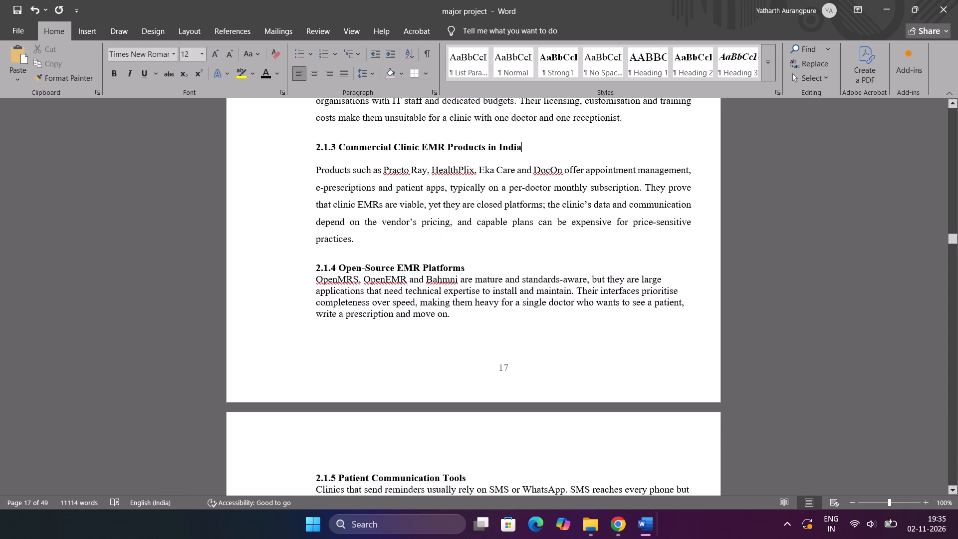
click(319, 280)
click(319, 280)
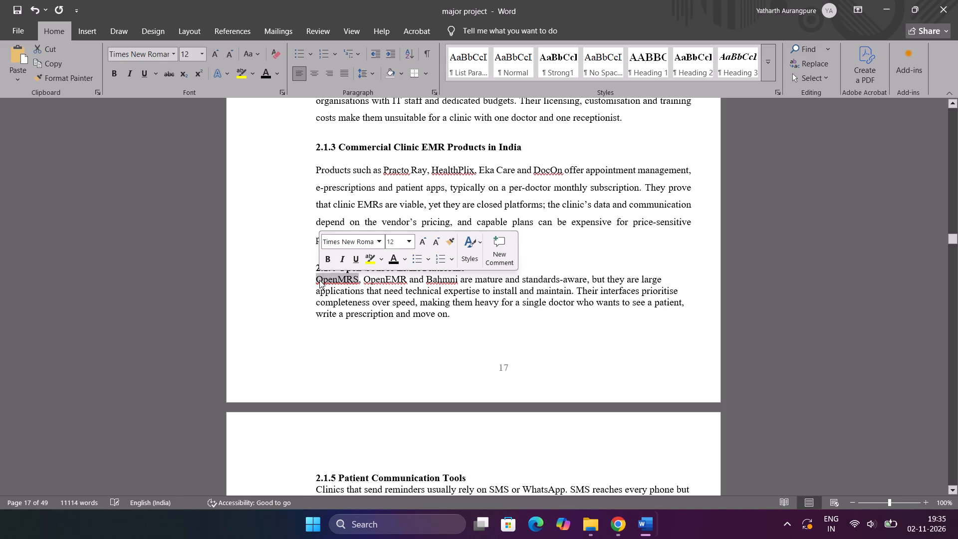
key(Left)
key(Return)
drag(303, 304, 299, 339)
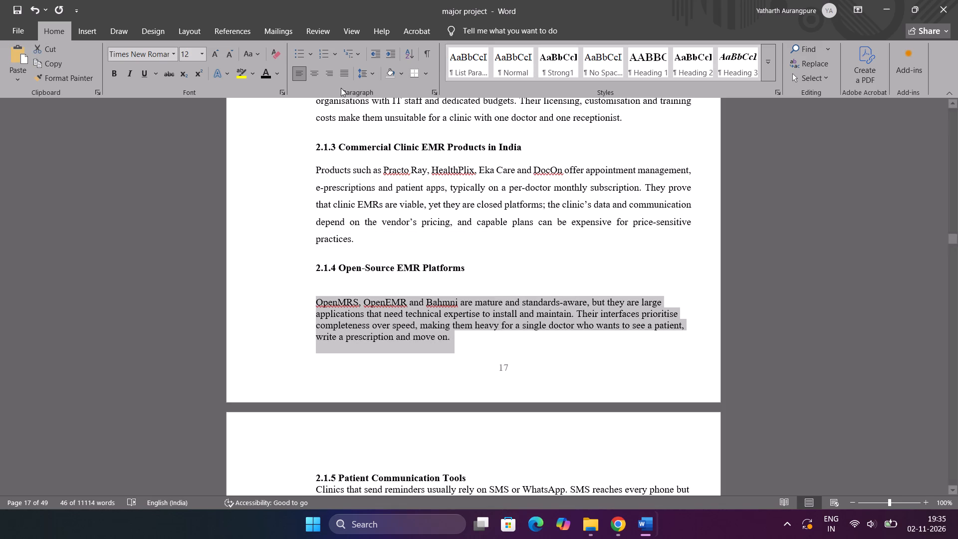
click(344, 71)
drag(372, 70, 373, 112)
click(373, 112)
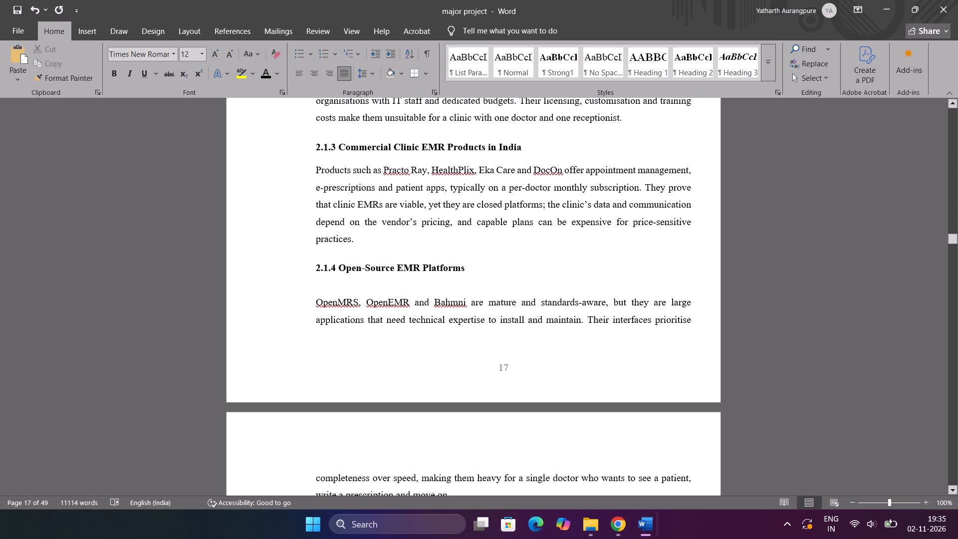
click(340, 273)
key(BackSpace)
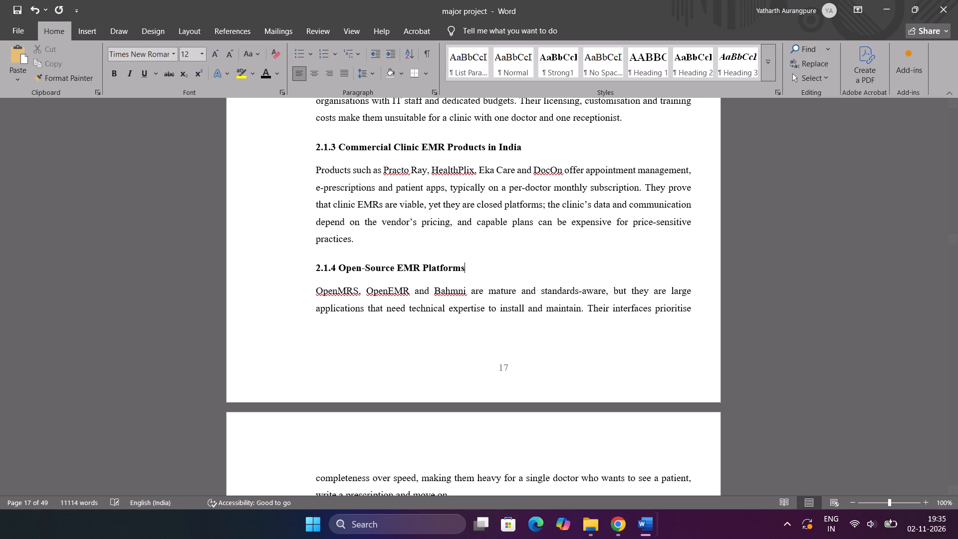
Make the 2.1.5 Patient Communication Tools body a separate justified paragraph with 1.5 line spacing and no blank line under its heading.
scroll(340, 273, down, 1)
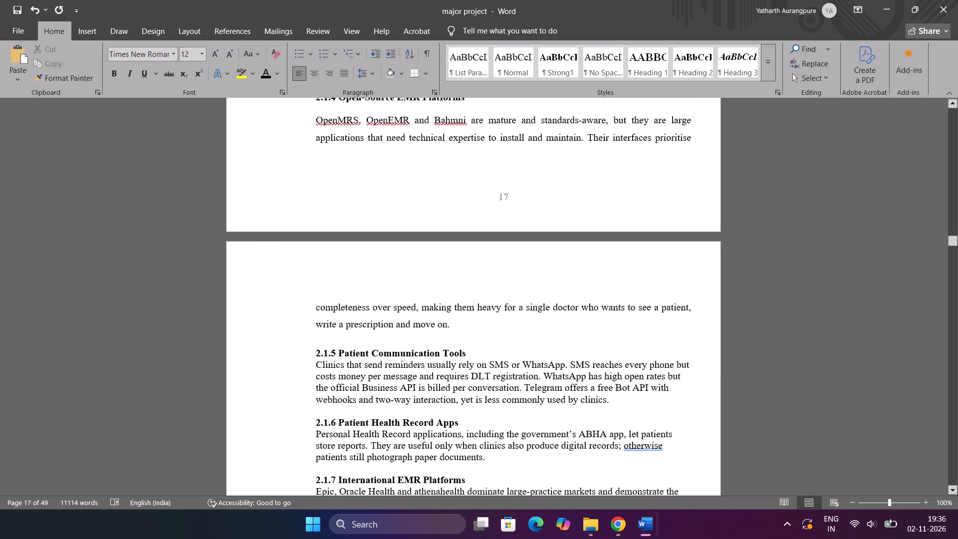
click(316, 366)
key(Return)
drag(305, 390, 305, 405)
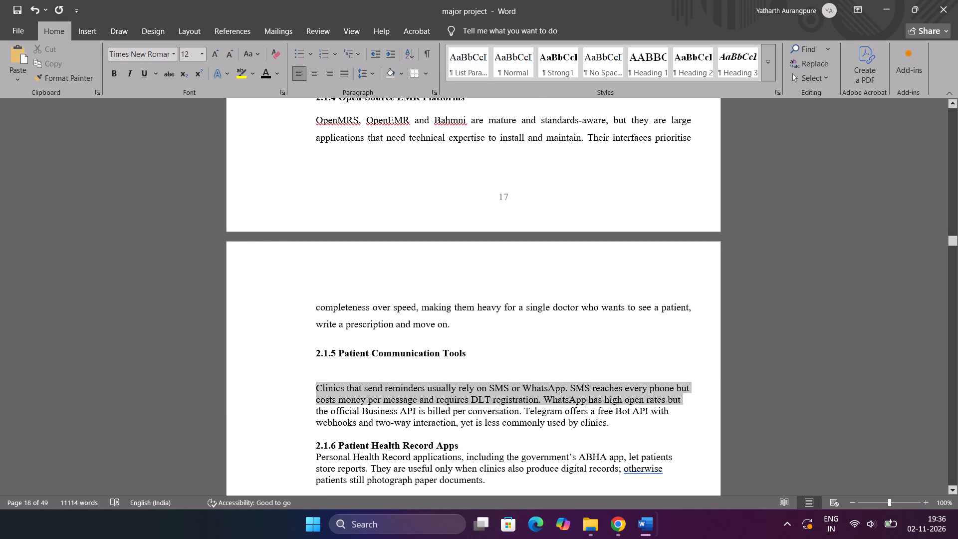
drag(305, 405, 303, 434)
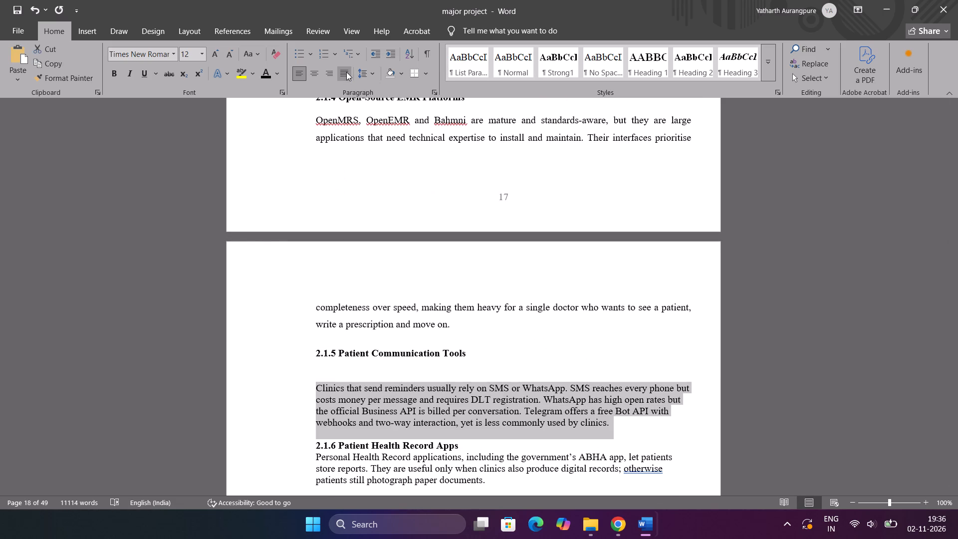
click(346, 72)
click(373, 75)
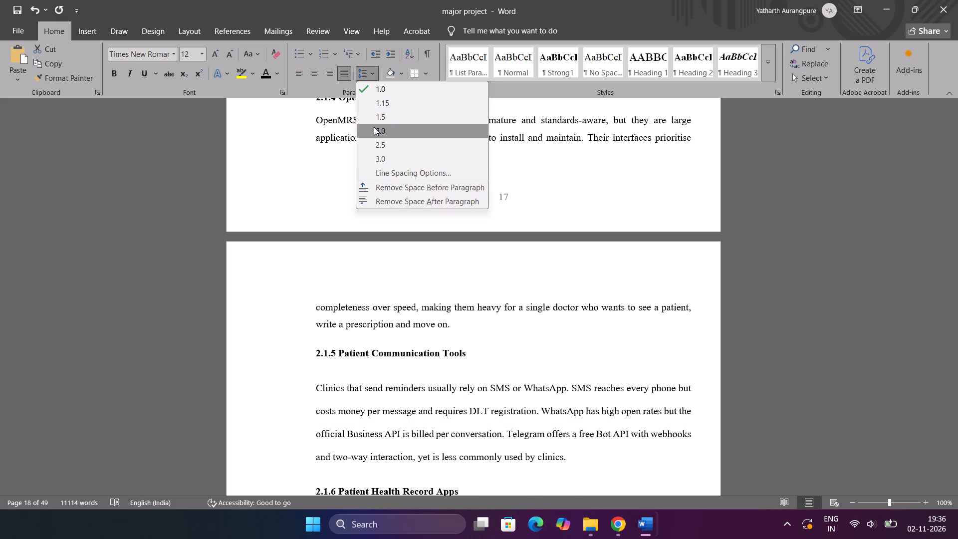
click(375, 120)
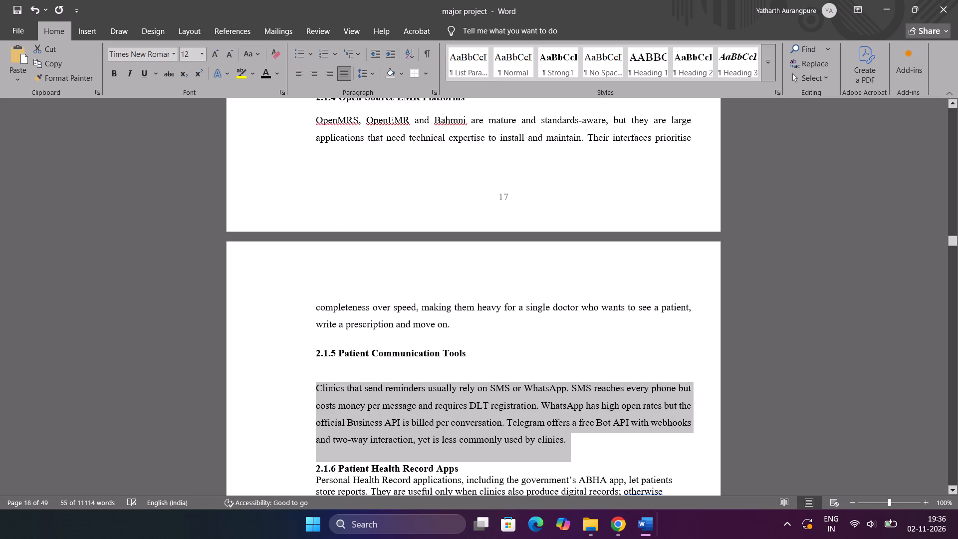
click(325, 364)
key(BackSpace)
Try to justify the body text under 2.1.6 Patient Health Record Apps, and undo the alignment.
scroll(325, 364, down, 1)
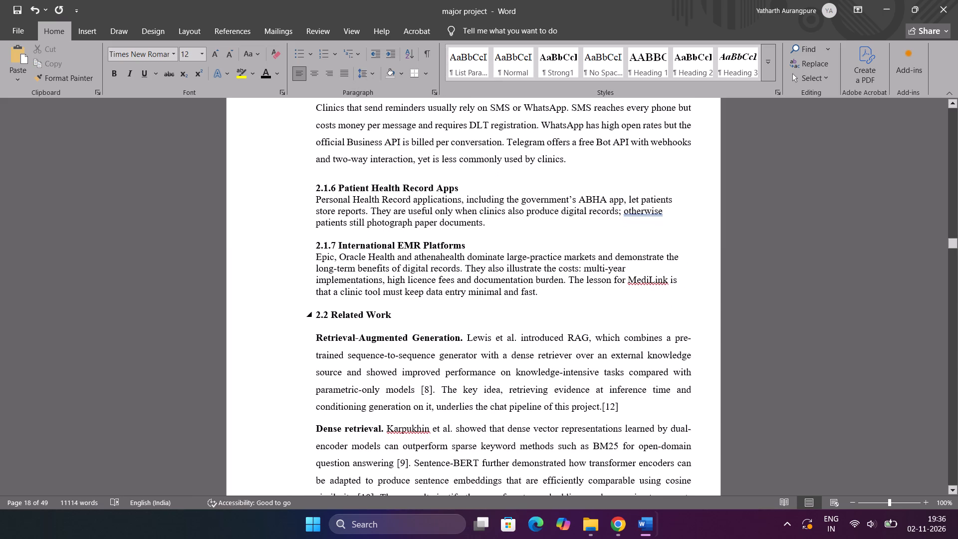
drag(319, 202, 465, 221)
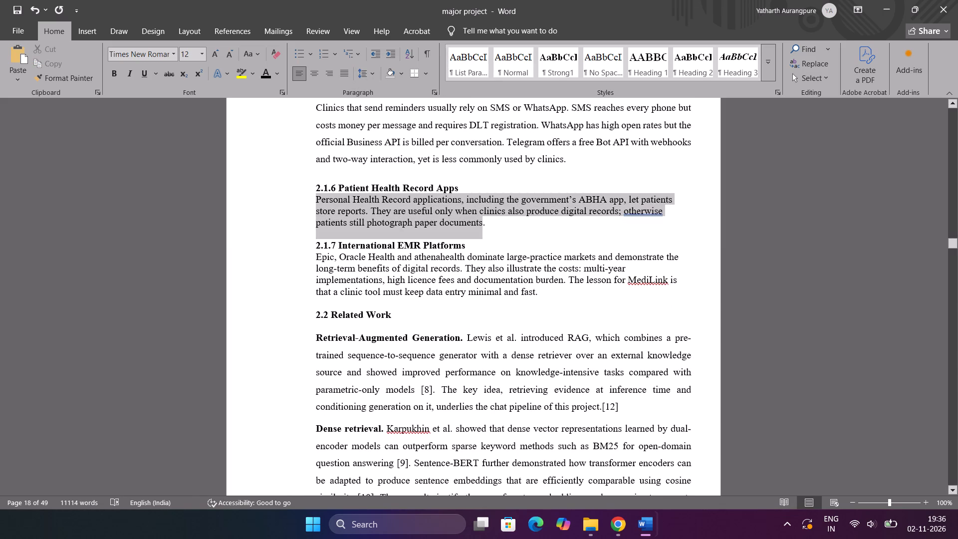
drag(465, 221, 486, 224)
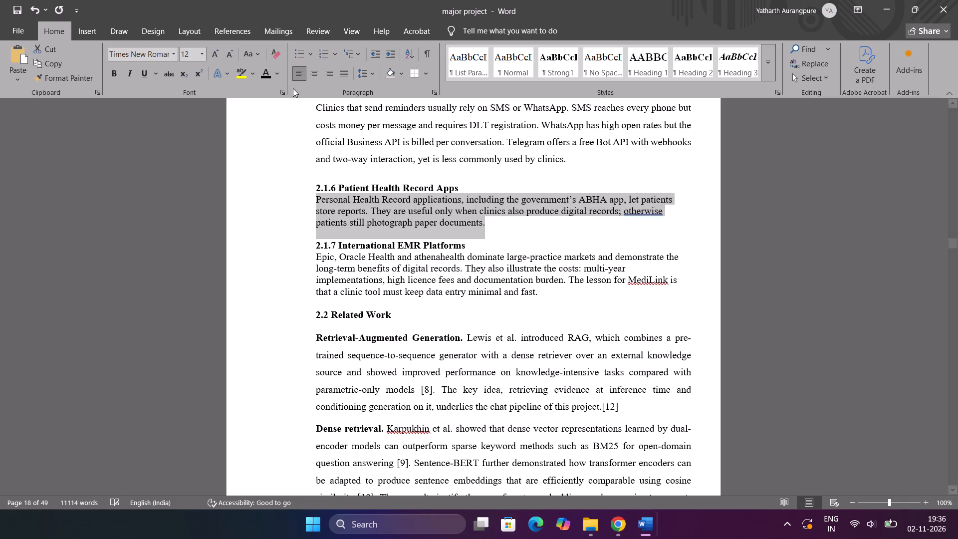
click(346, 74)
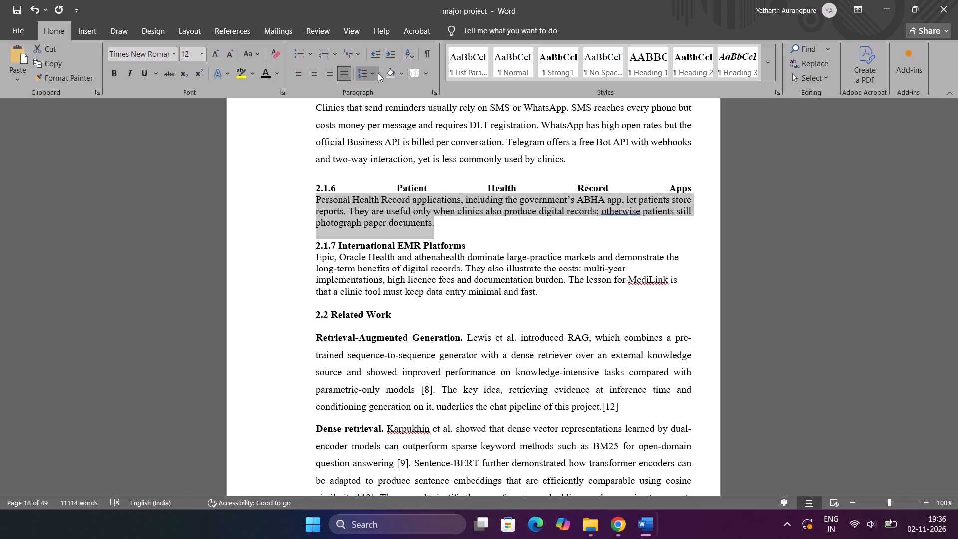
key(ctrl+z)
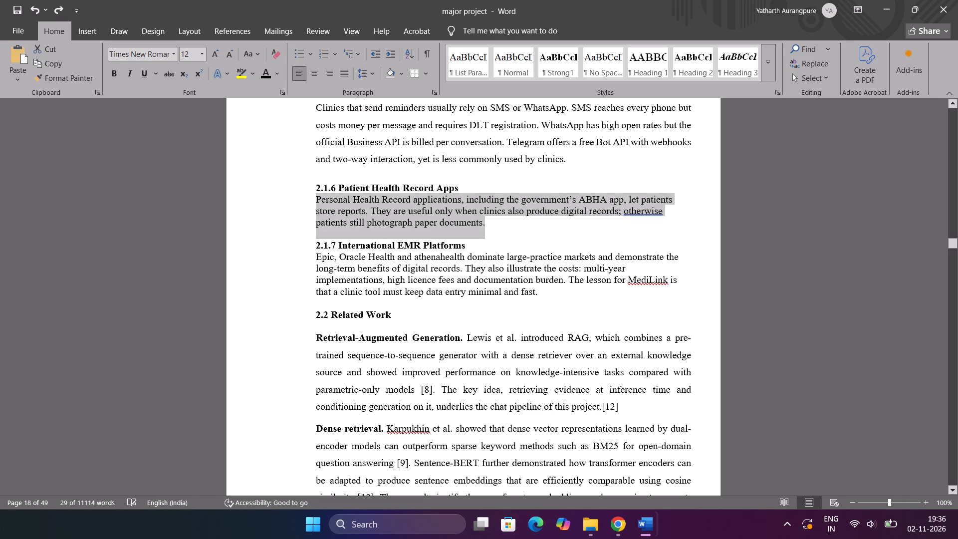
Make the 2.1.6 Patient Health Record Apps body a separate justified paragraph with 1.5 line spacing and no blank line under its heading.
click(320, 198)
key(Left)
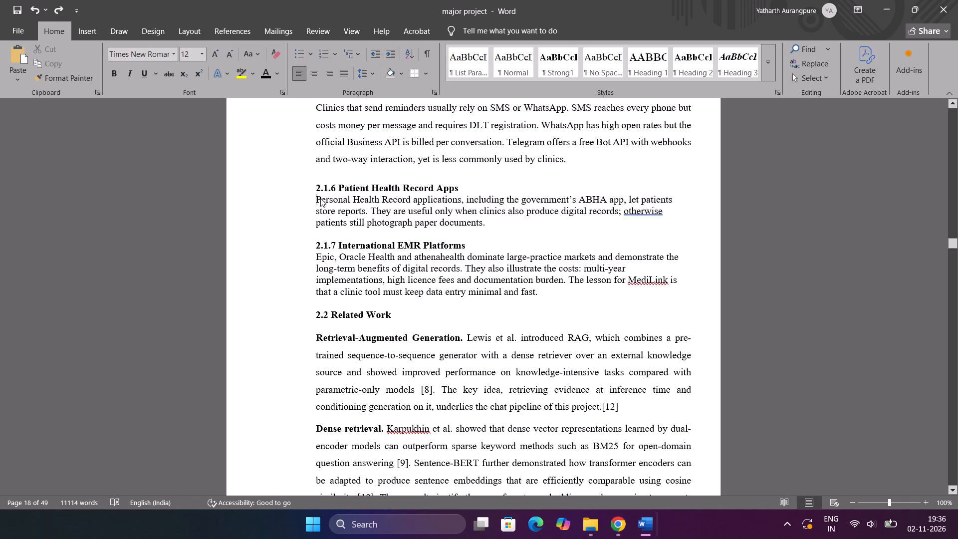
key(Return)
drag(298, 222, 299, 242)
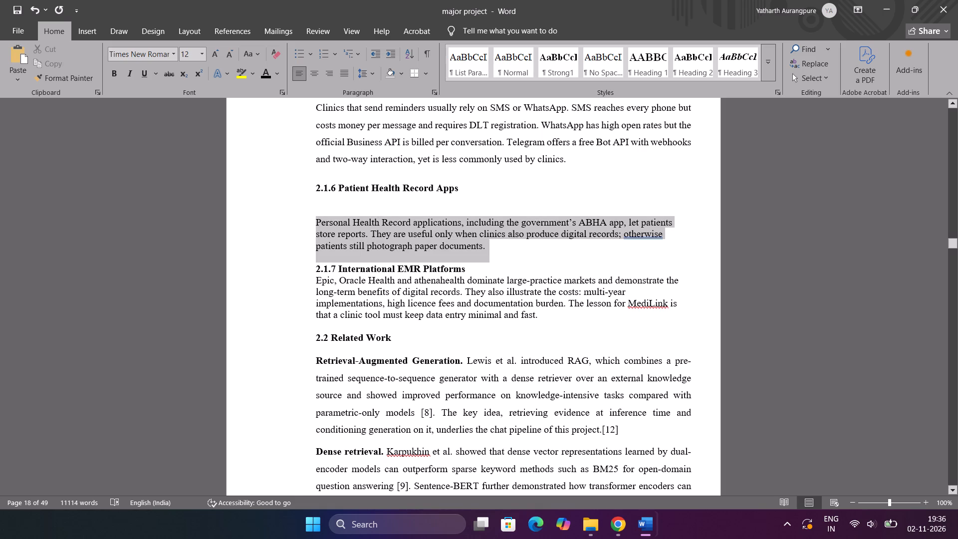
drag(299, 242, 299, 247)
click(344, 77)
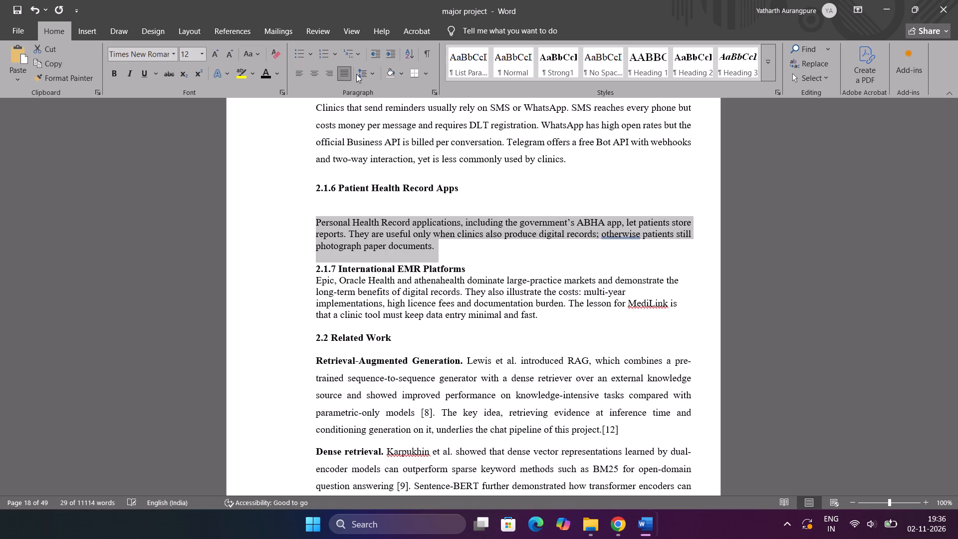
click(373, 74)
click(374, 112)
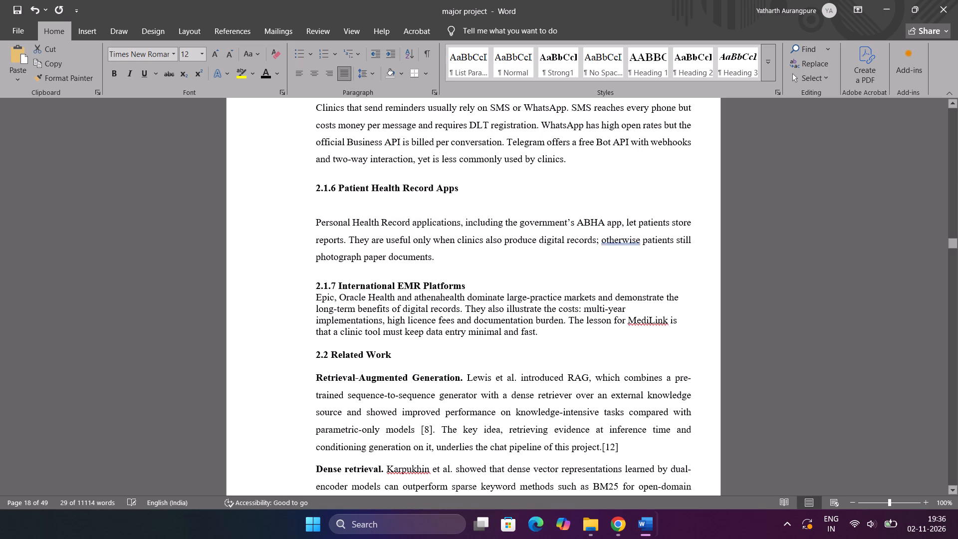
click(339, 202)
key(BackSpace)
Make the 2.1.7 International EMR Platforms body a separate justified paragraph with 1.5 line spacing and no blank line under its heading.
scroll(339, 202, down, 1)
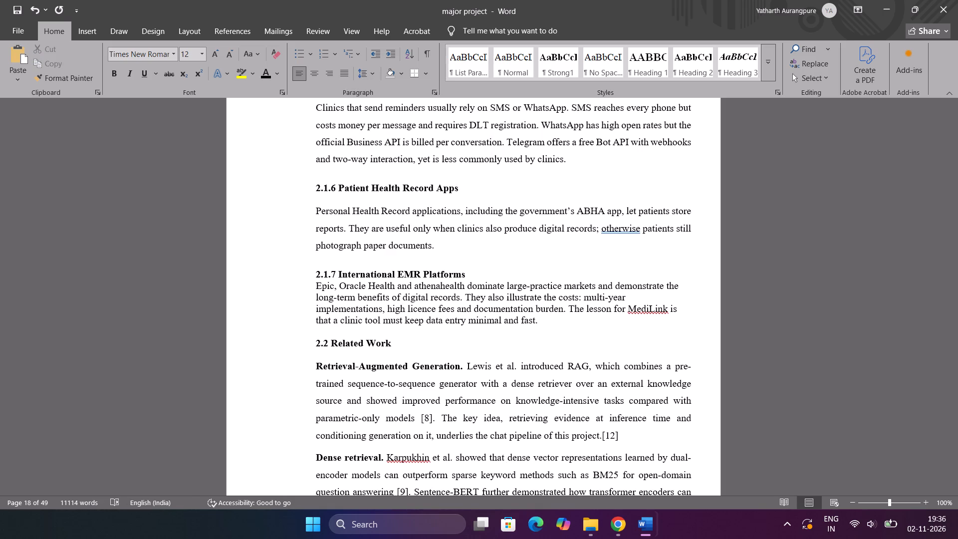
scroll(339, 202, down, 1)
scroll(320, 147, up, 1)
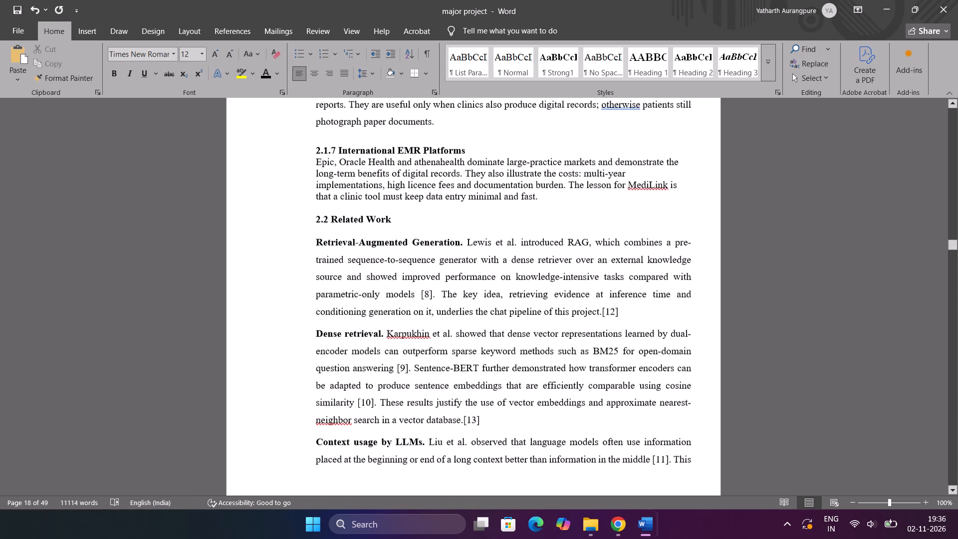
click(315, 167)
key(Down)
key(Up)
key(Up)
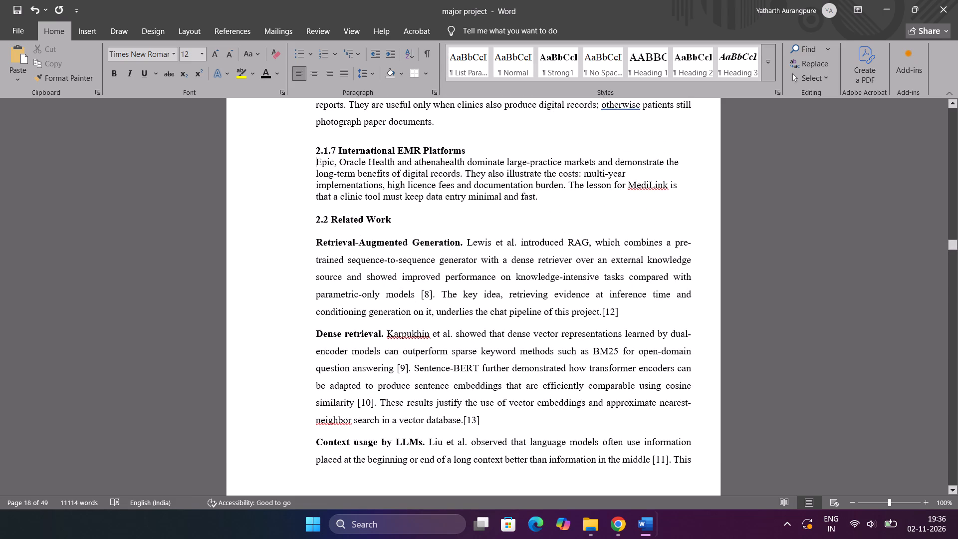
key(Return)
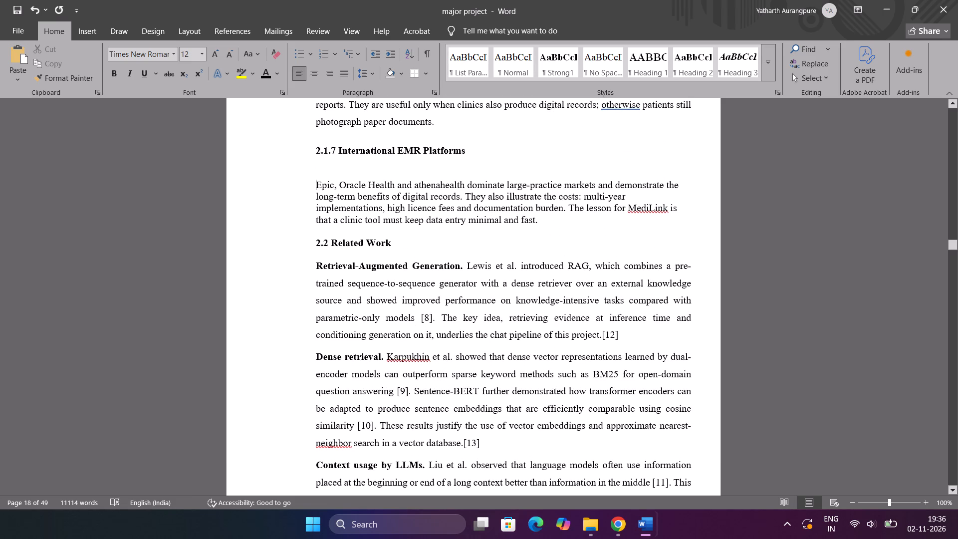
drag(304, 188, 307, 221)
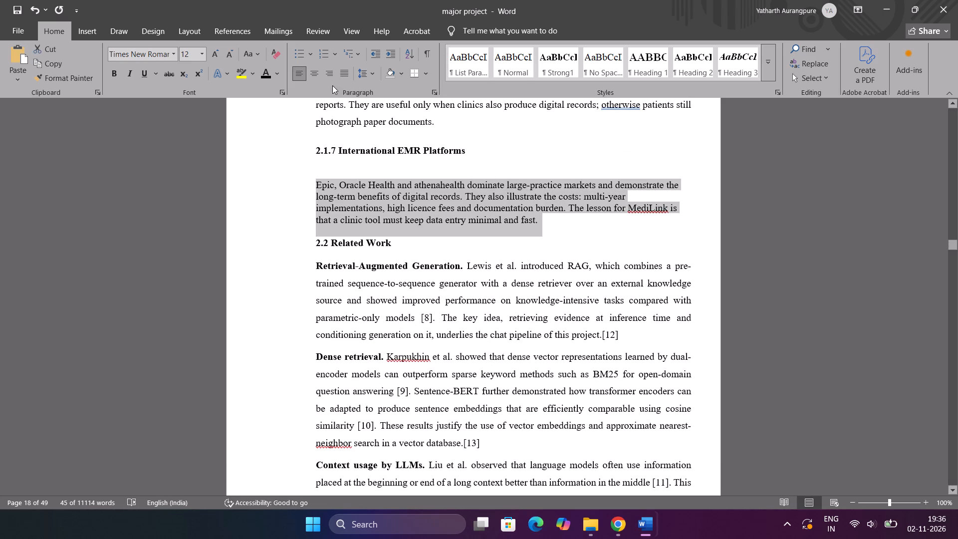
click(341, 75)
click(371, 76)
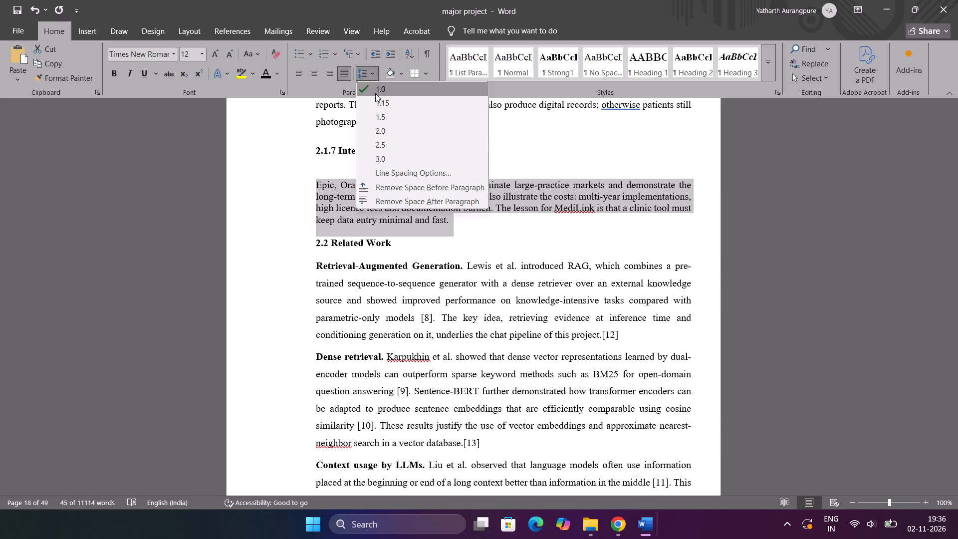
click(377, 117)
click(343, 165)
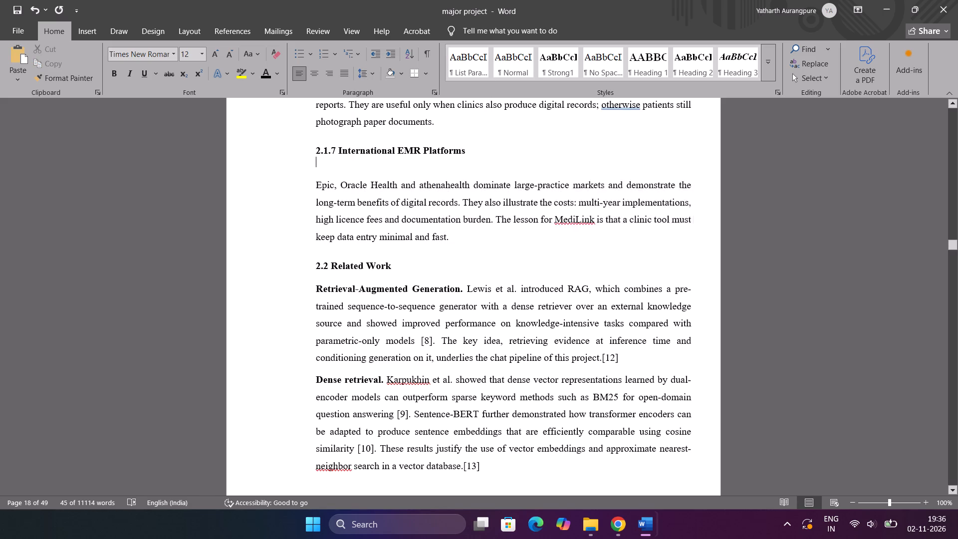
key(BackSpace)
scroll(343, 165, down, 1)
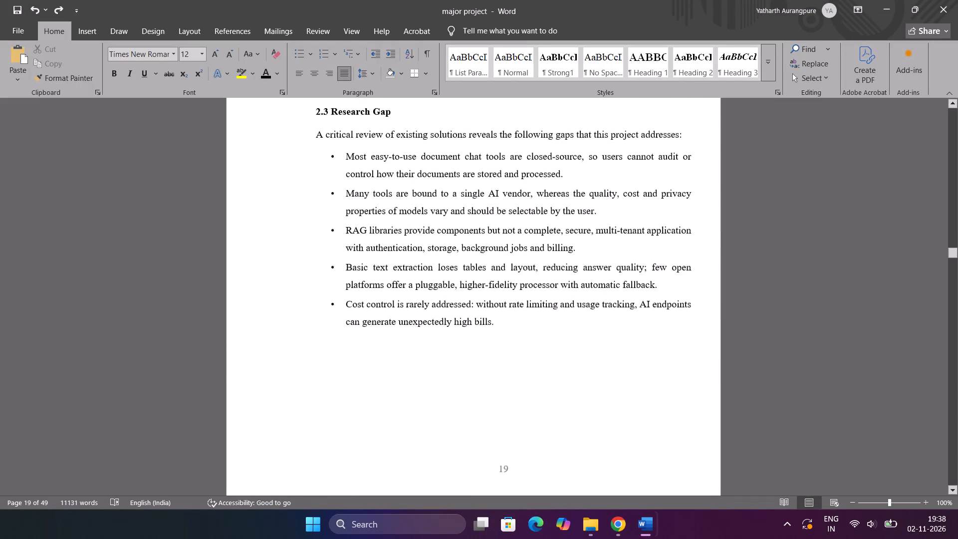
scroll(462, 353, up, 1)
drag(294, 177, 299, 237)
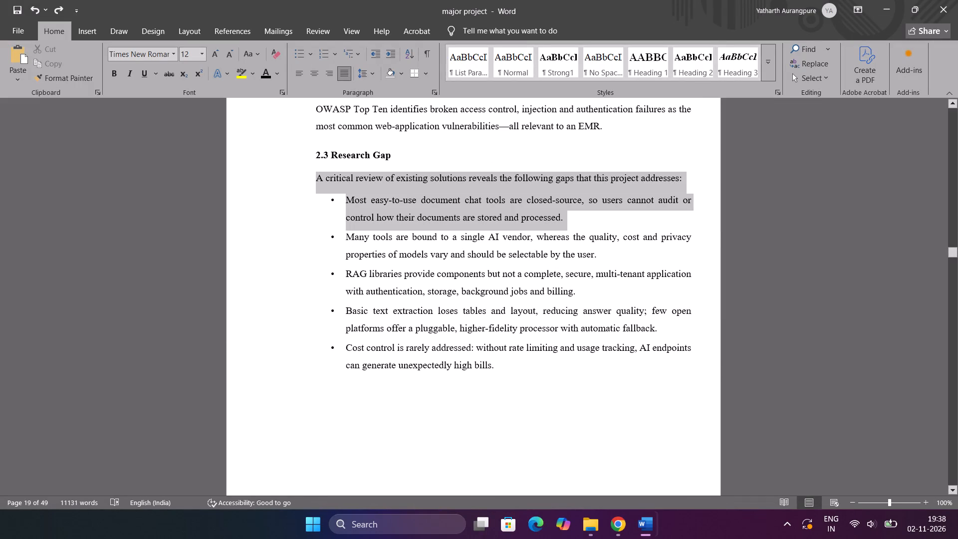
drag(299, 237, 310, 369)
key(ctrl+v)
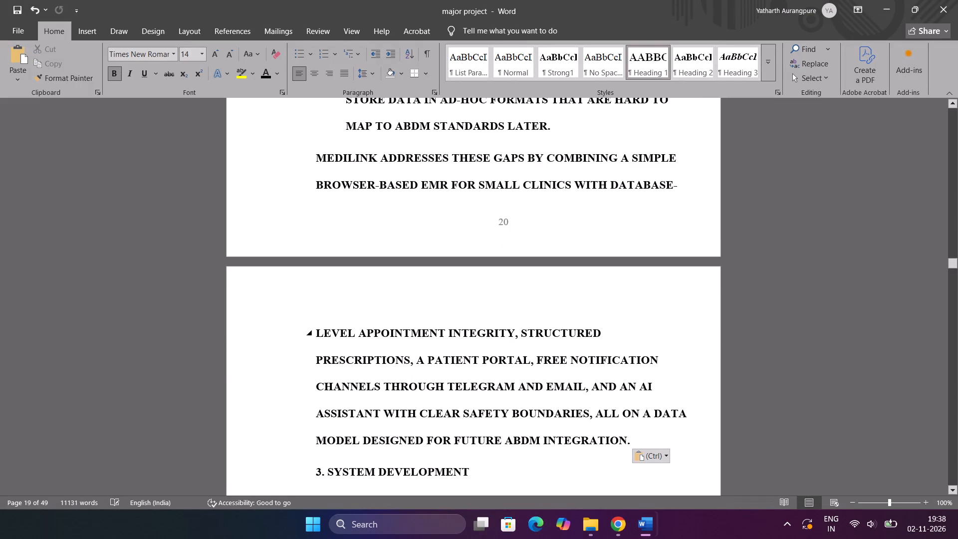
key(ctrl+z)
Replace the old 2.3 Research Gap text, excluding its final paragraph mark, with the copied text using the Merge List paste option.
scroll(638, 447, up, 1)
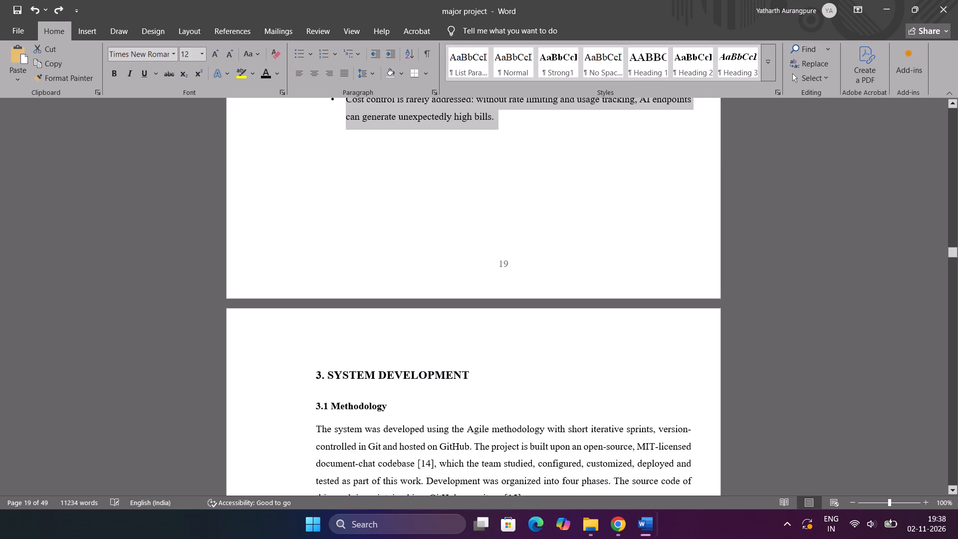
scroll(638, 447, up, 1)
key(shift+Left)
key(shift+Left)
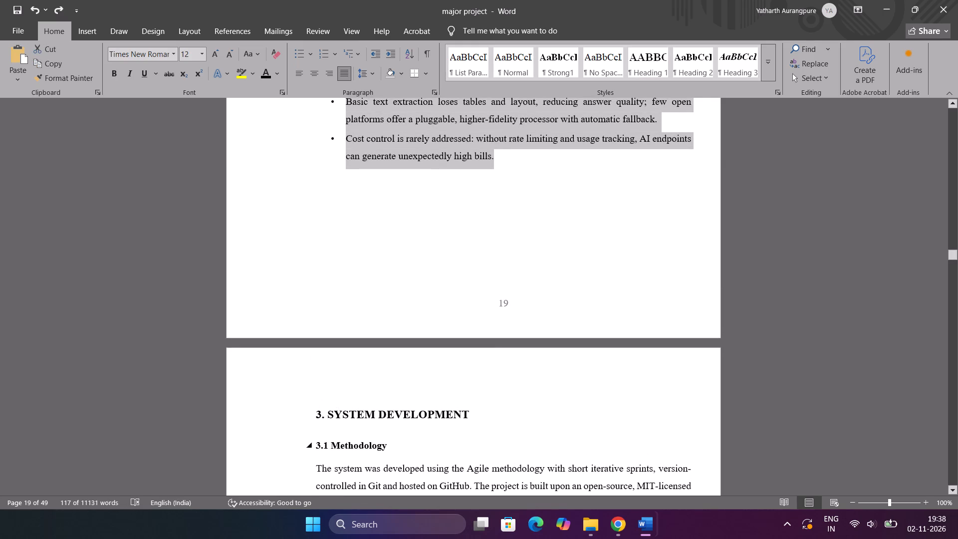
key(ctrl+v)
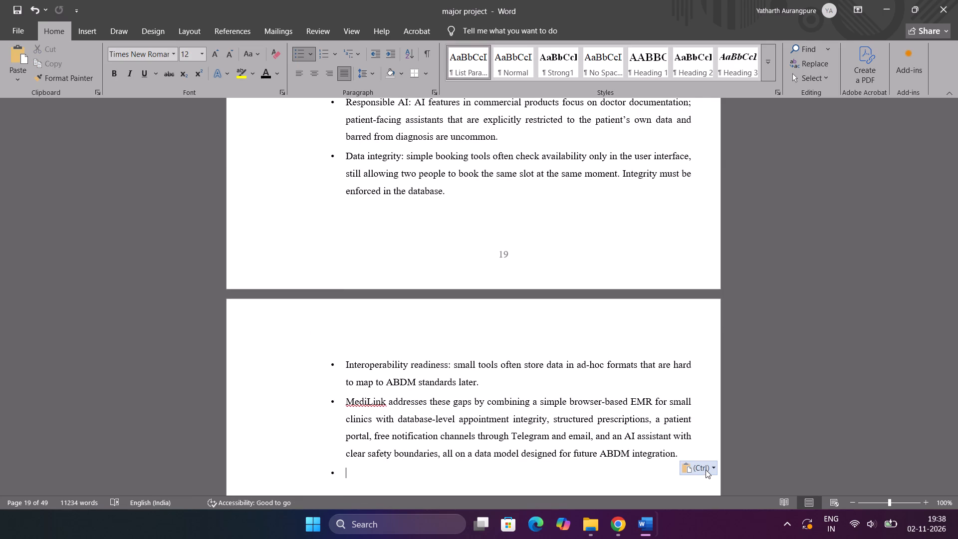
click(706, 470)
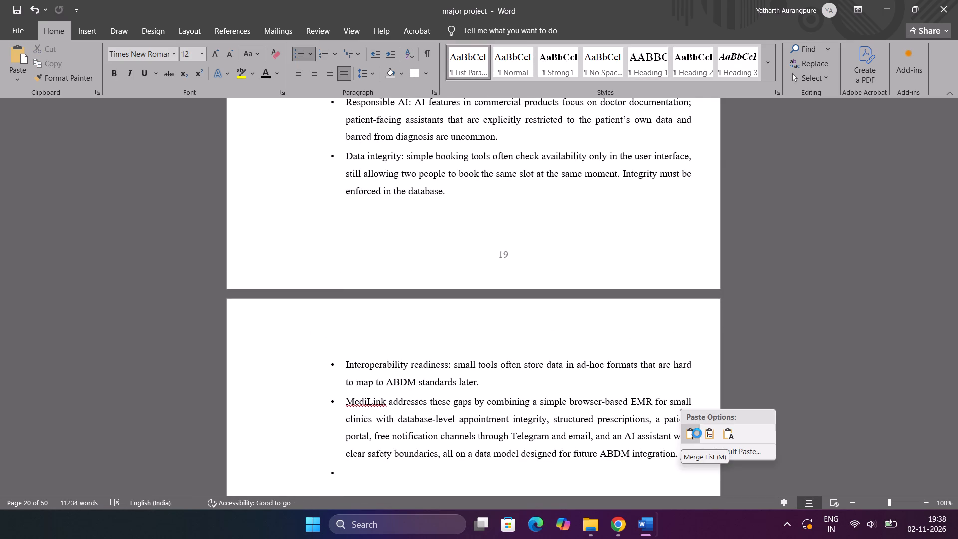
click(697, 433)
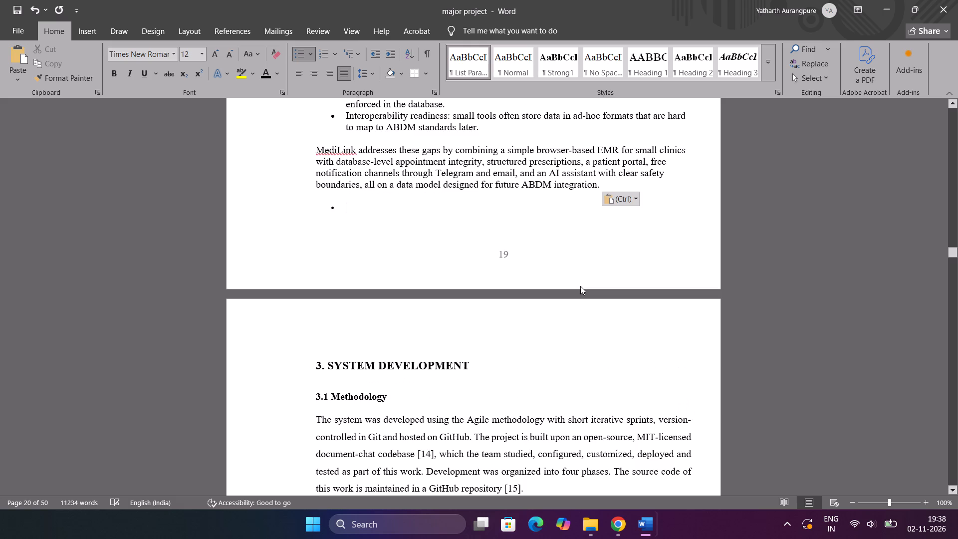
Delete the empty bullet left after the MediLink paragraph at the end of 2.3 Research Gap.
scroll(580, 286, up, 1)
click(489, 293)
key(BackSpace)
key(BackSpace)
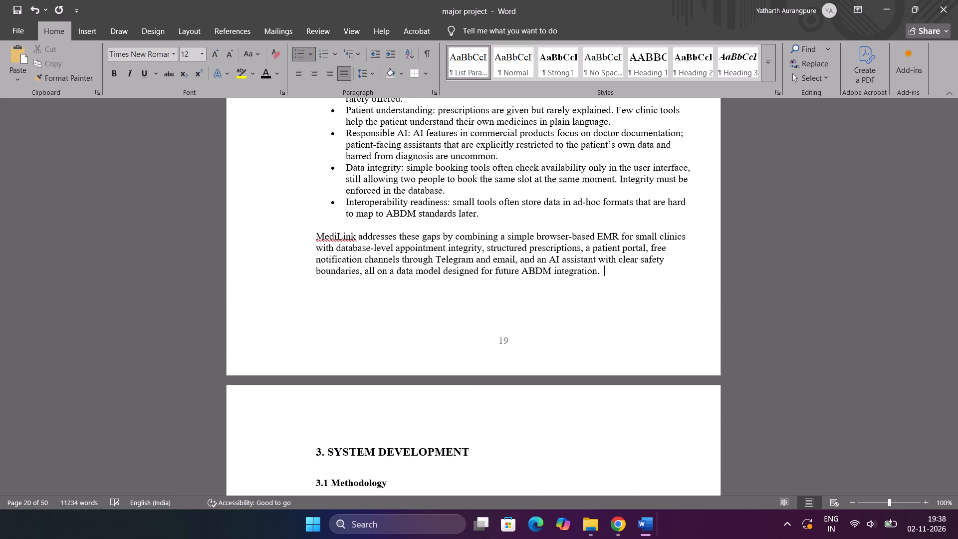
Justify the new 2.3 Research Gap intro, bullets and closing paragraph, and set their line spacing to 1.5.
scroll(489, 293, up, 1)
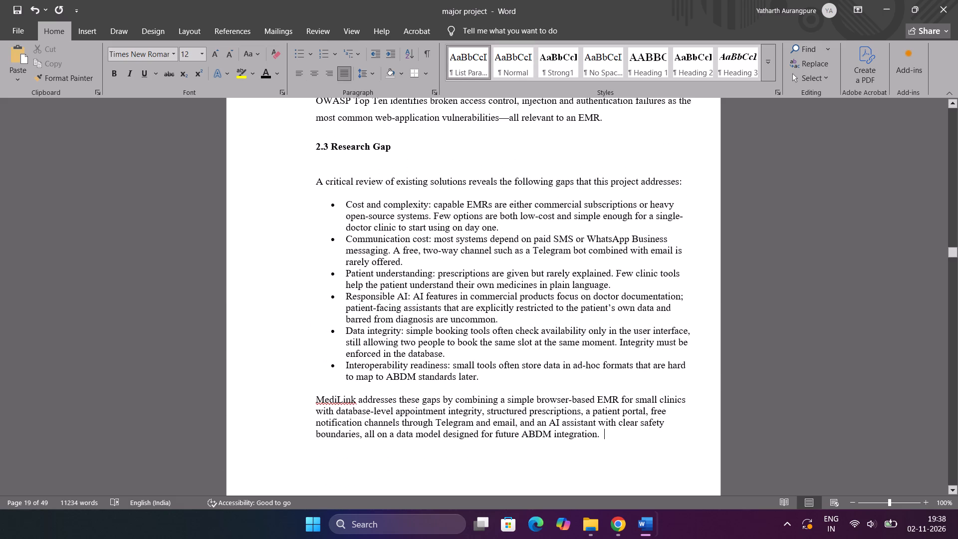
drag(302, 178, 314, 463)
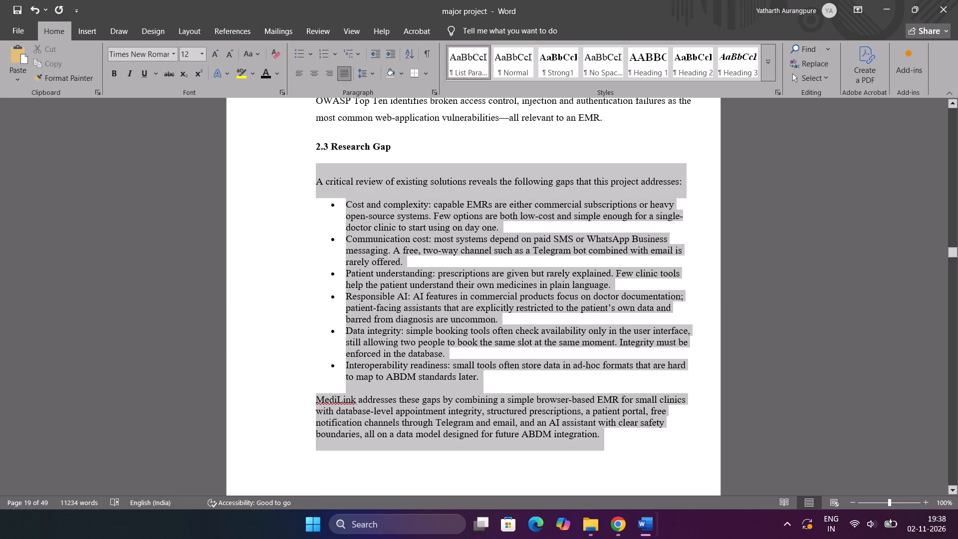
drag(314, 463, 314, 445)
click(343, 71)
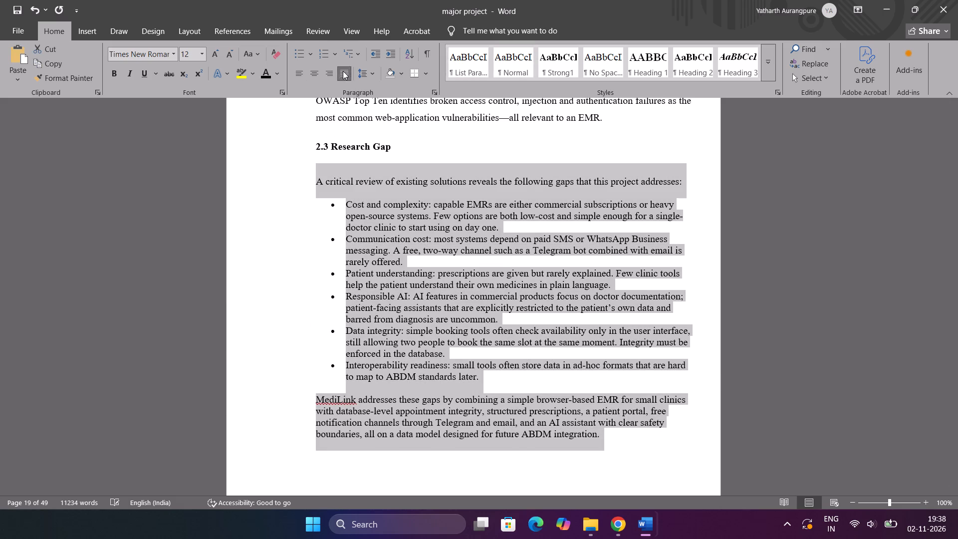
click(374, 73)
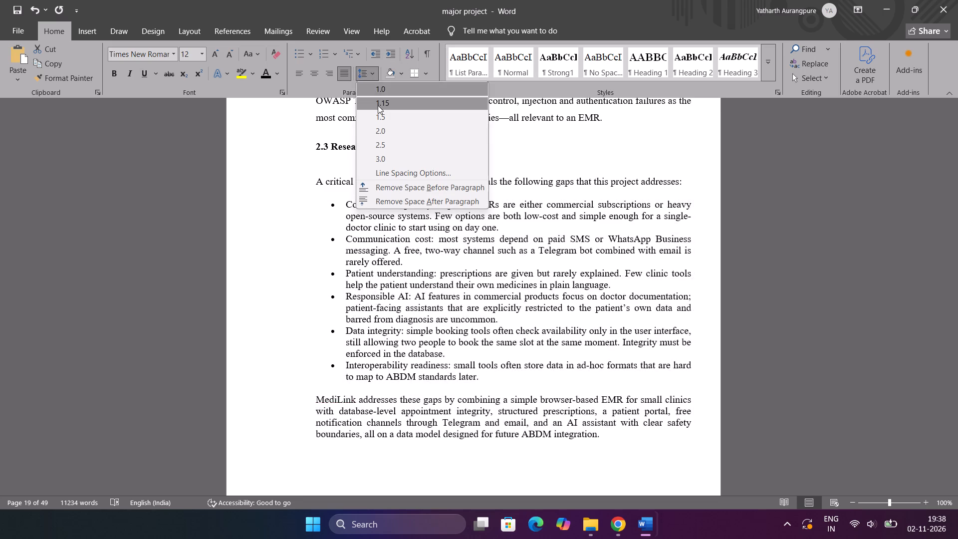
click(382, 119)
scroll(383, 233, down, 1)
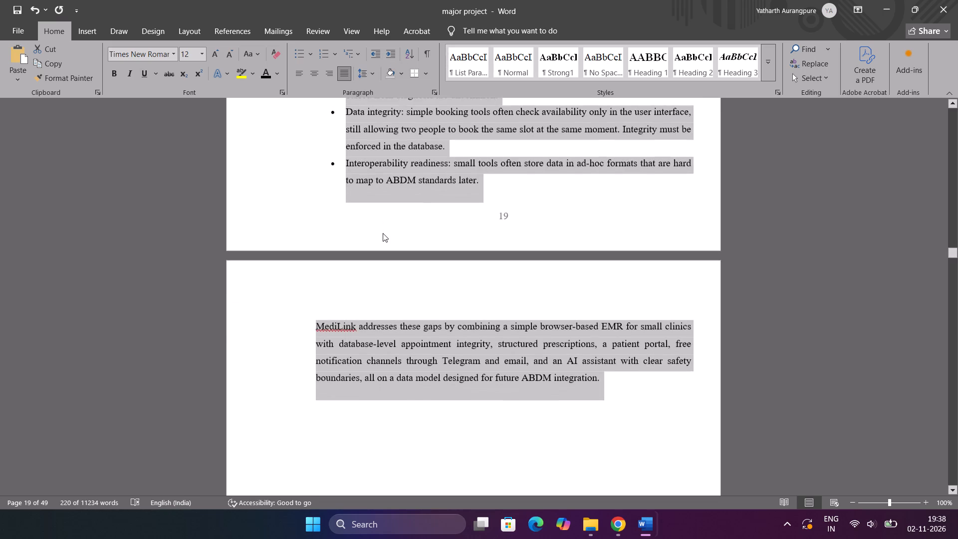
scroll(383, 233, down, 1)
scroll(383, 233, up, 2)
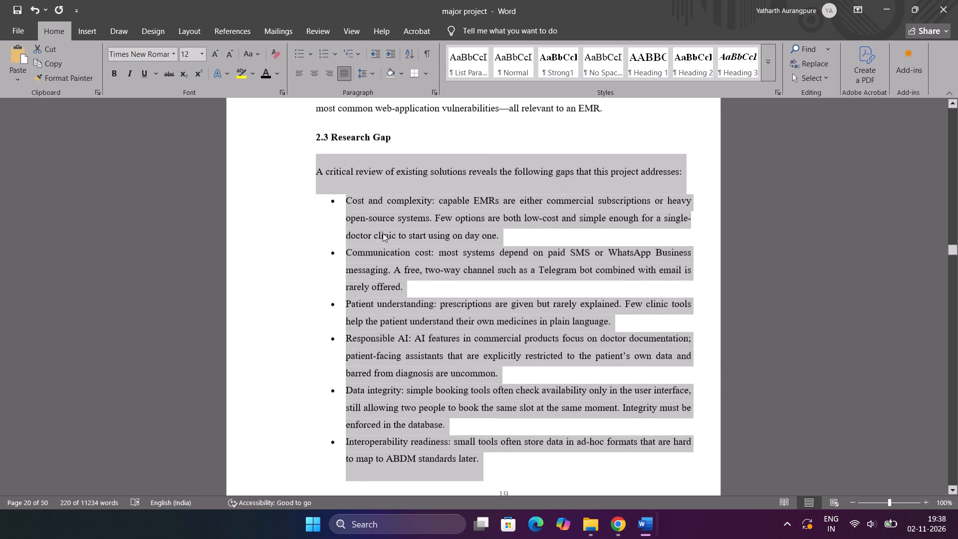
scroll(383, 233, up, 1)
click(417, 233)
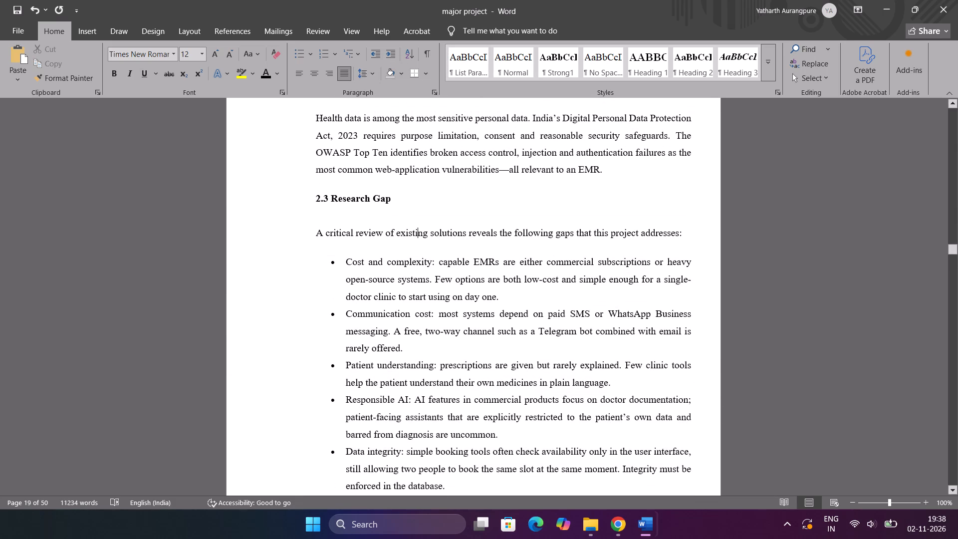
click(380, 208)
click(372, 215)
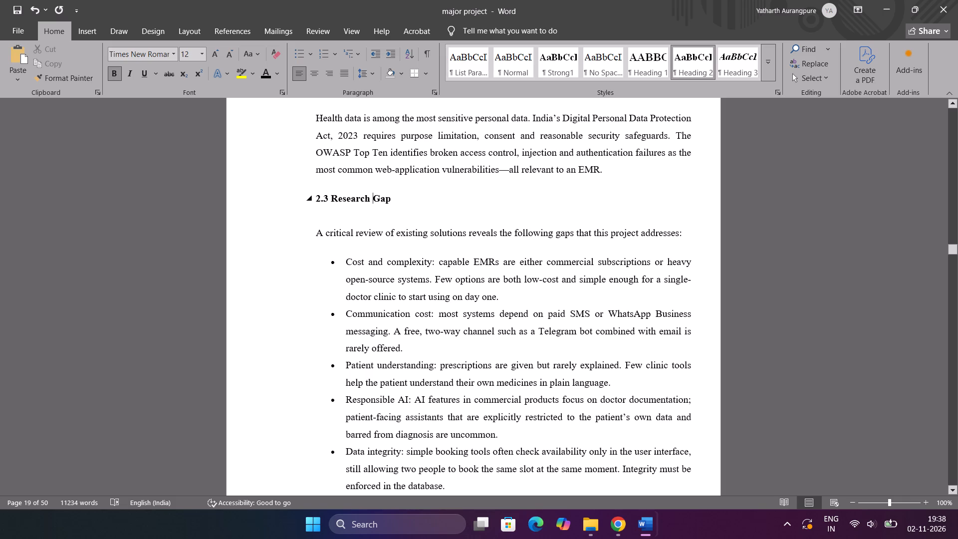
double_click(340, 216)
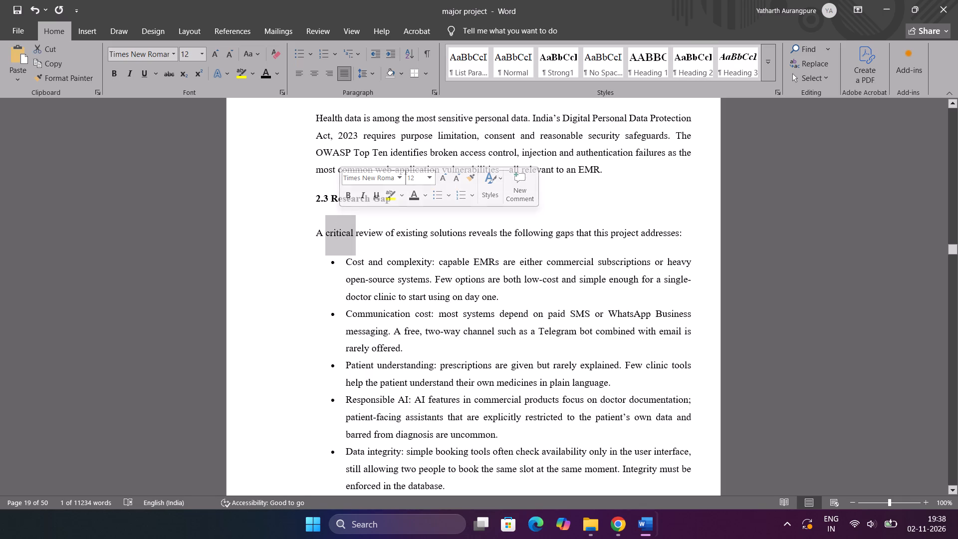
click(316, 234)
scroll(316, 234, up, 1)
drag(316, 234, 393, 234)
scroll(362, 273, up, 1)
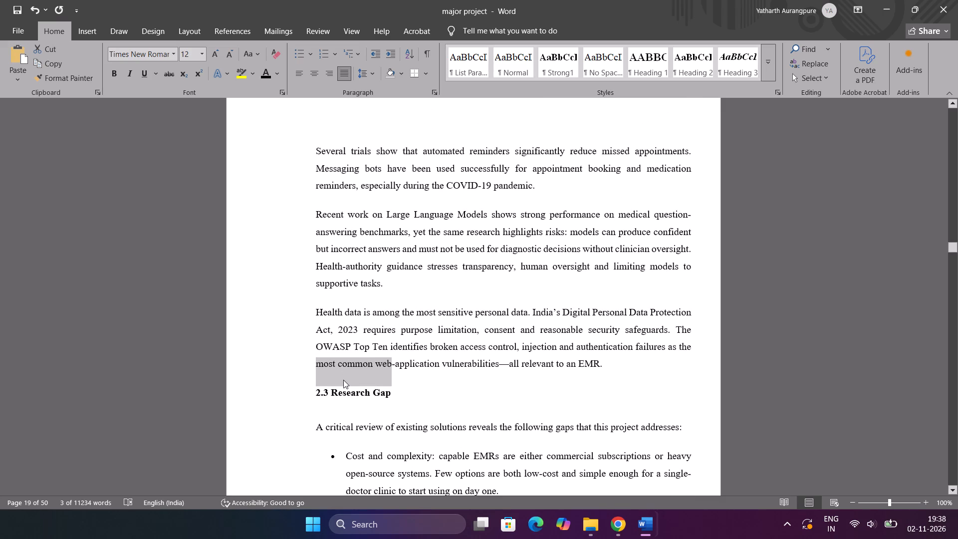
Delete the closing paragraph of 2.3 Research Gap that begins "MediLink addresses these gaps".
scroll(343, 380, down, 1)
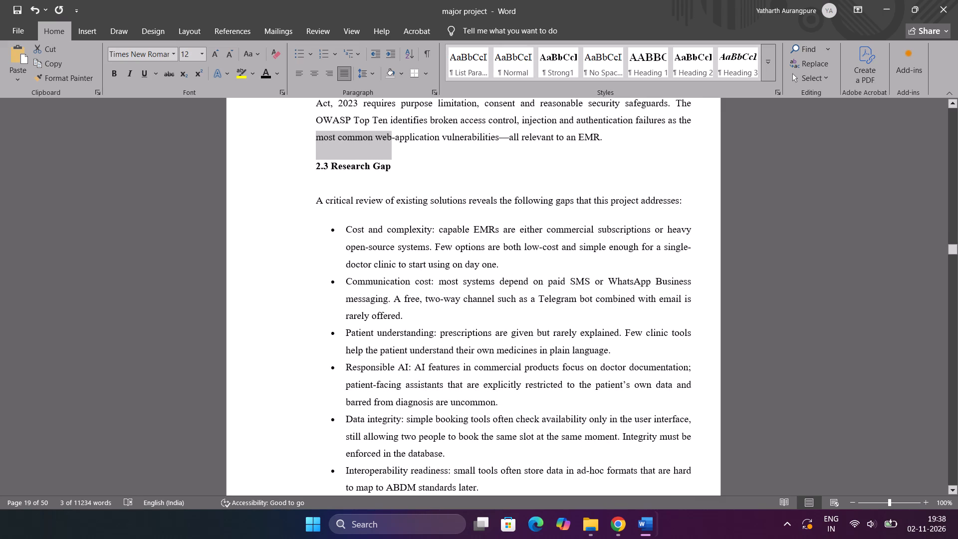
scroll(389, 318, down, 2)
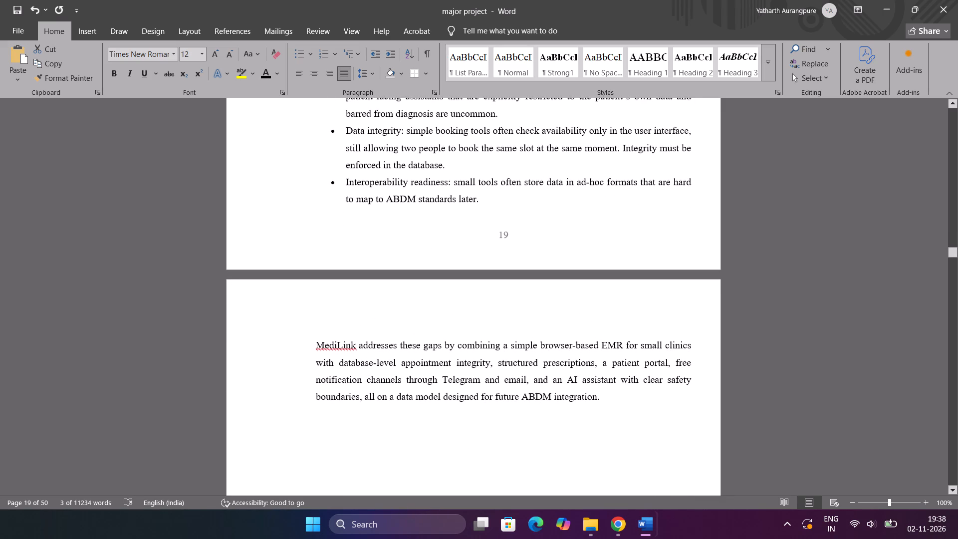
drag(291, 342, 286, 412)
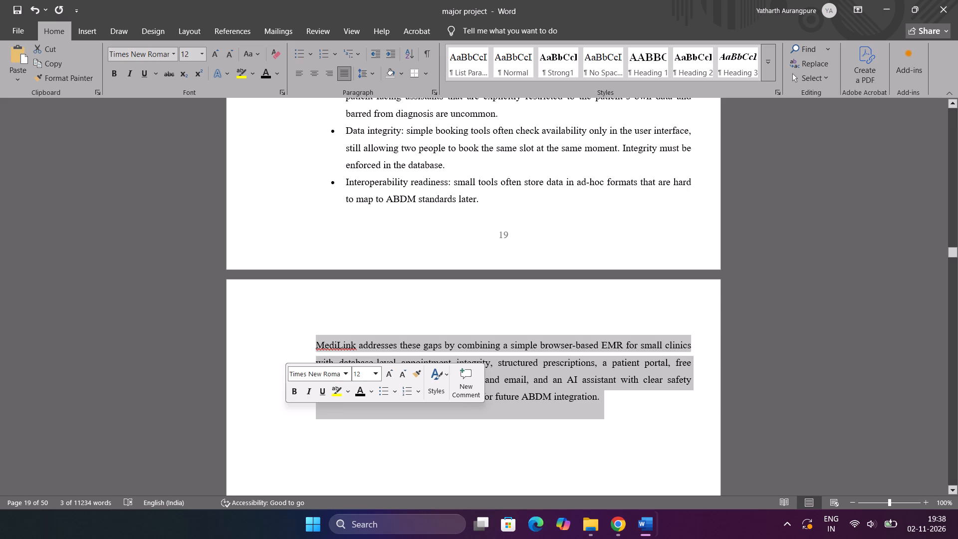
key(BackSpace)
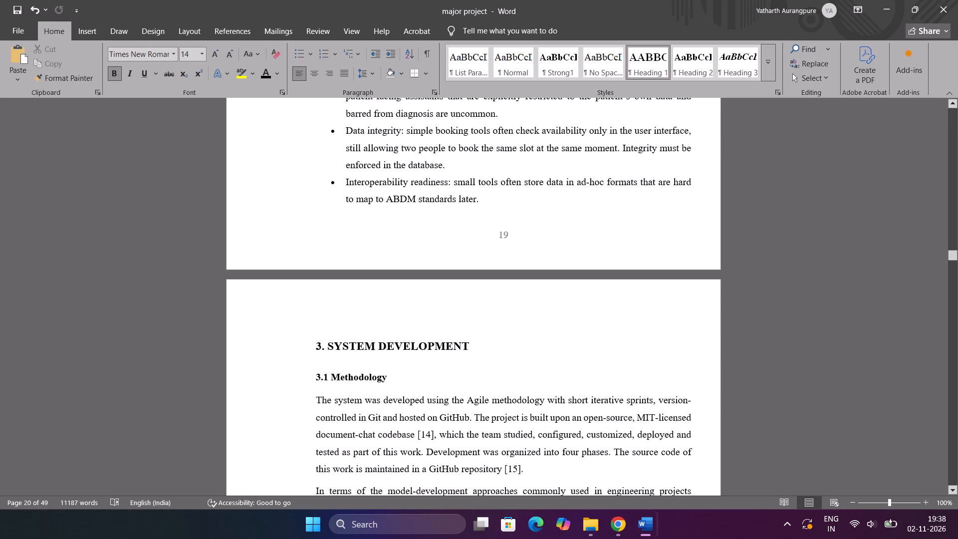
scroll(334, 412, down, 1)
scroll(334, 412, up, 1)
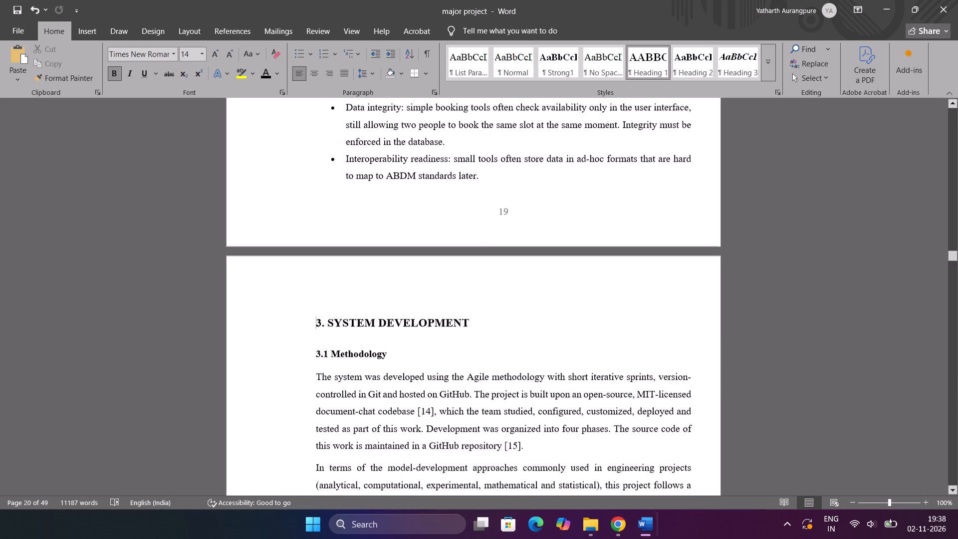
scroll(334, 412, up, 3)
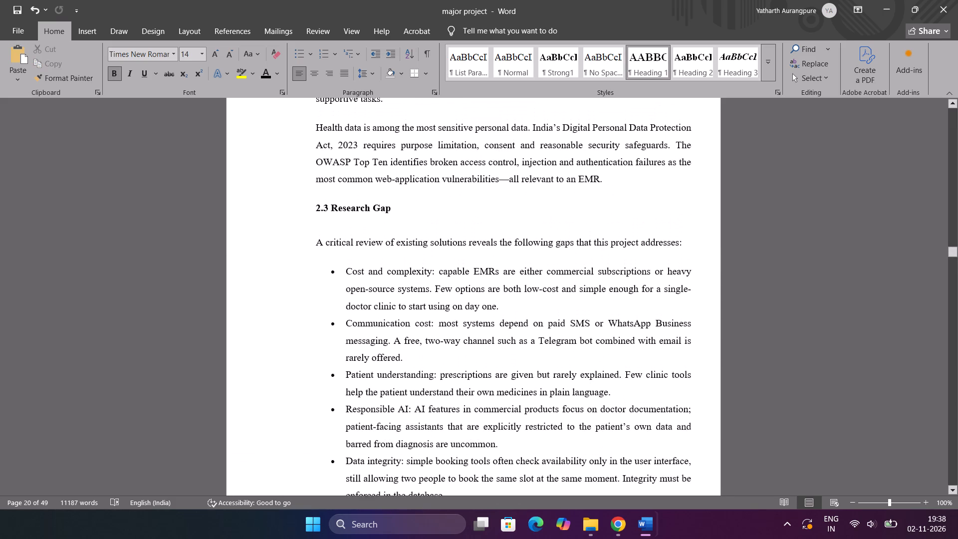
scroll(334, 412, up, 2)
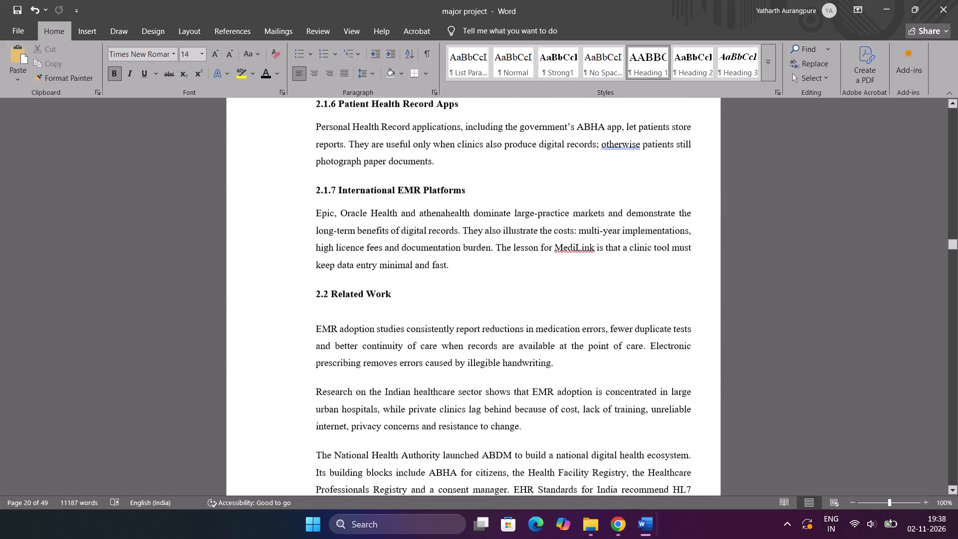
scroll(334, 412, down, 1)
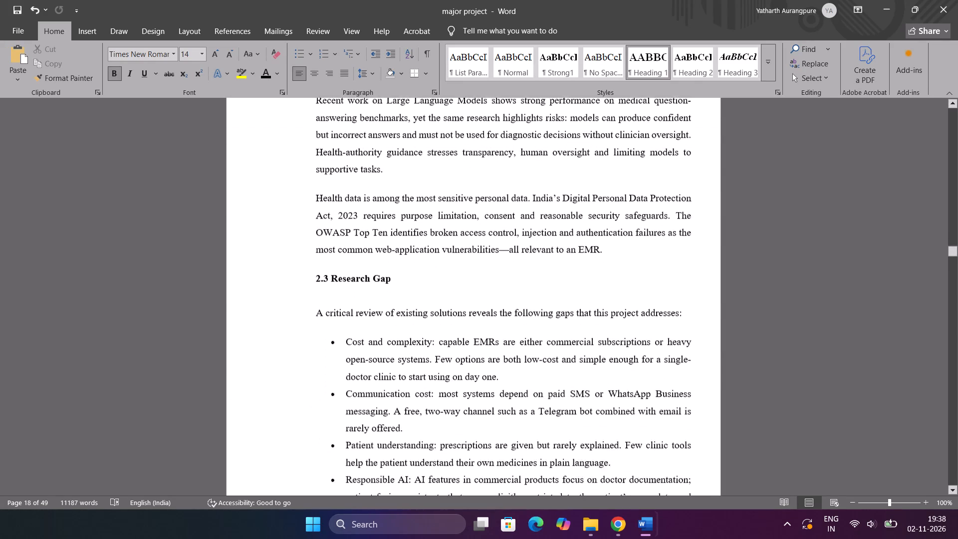
scroll(334, 412, down, 1)
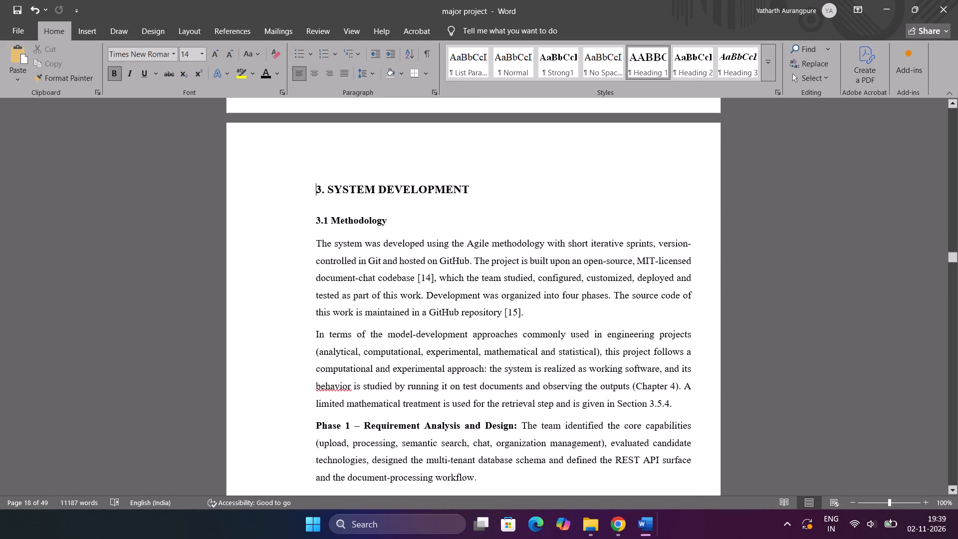
scroll(334, 412, down, 1)
key(alt+Tab)
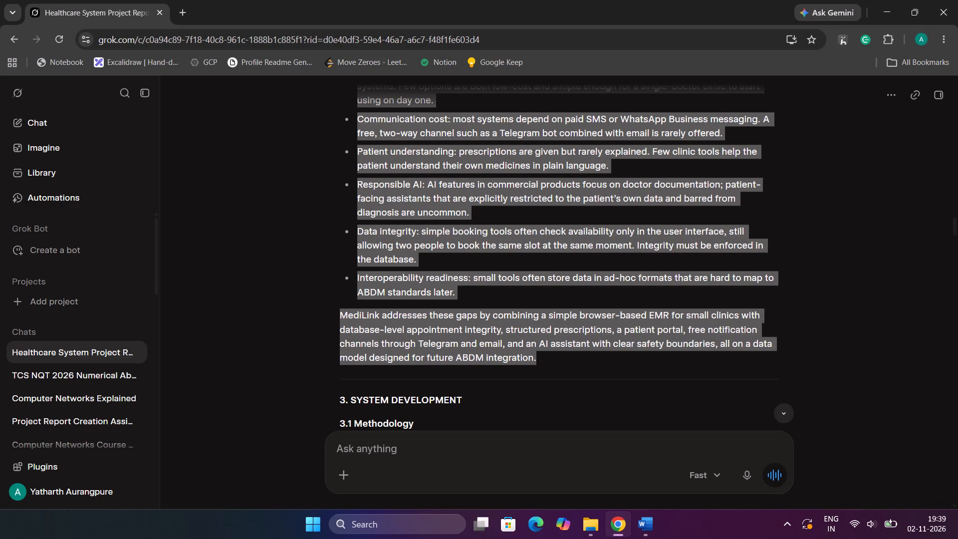
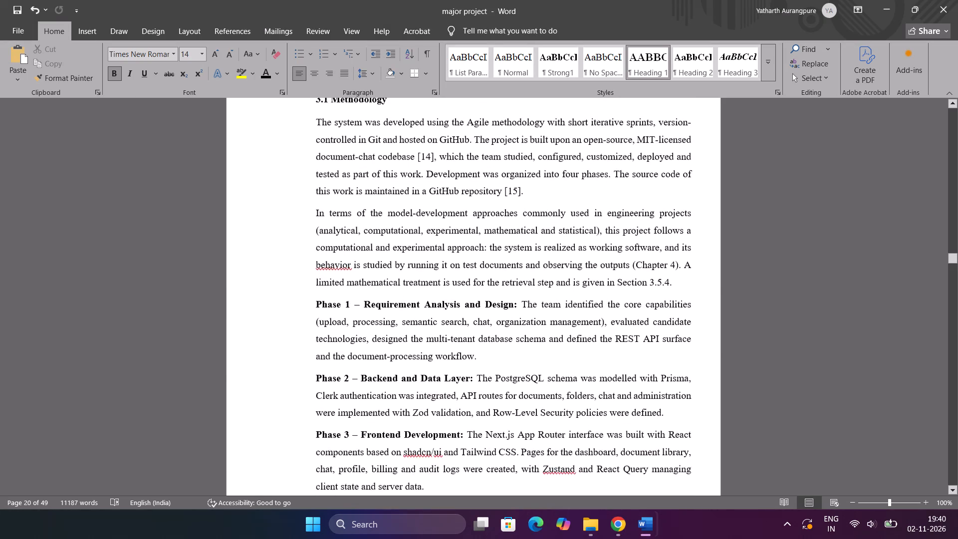
scroll(341, 277, up, 1)
drag(293, 157, 290, 373)
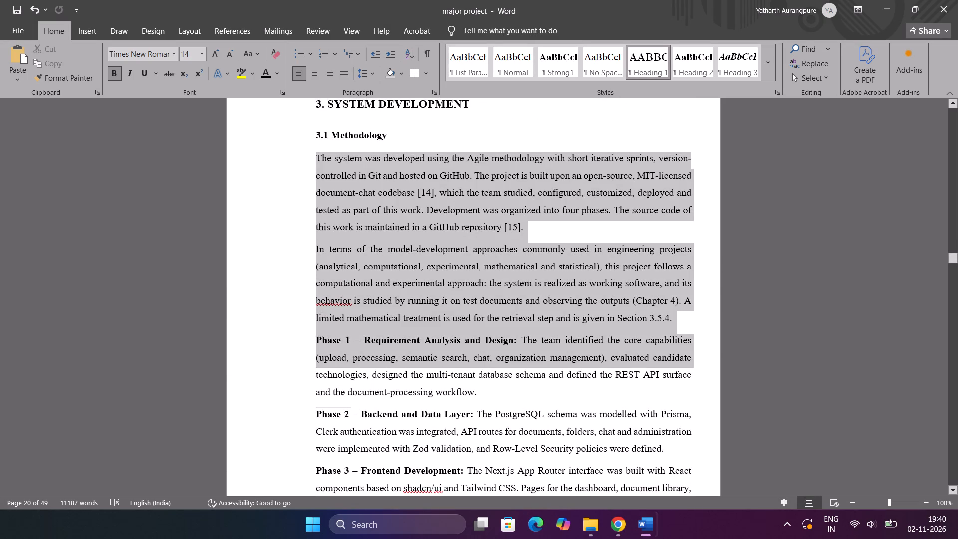
drag(290, 373, 292, 456)
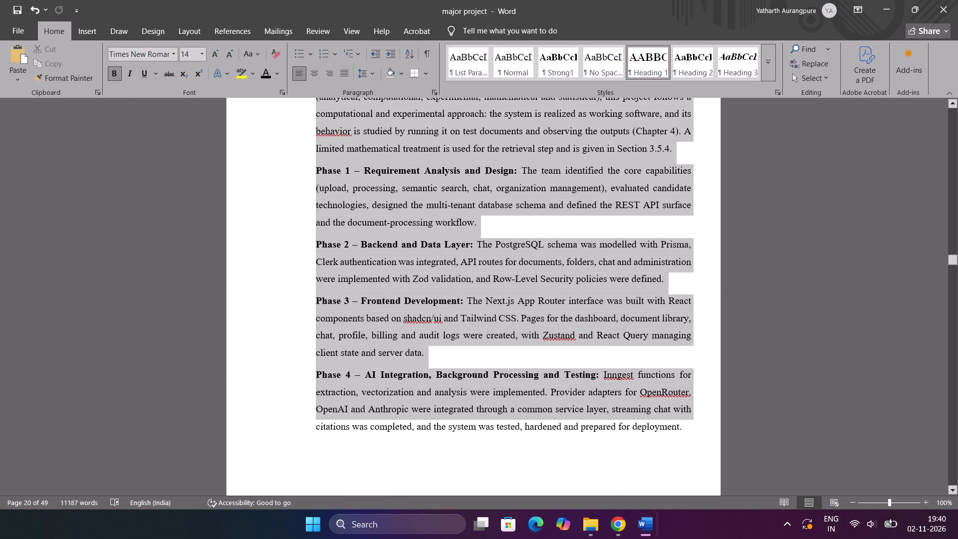
drag(292, 456, 329, 437)
scroll(329, 437, down, 1)
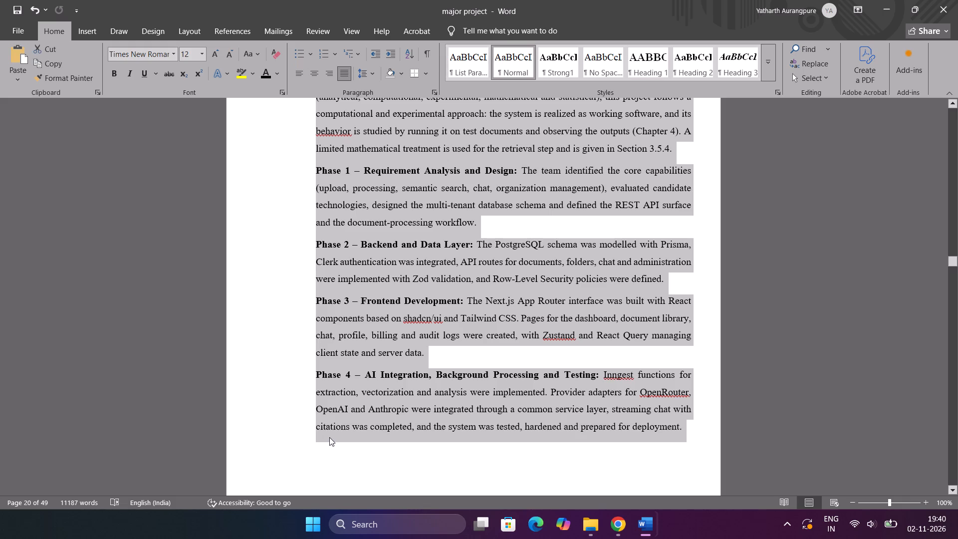
scroll(329, 437, down, 1)
key(ctrl+v)
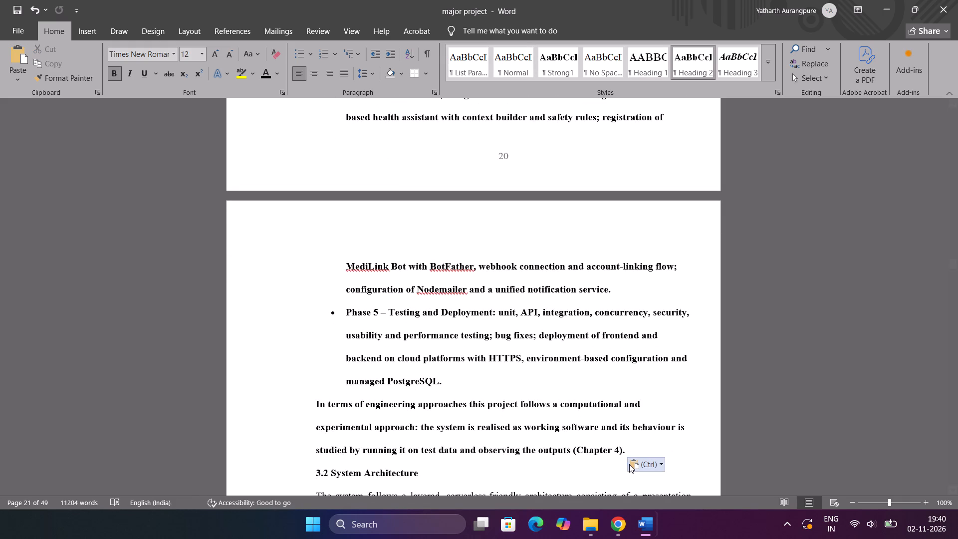
key(ctrl+z)
key(shift+Left)
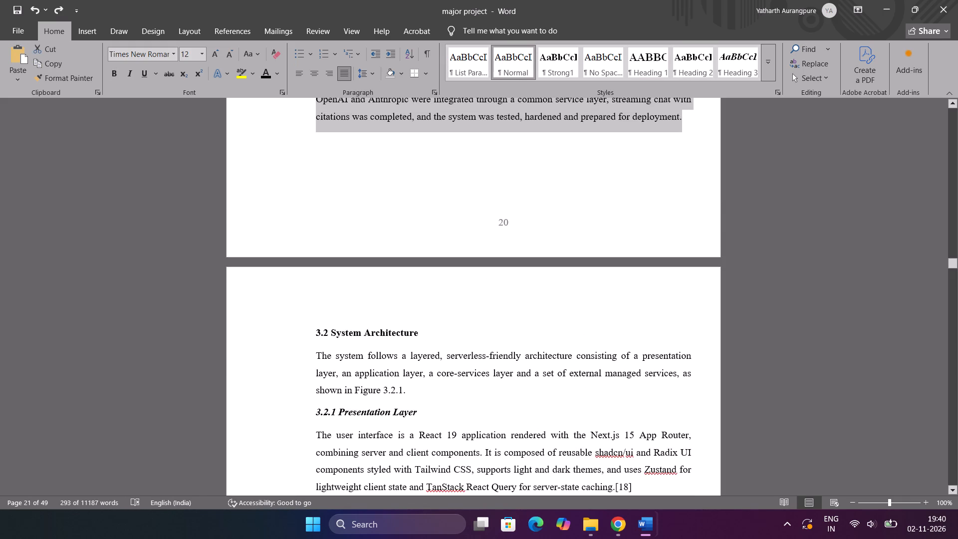
key(ctrl+v)
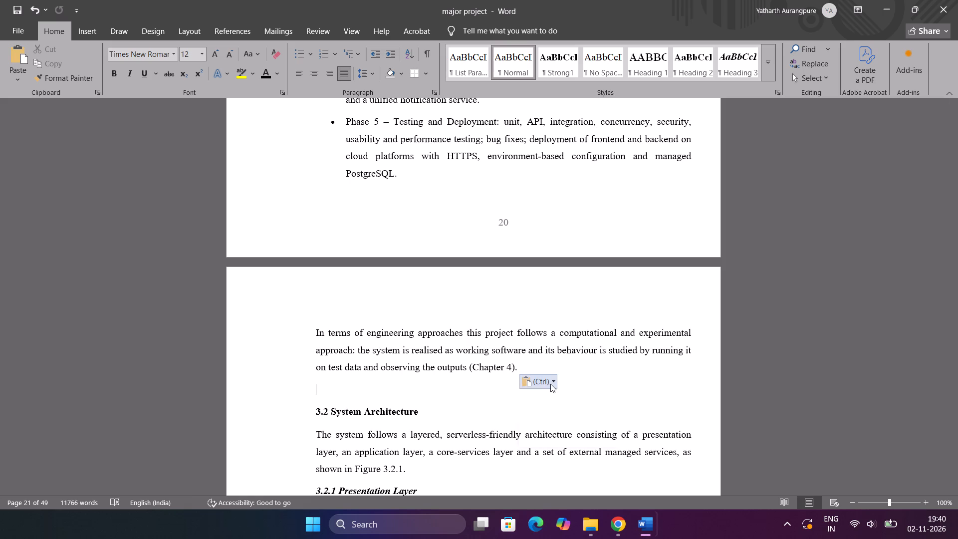
click(550, 384)
click(529, 408)
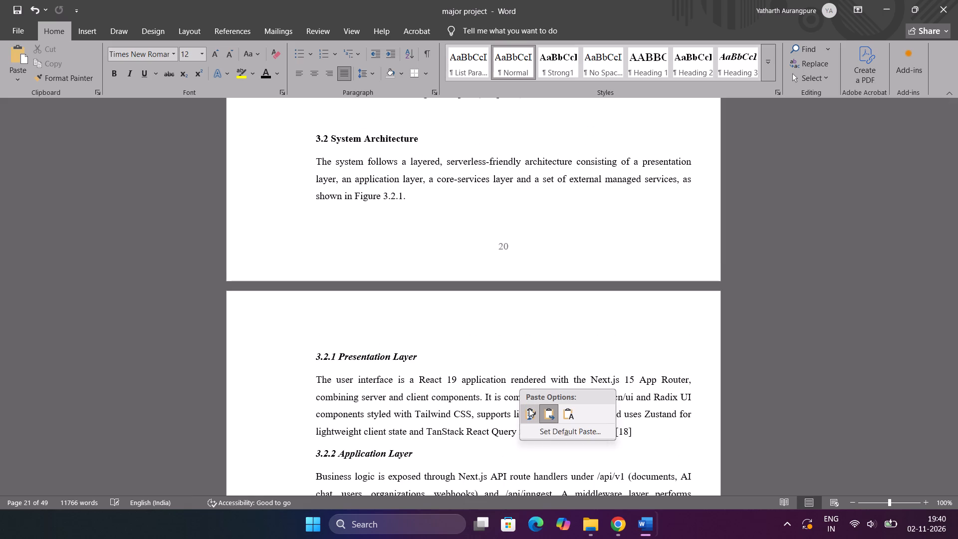
Justify the new 3.1 Methodology paragraphs and phase bullets, and set their line spacing to 1.5.
scroll(529, 408, up, 1)
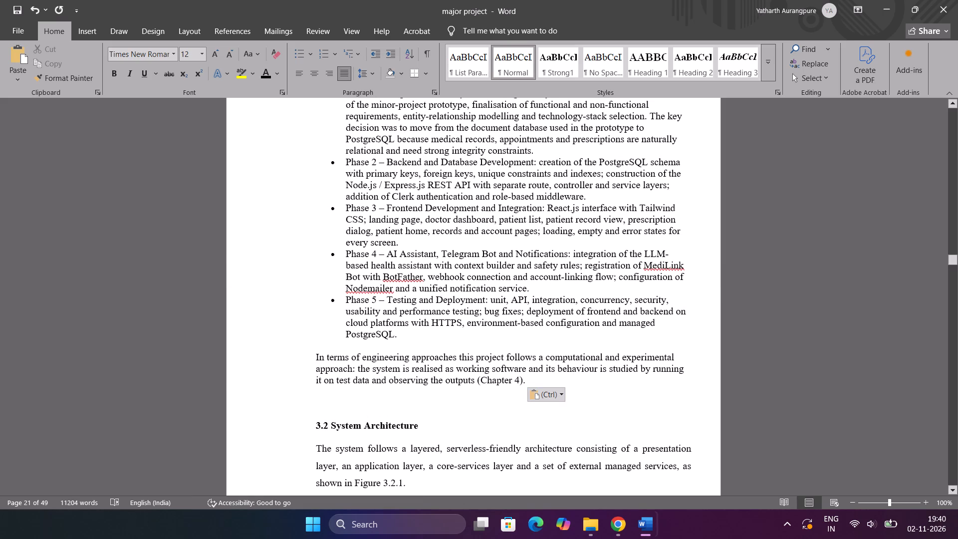
drag(531, 379, 321, 188)
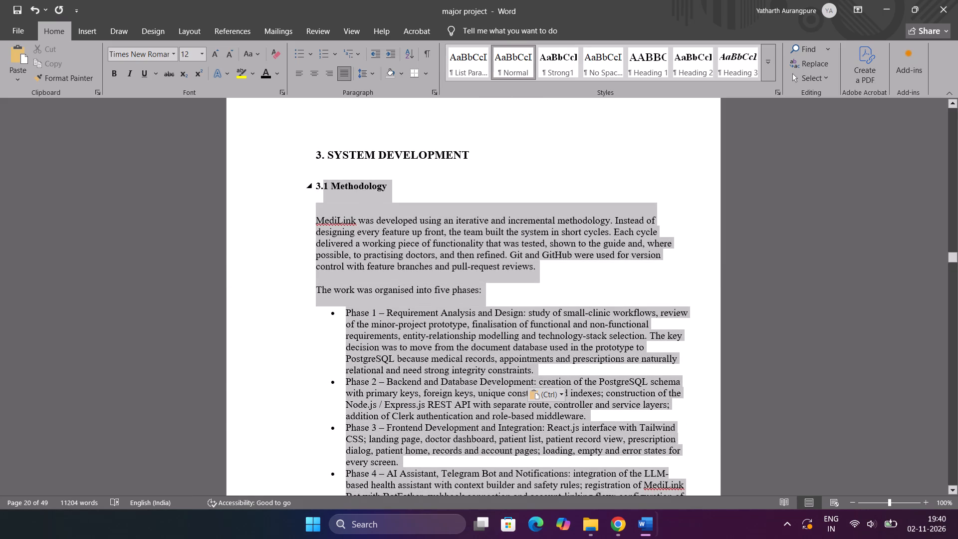
drag(321, 188, 304, 208)
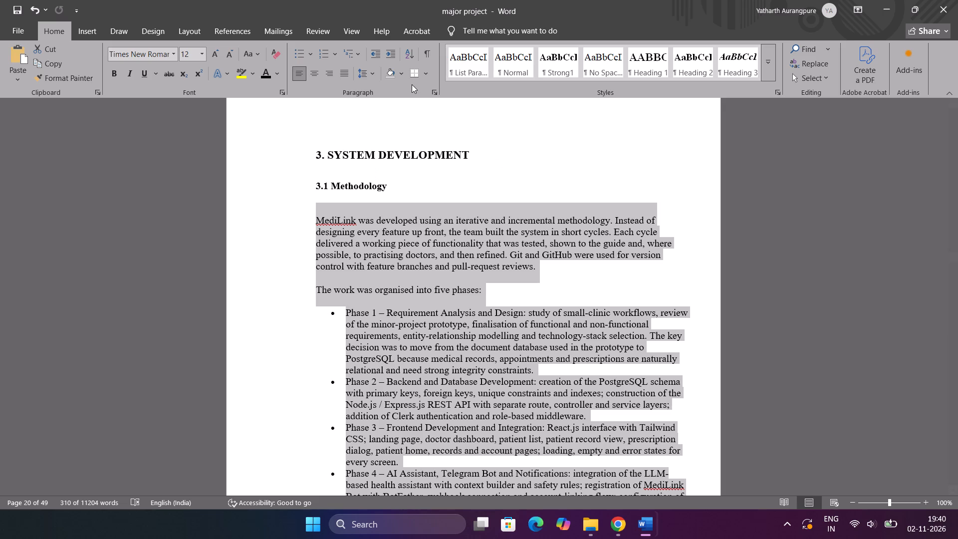
click(343, 76)
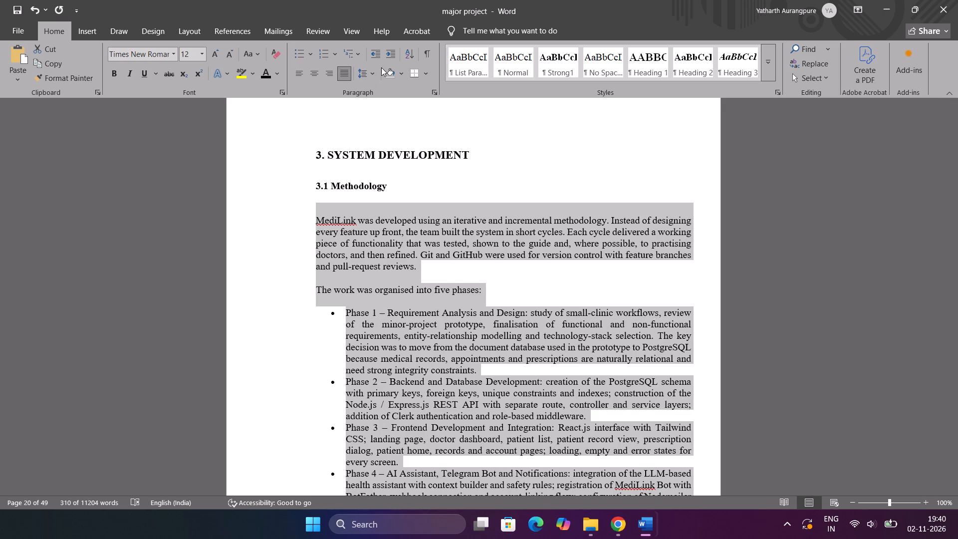
click(378, 71)
click(381, 118)
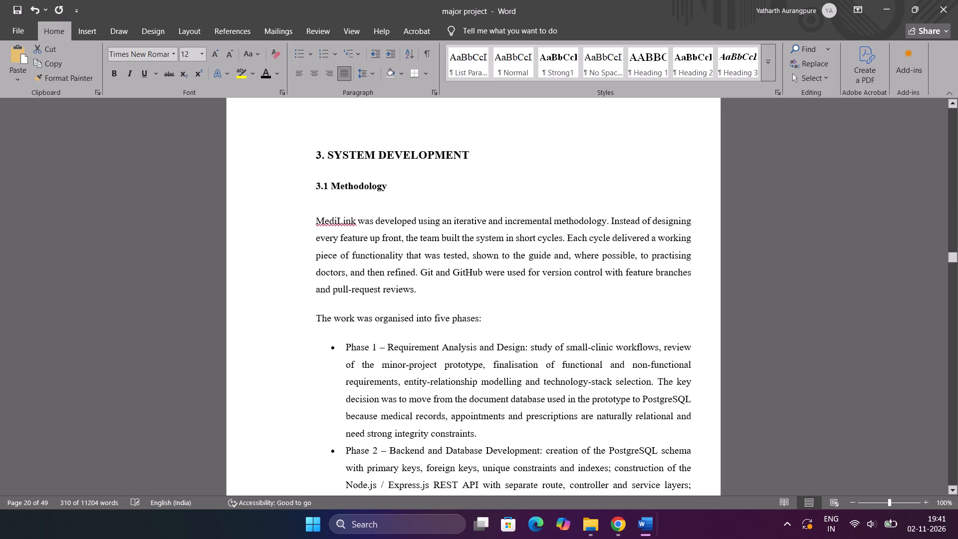
Bold the lead-in titles, including their colons, of the Phase 1, Phase 2 and Phase 3 bullets in 3.1 Methodology.
scroll(391, 267, up, 1)
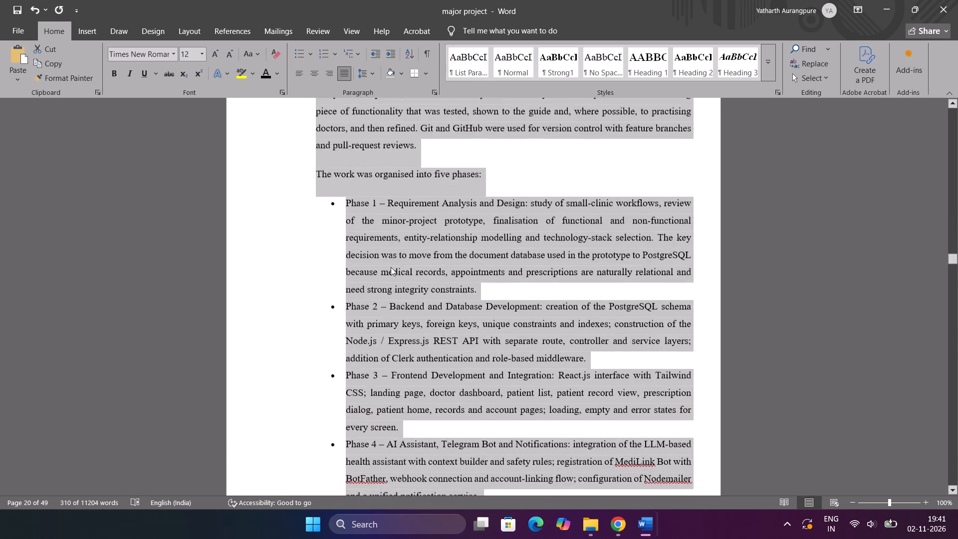
click(391, 267)
drag(353, 221, 499, 220)
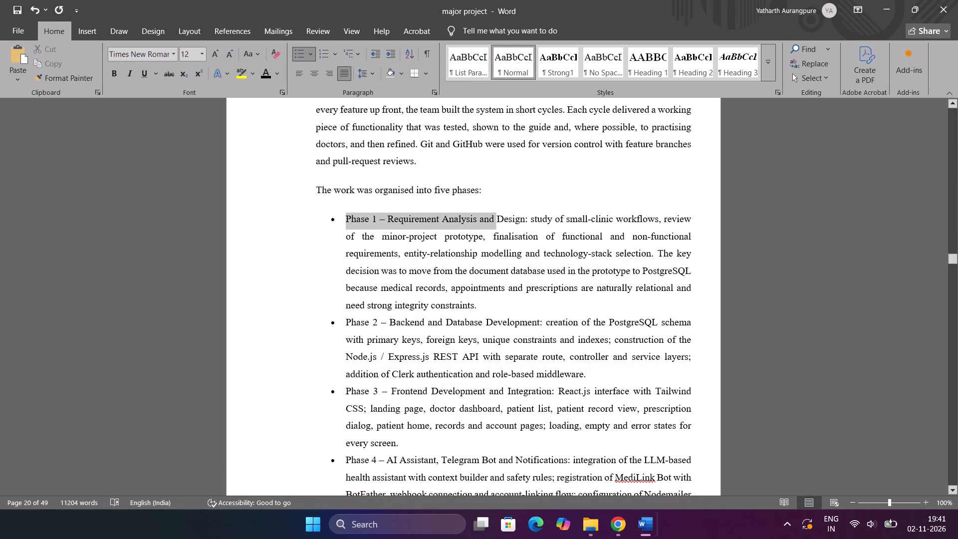
drag(499, 220, 514, 221)
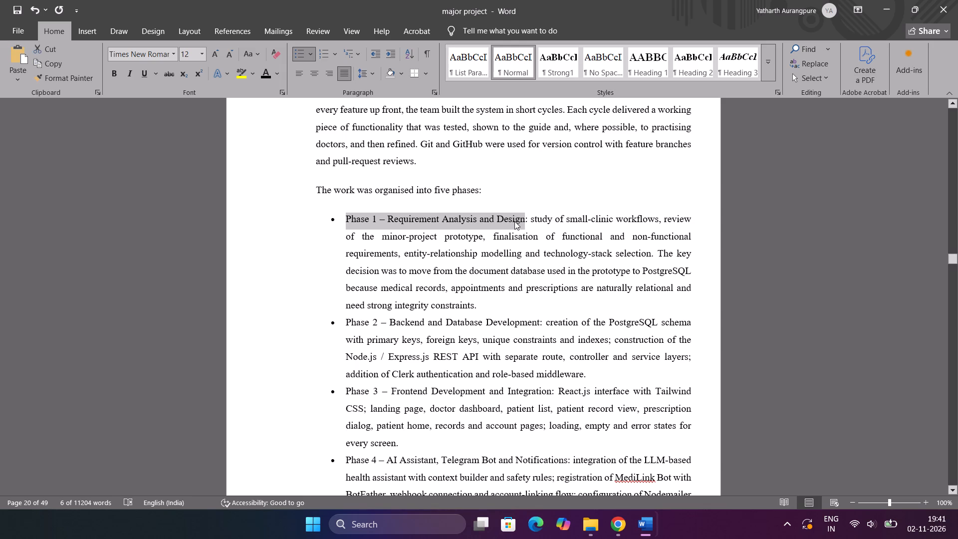
key(shift+Right)
key(ctrl+b)
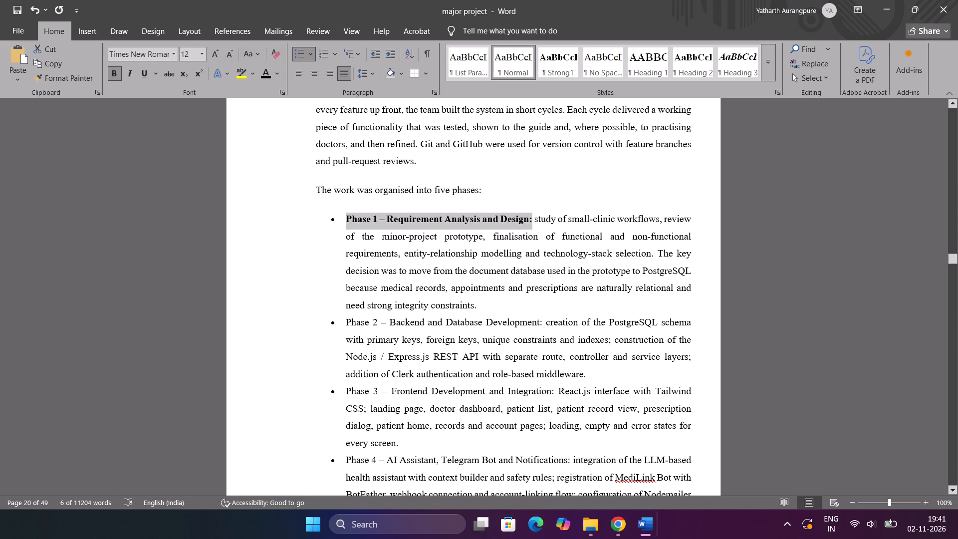
drag(354, 324, 548, 323)
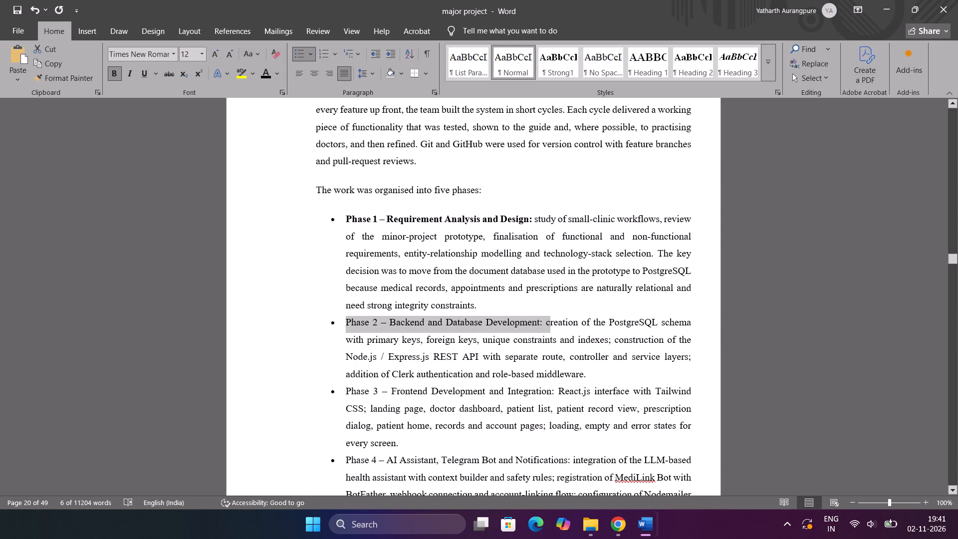
drag(548, 323, 545, 323)
key(ctrl+b)
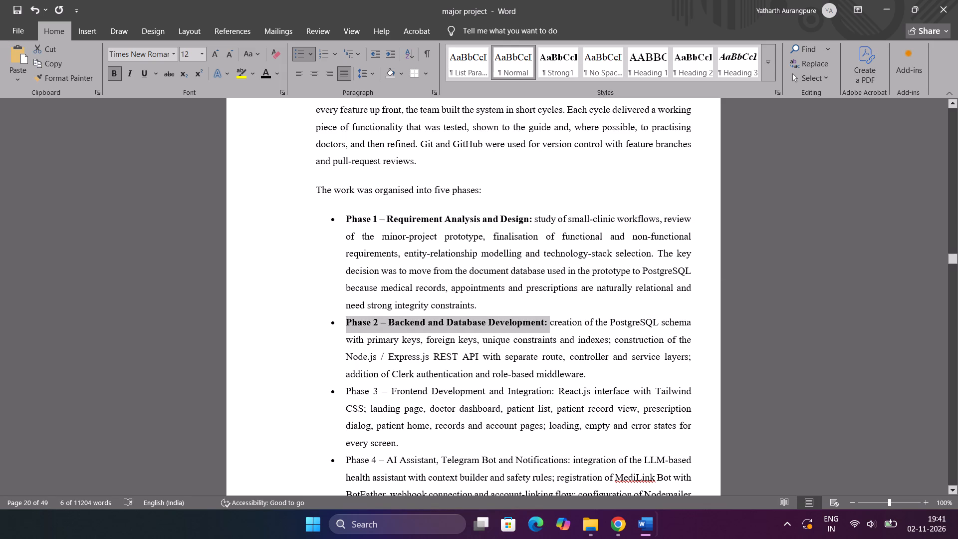
drag(362, 392, 570, 391)
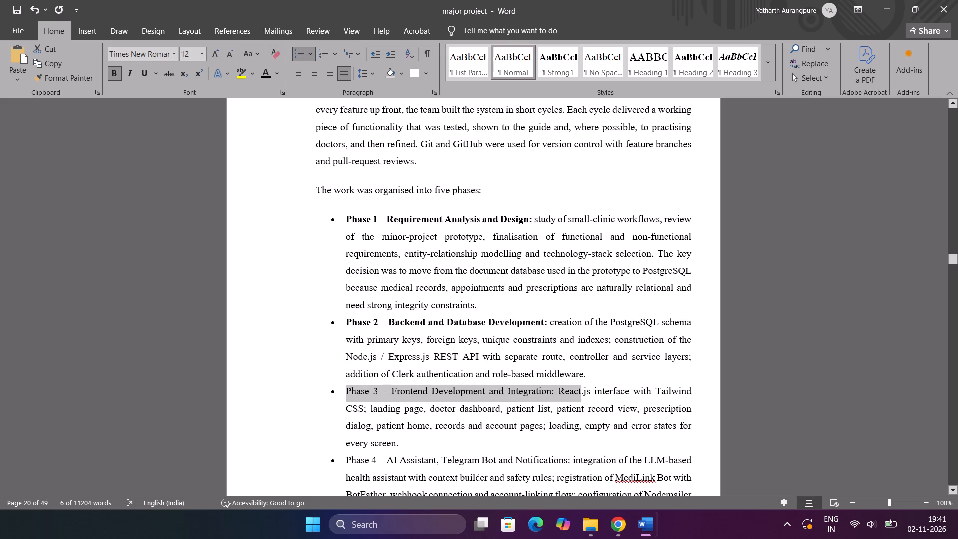
drag(570, 391, 556, 391)
key(ctrl+b)
Bold the lead-in titles of the Phase 4 and Phase 5 bullets in 3.1 Methodology.
scroll(556, 391, down, 1)
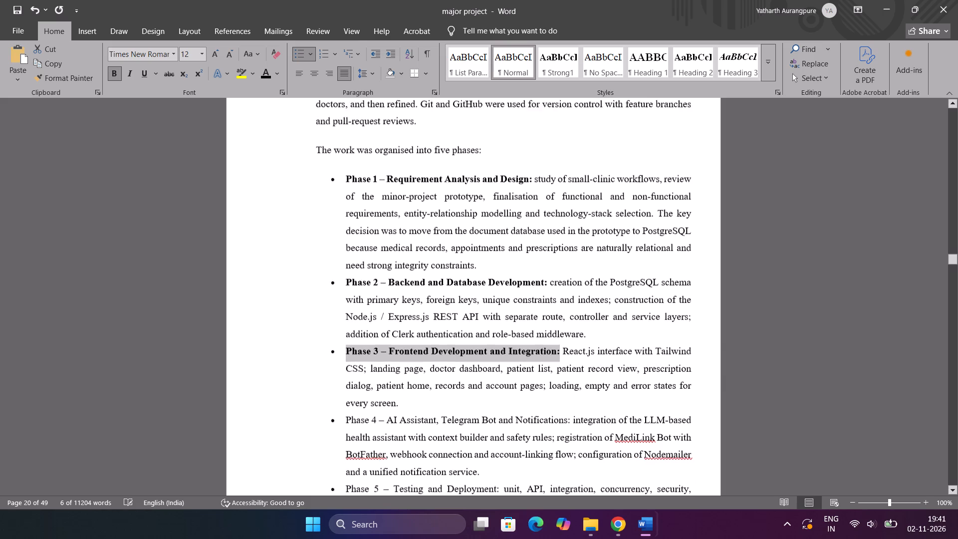
scroll(556, 391, down, 1)
drag(354, 399, 543, 389)
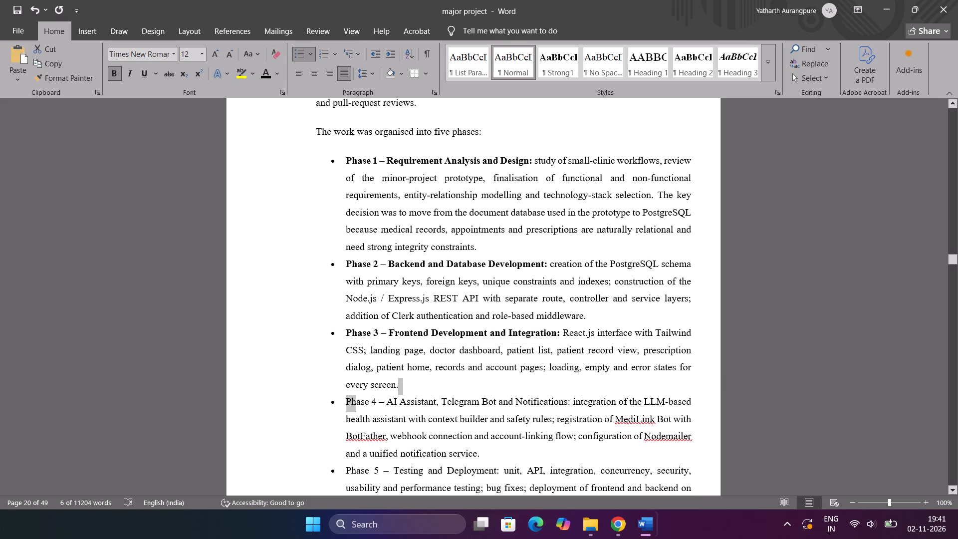
drag(543, 389, 574, 400)
key(ctrl+b)
scroll(574, 400, down, 1)
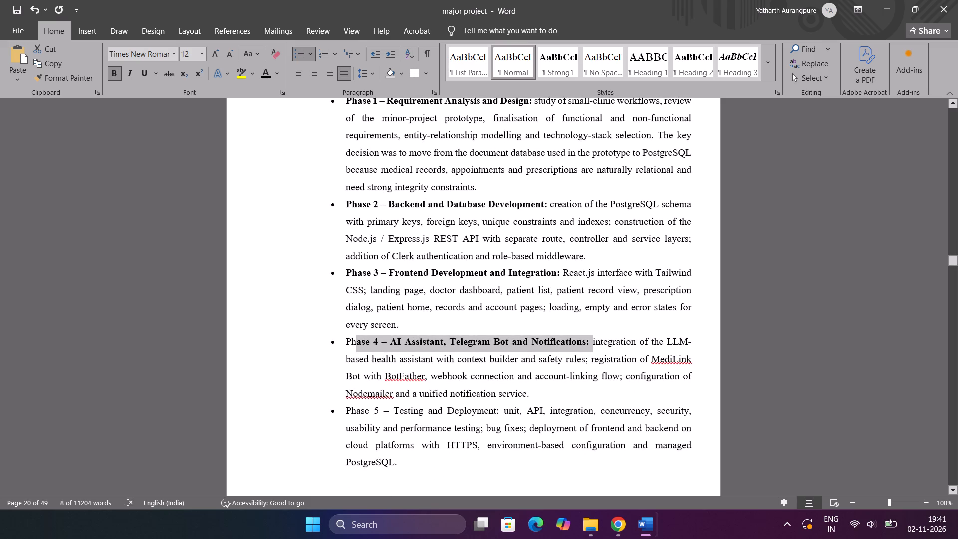
drag(354, 411, 502, 411)
key(ctrl+b)
Delete the closing 3.1 paragraph beginning "In terms of engineering approaches" and its empty line, keeping the full stop after "managed PostgreSQL".
scroll(502, 411, down, 2)
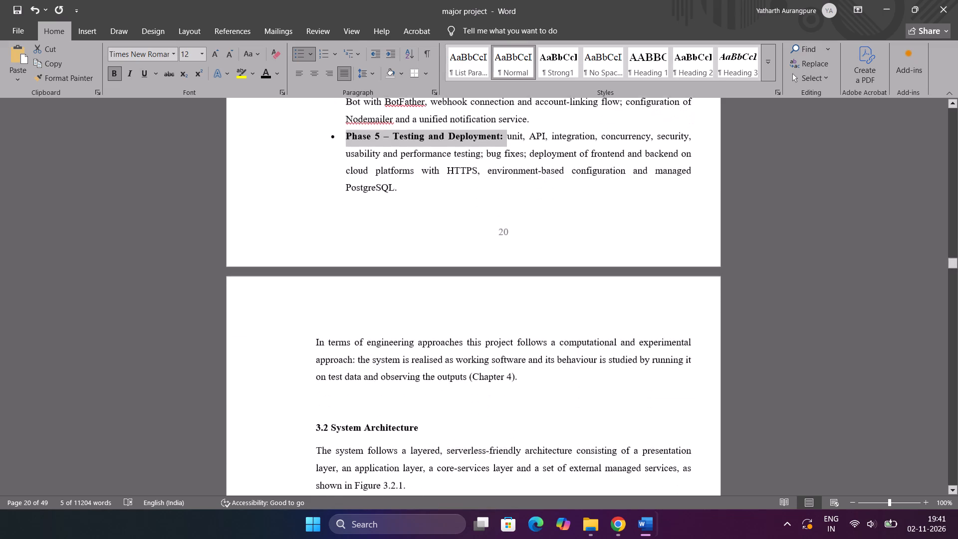
drag(527, 371, 296, 335)
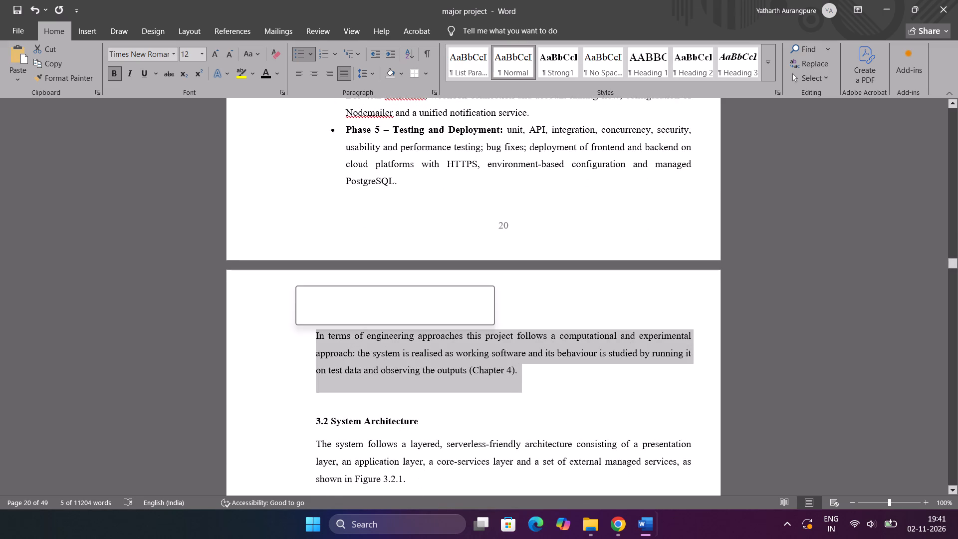
key(BackSpace)
key(BackSpace)
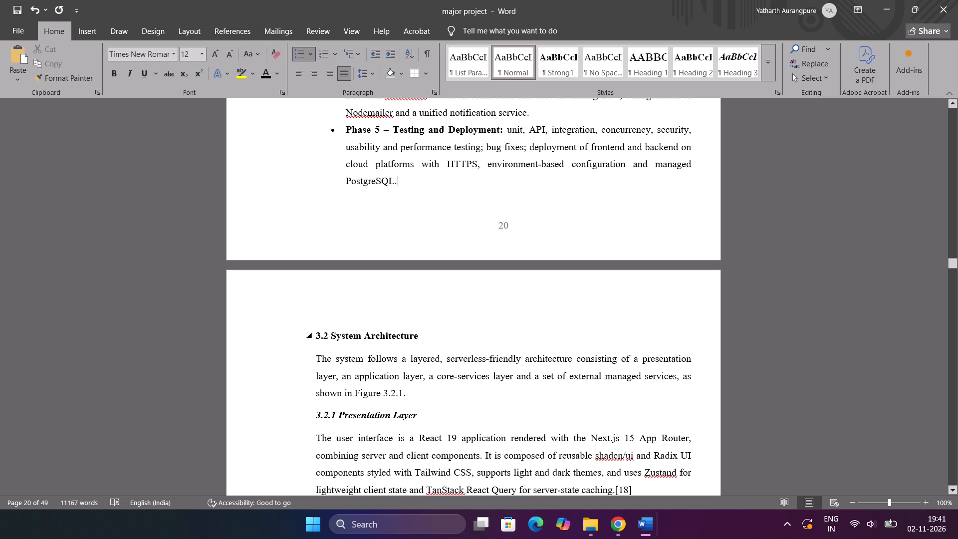
key(BackSpace)
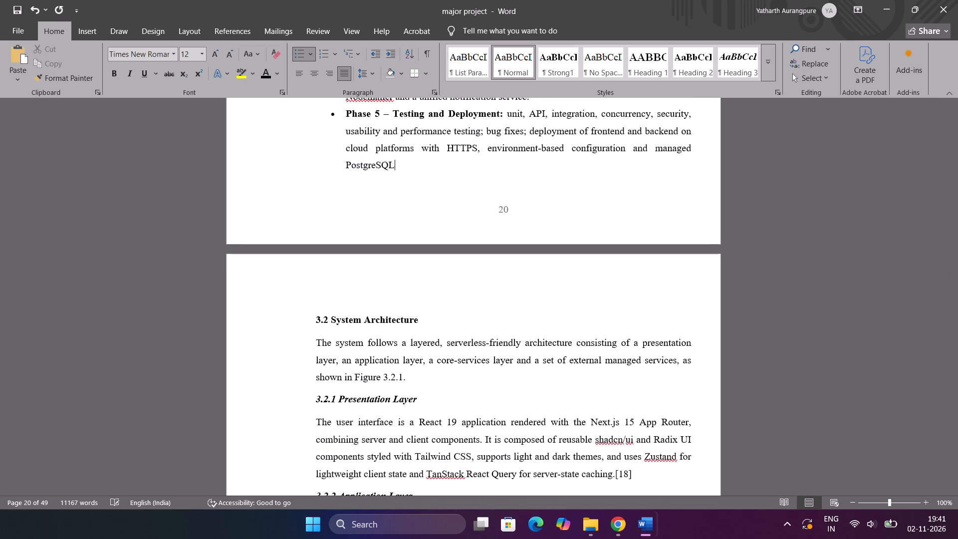
key(period)
scroll(370, 348, up, 2)
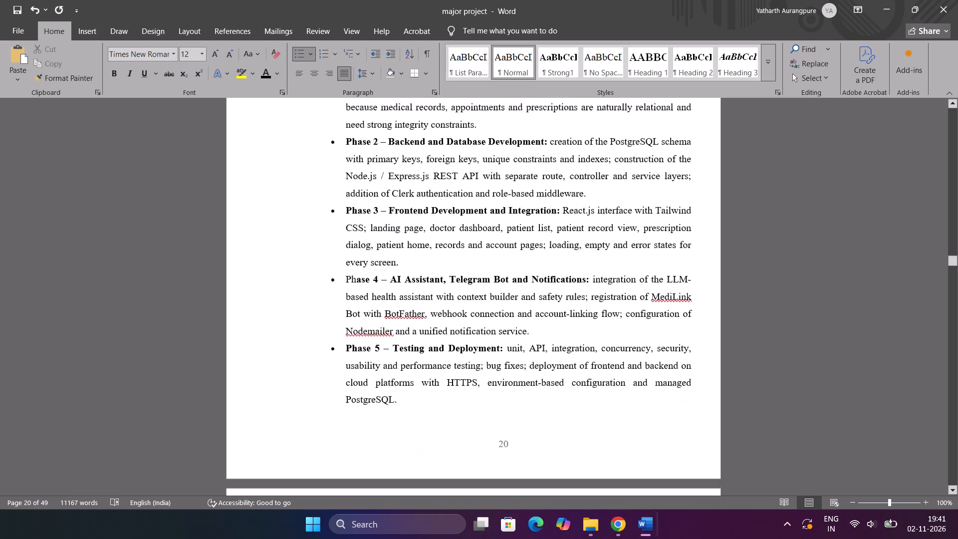
scroll(370, 348, down, 2)
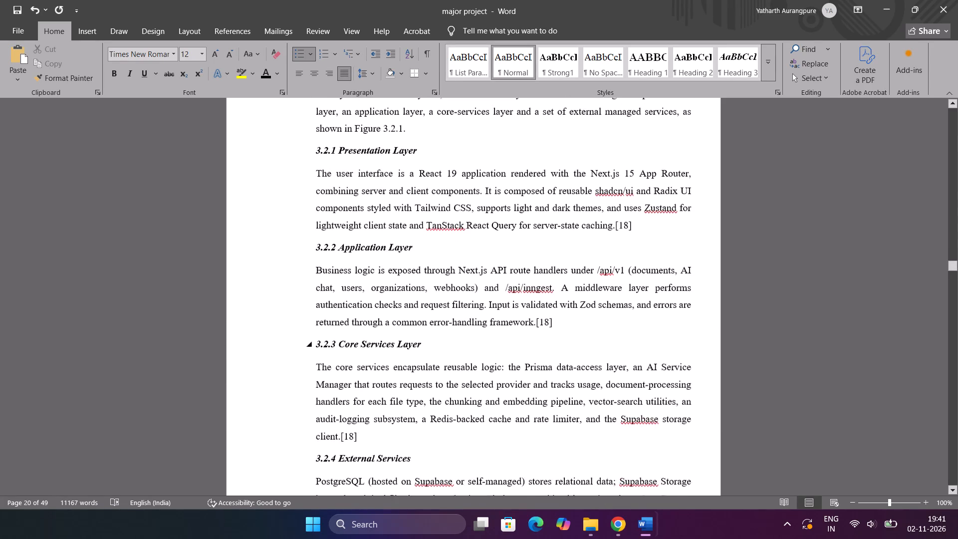
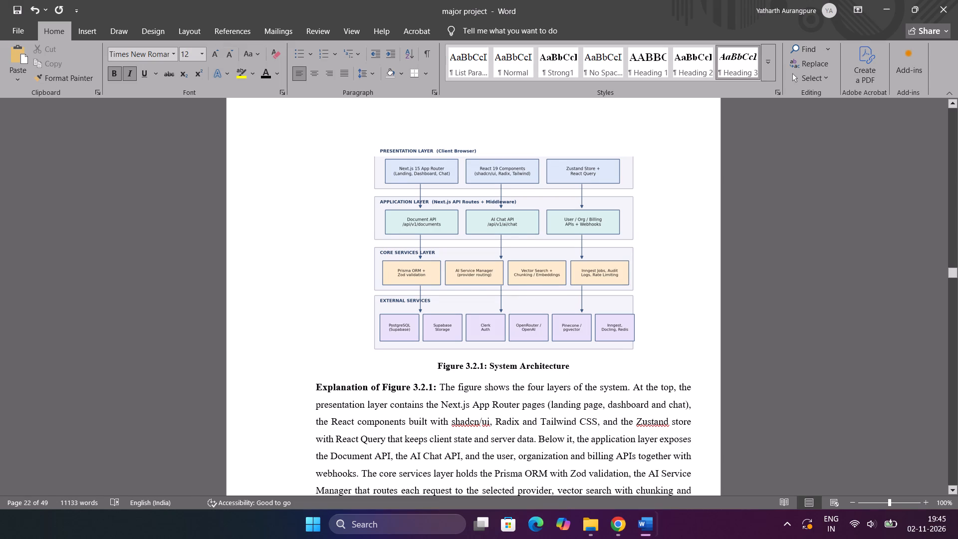
key(alt+Tab)
key(alt+Tab)
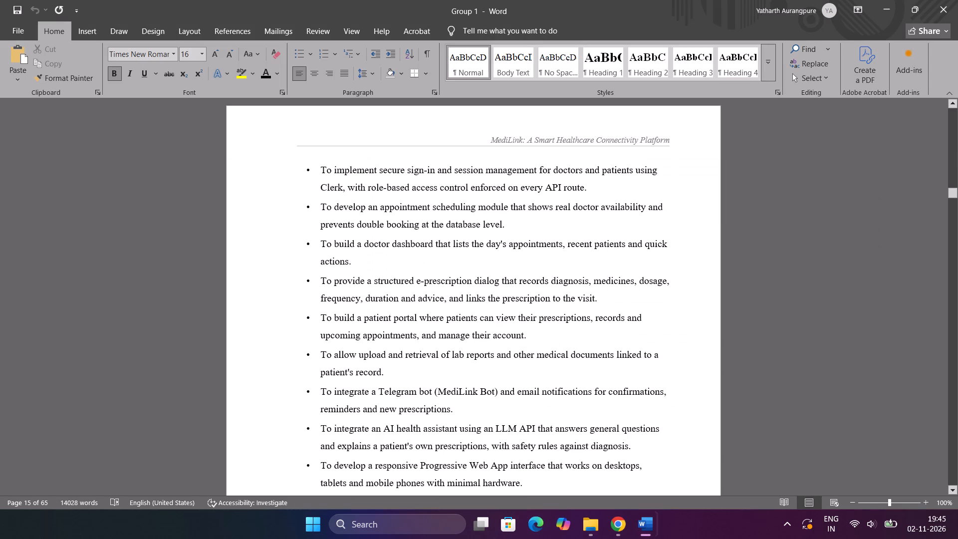
scroll(425, 201, up, 2)
scroll(425, 201, down, 2)
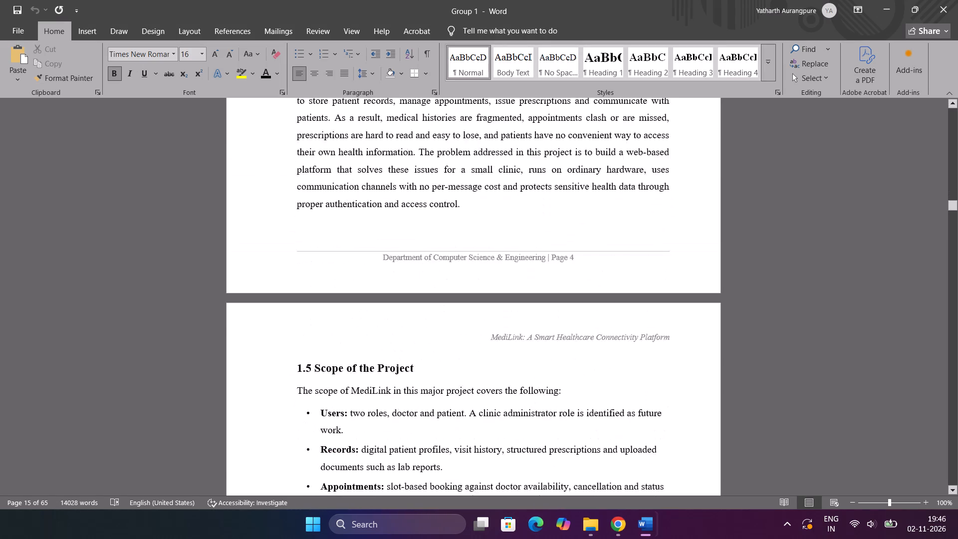
scroll(425, 201, down, 2)
key(ctrl+f)
text(architec)
key(Return)
key(Return)
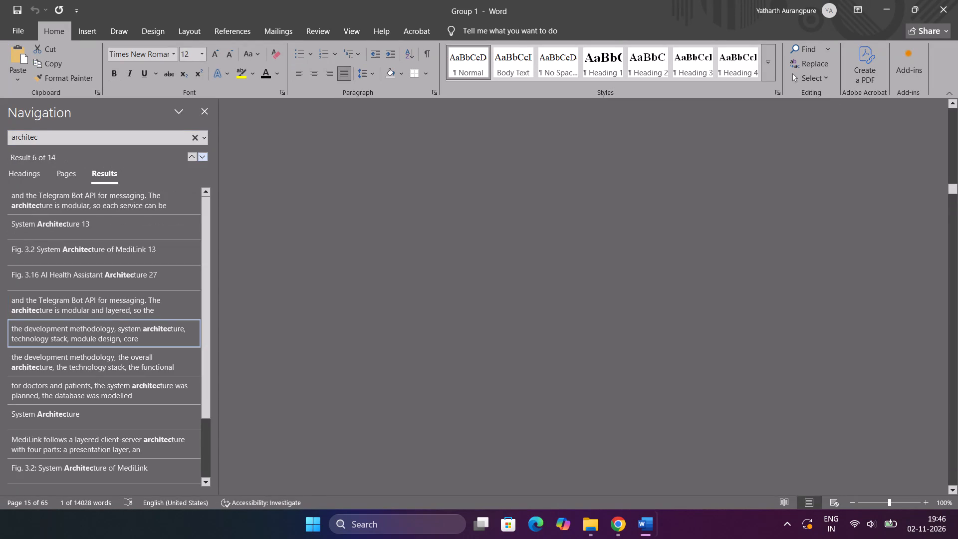
key(Return)
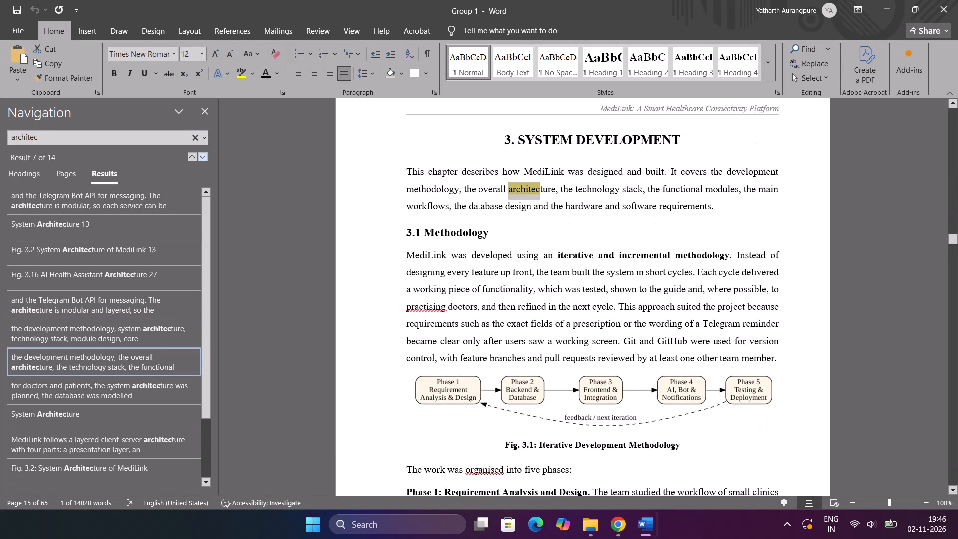
key(Return)
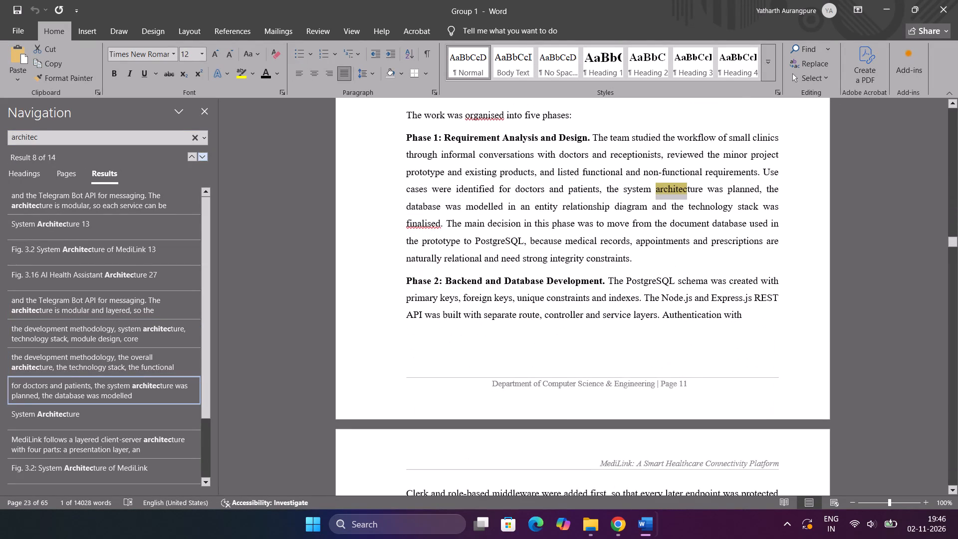
key(Return)
Copy the Fig. 3.2 System Architecture of MediLink diagram from the "Group 1" document.
scroll(592, 306, down, 1)
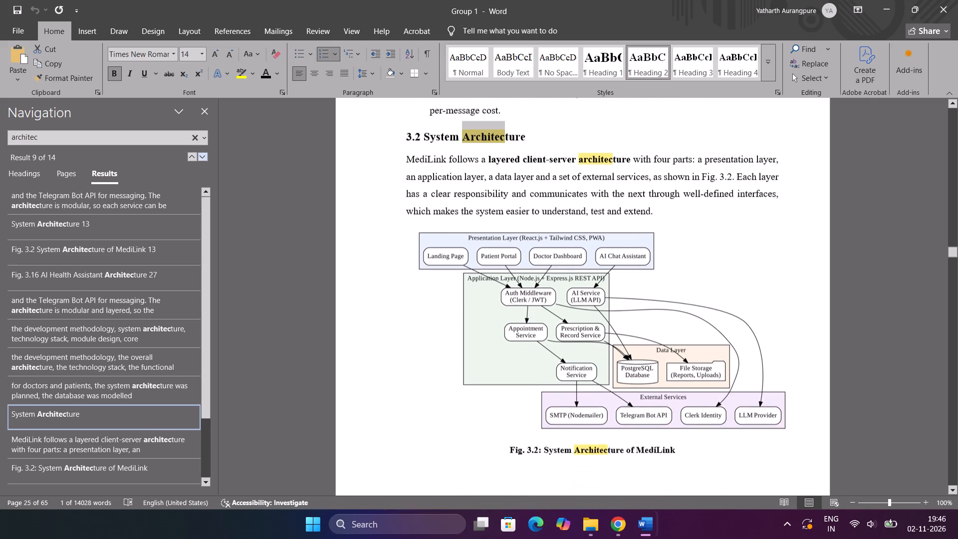
scroll(592, 306, down, 1)
scroll(592, 306, up, 1)
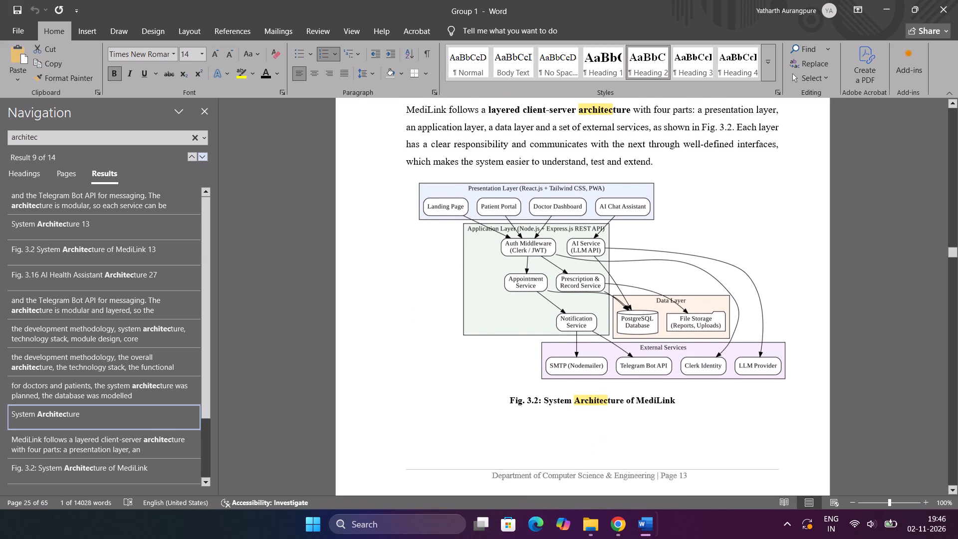
scroll(592, 306, up, 1)
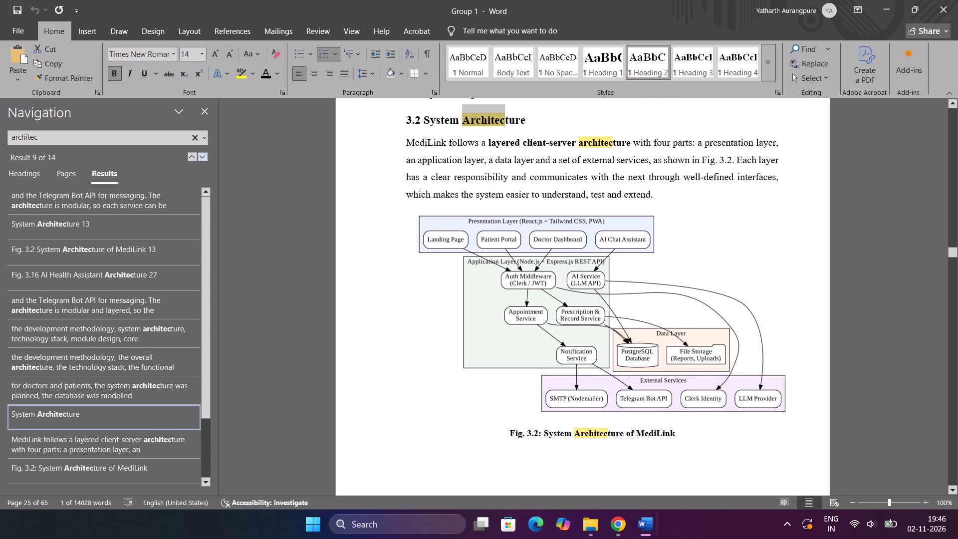
click(592, 306)
key(ctrl+c)
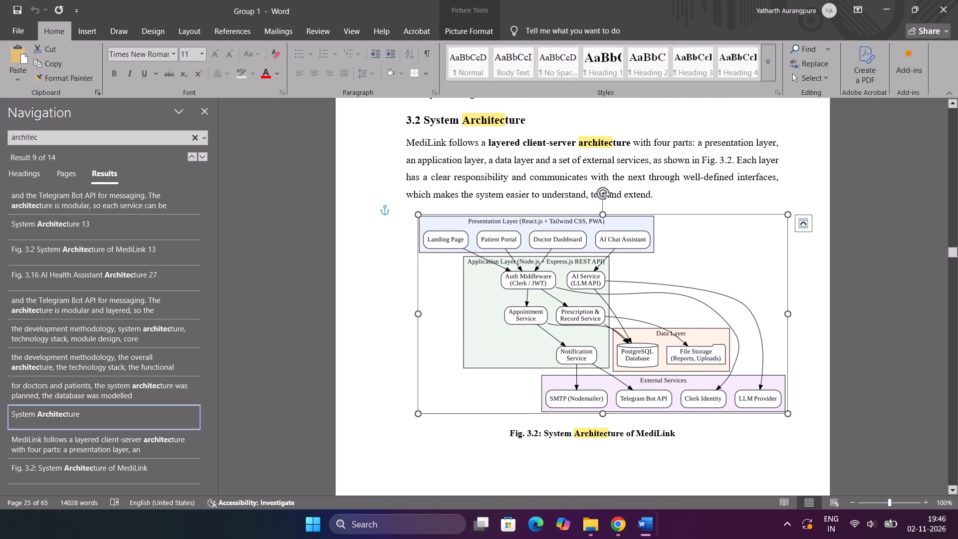
scroll(592, 306, down, 2)
scroll(592, 306, up, 1)
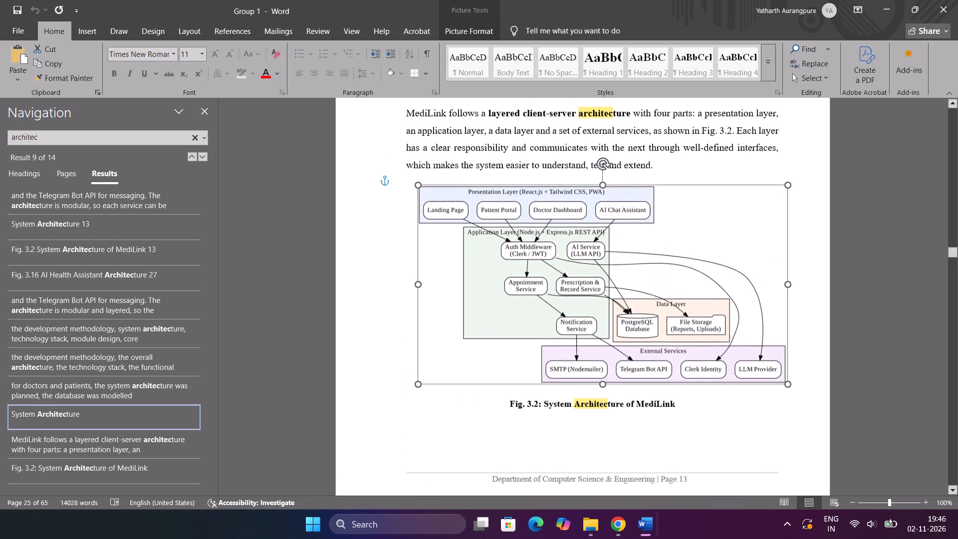
In the "major project" document, paste the MediLink architecture diagram above the Figure 3.2.1 caption and delete the old four-layer diagram.
key(alt+Tab)
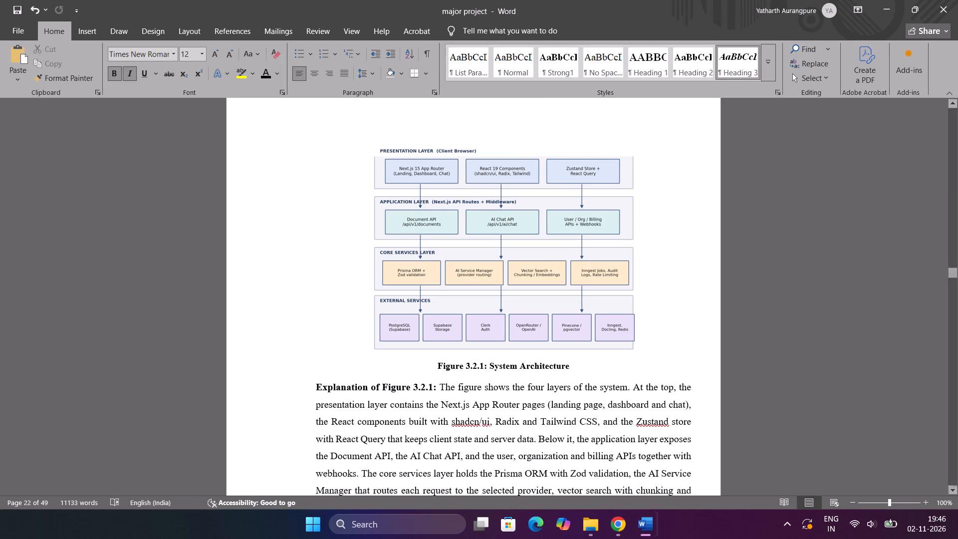
key(alt+Tab)
key(alt+Tab)
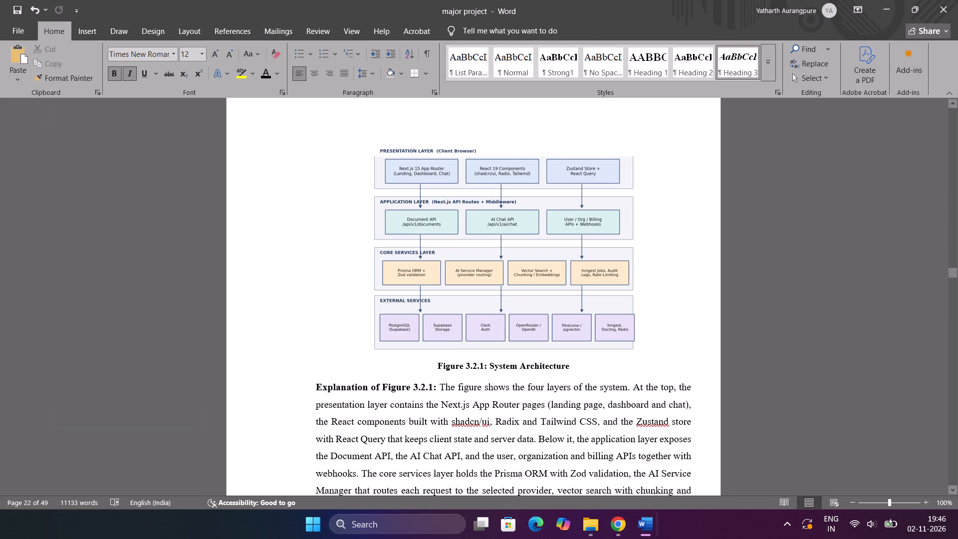
click(517, 270)
key(ctrl+v)
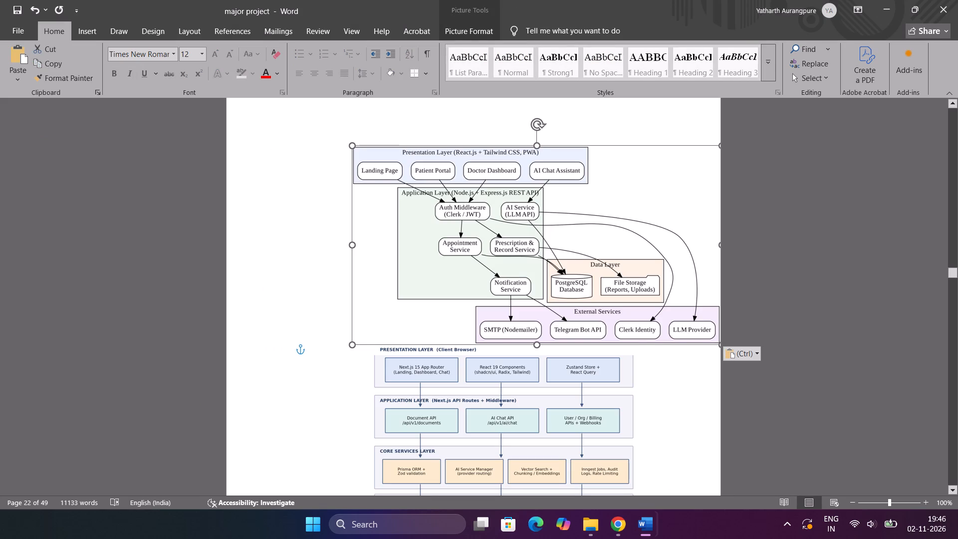
click(492, 401)
key(Delete)
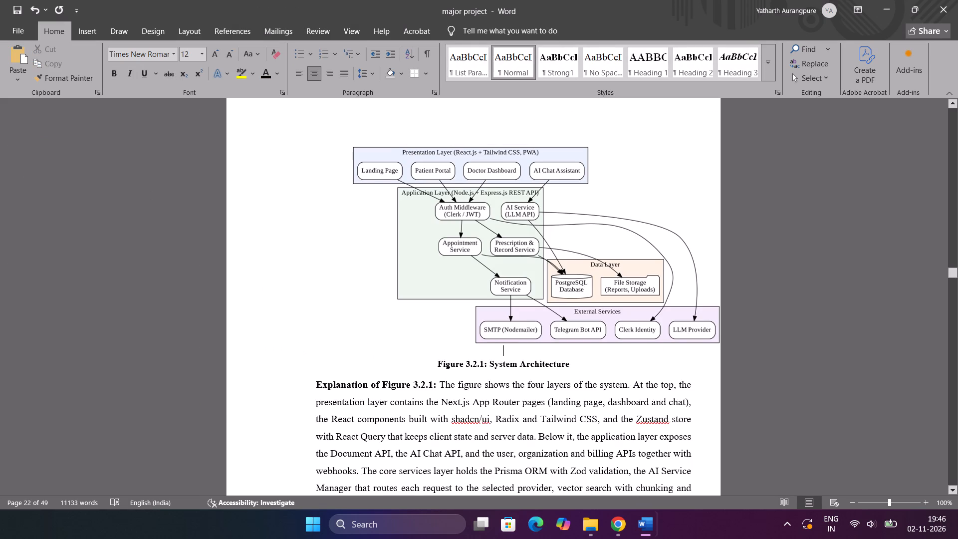
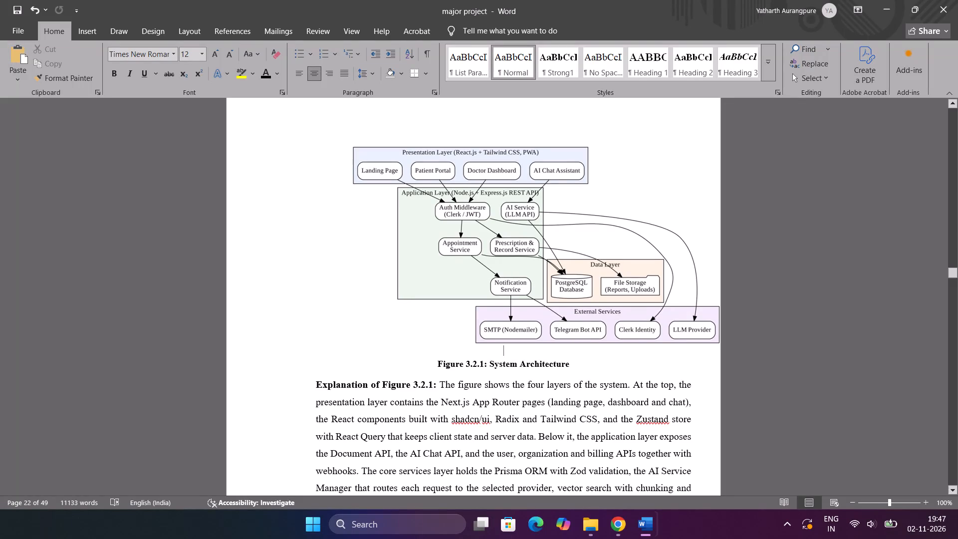
Reposition the MediLink architecture diagram horizontally so it sits within the text margins above the Figure 3.2.1 caption.
drag(531, 243, 507, 243)
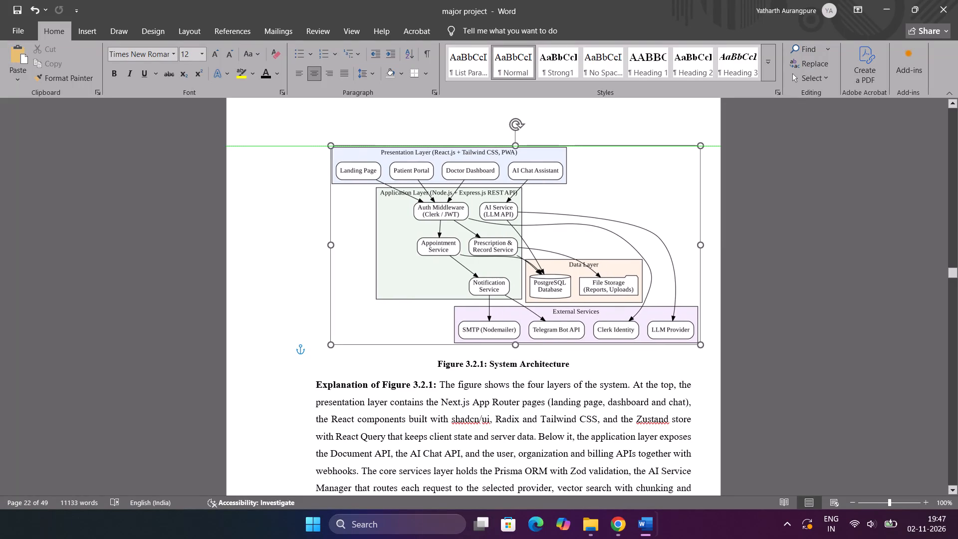
drag(507, 243, 476, 235)
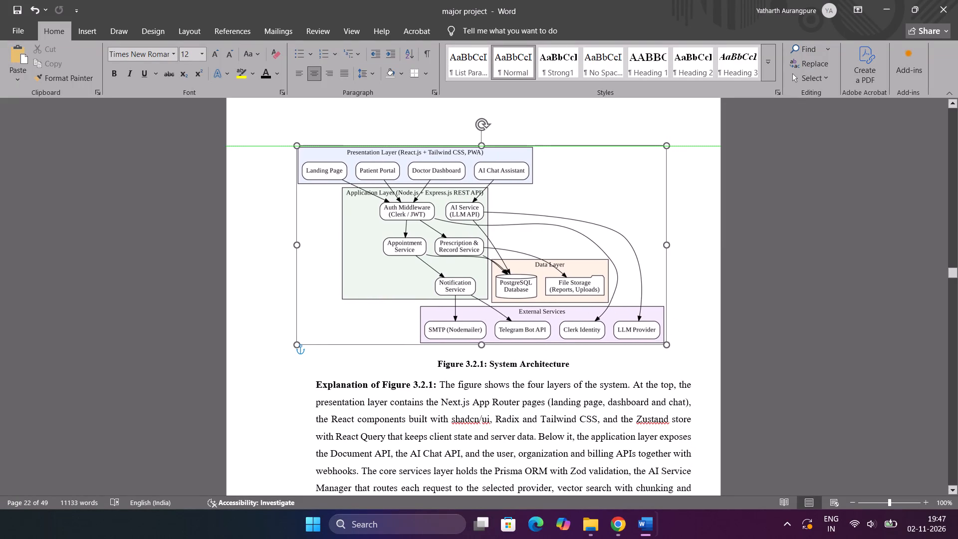
drag(476, 235, 509, 236)
click(493, 247)
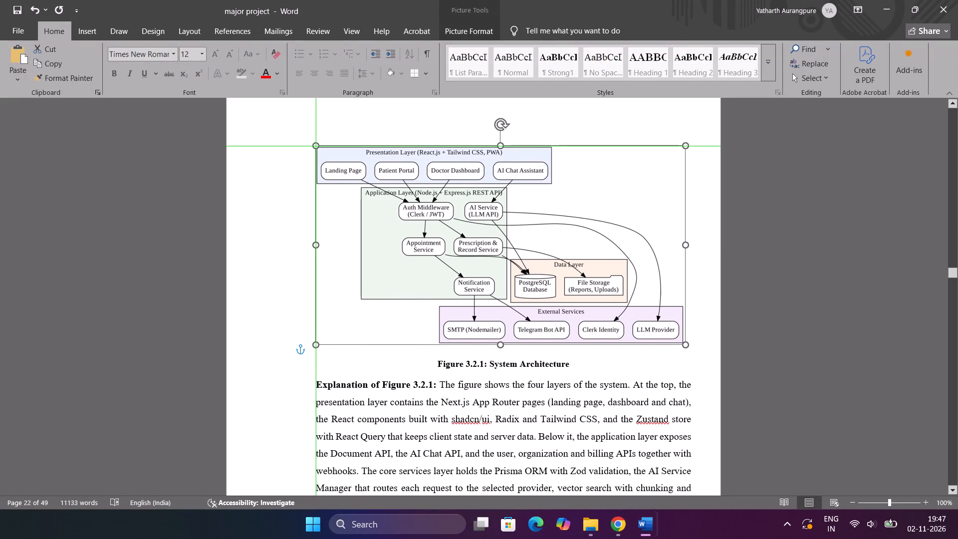
click(456, 407)
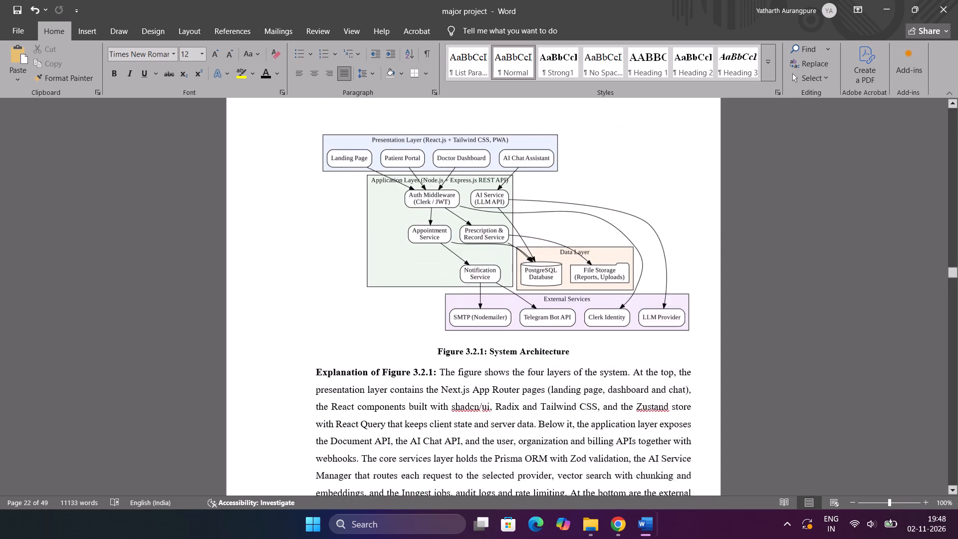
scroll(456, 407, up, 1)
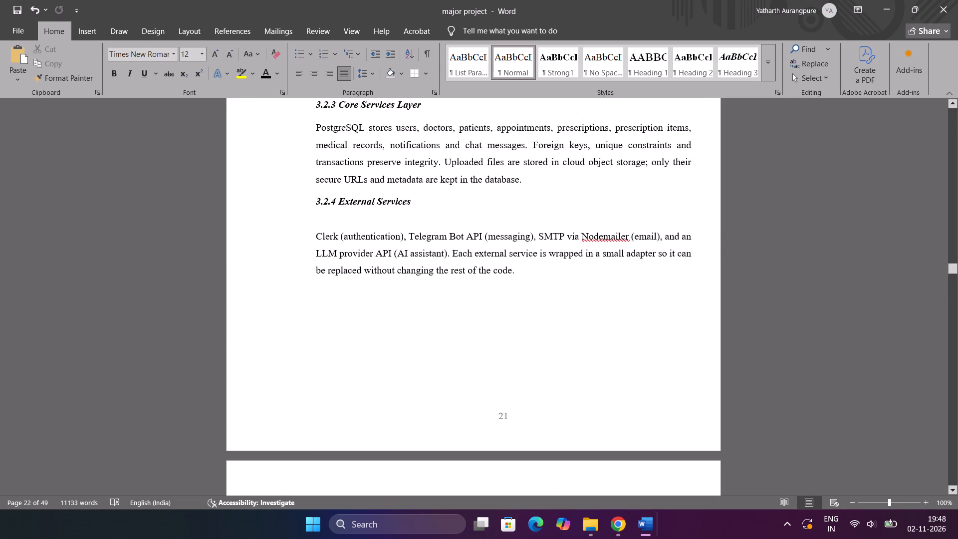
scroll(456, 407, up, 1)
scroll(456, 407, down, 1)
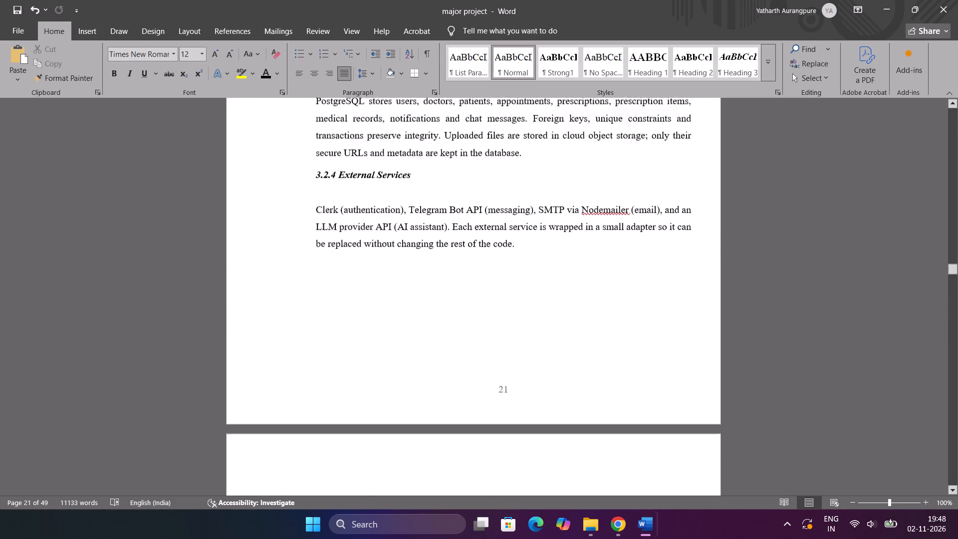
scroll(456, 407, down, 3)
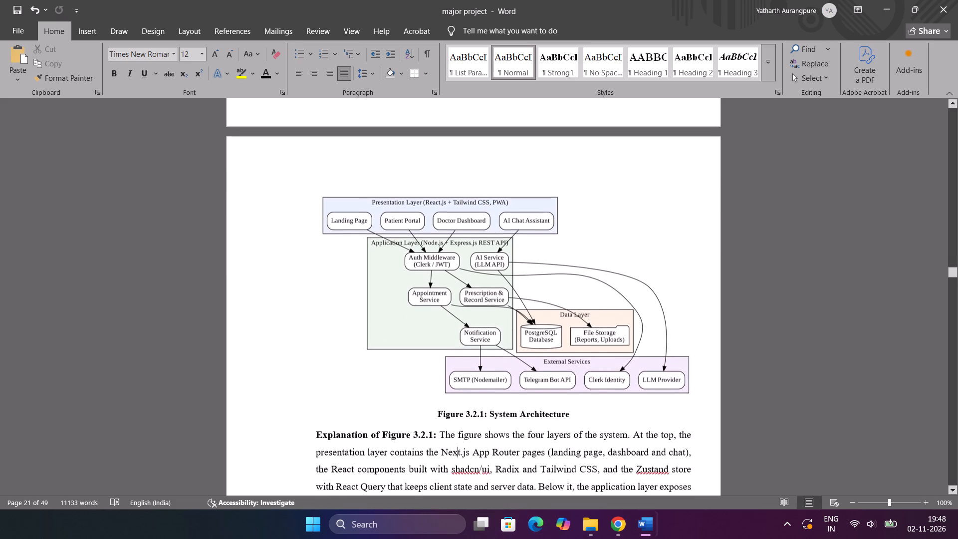
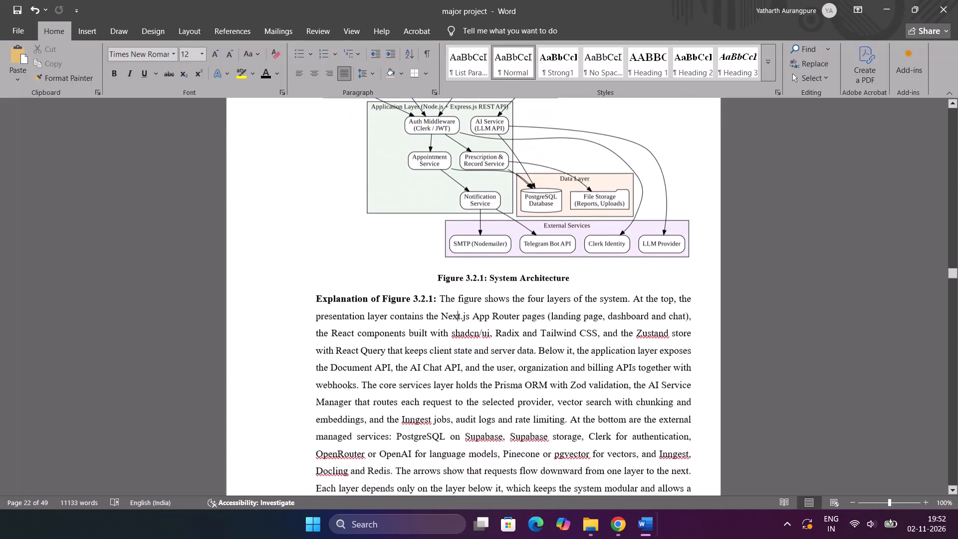
key(alt+Tab)
key(alt+Tab)
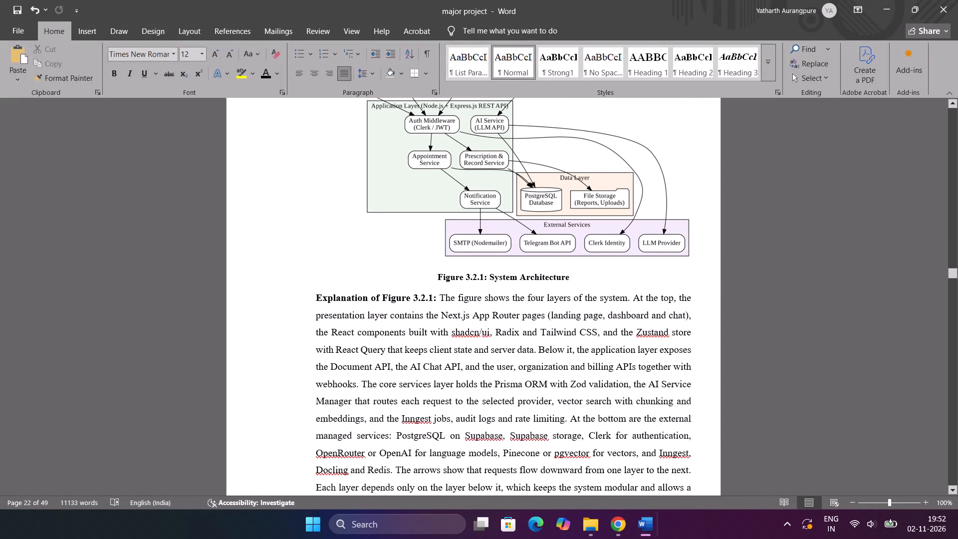
scroll(459, 392, down, 1)
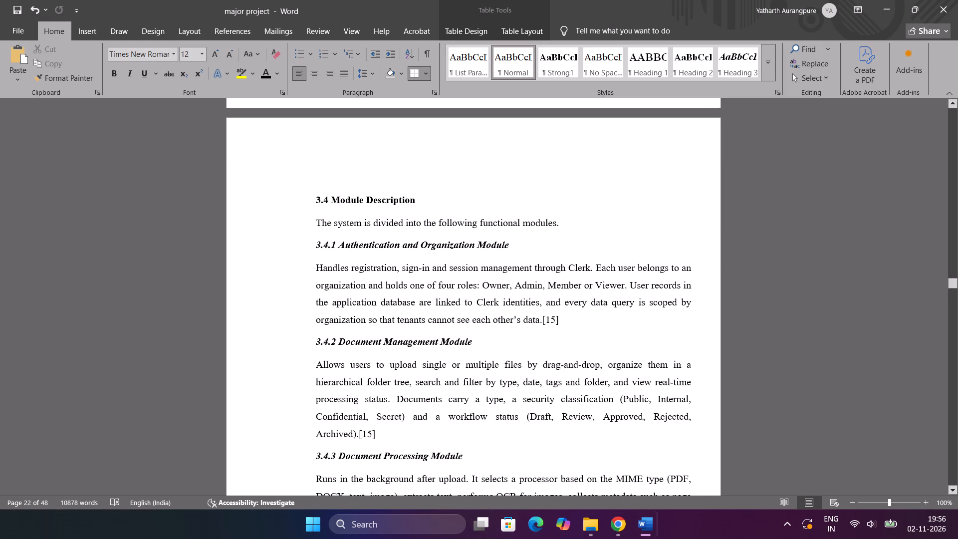
click(305, 245)
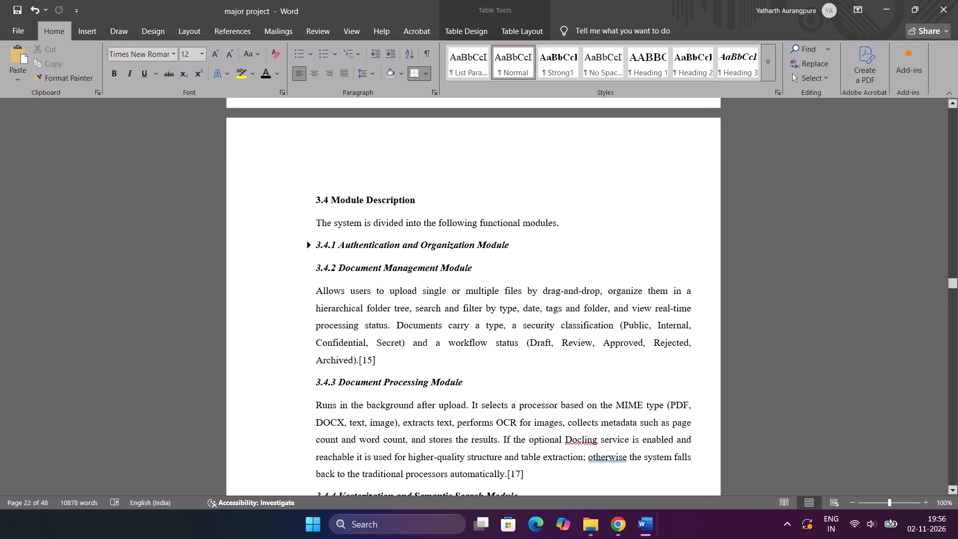
click(306, 248)
drag(287, 245, 287, 253)
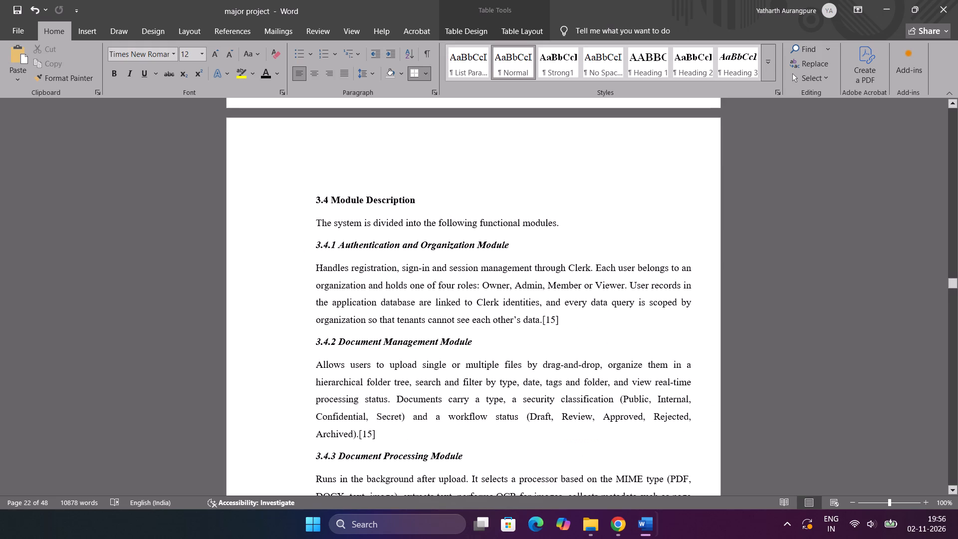
drag(287, 253, 296, 455)
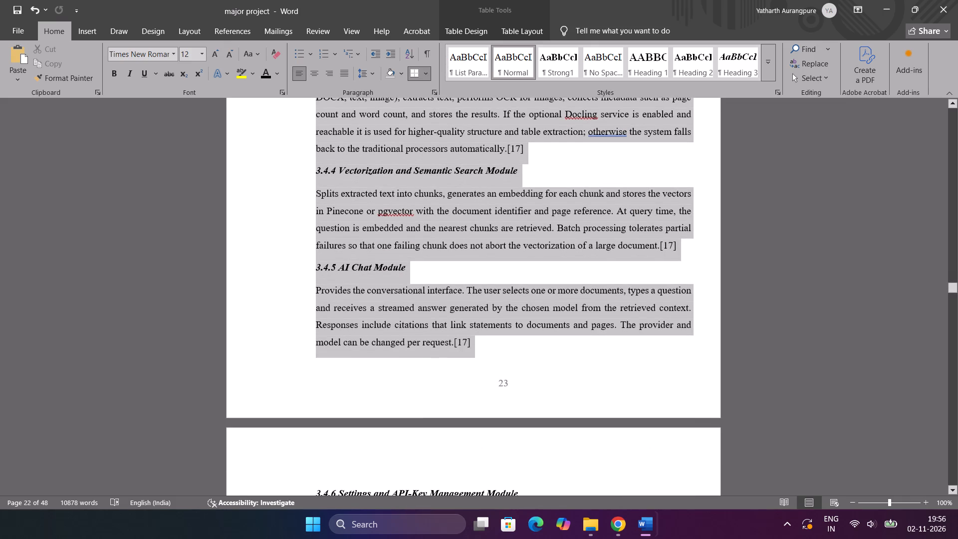
drag(296, 455, 295, 449)
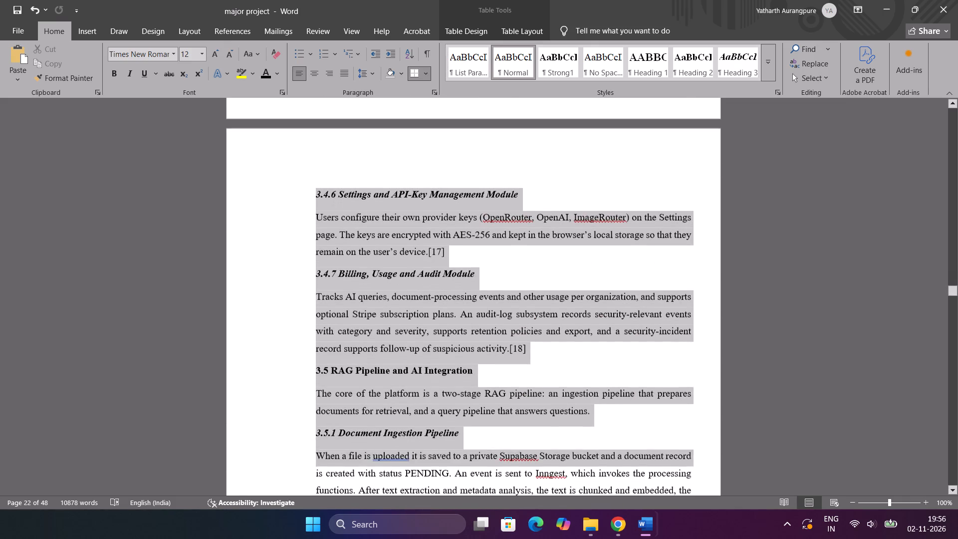
drag(295, 449, 312, 348)
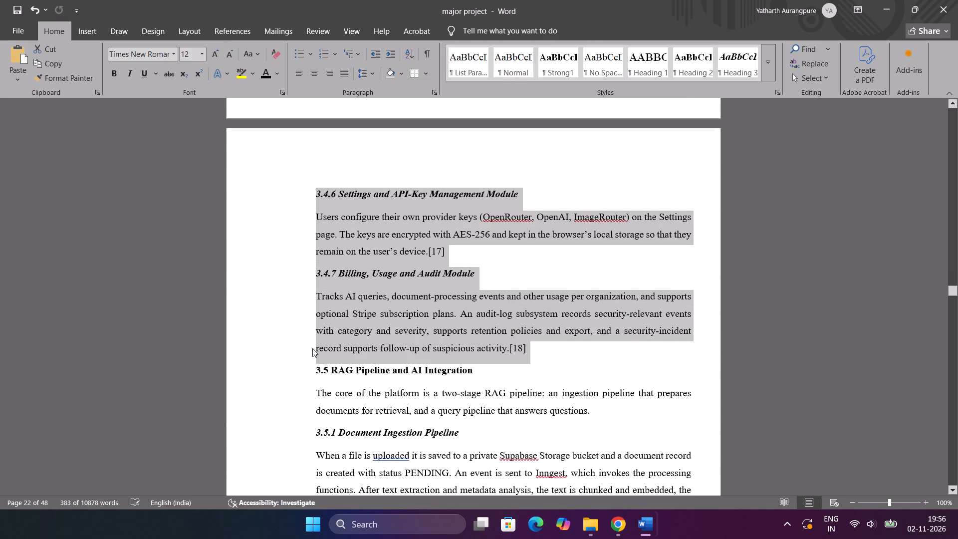
key(ctrl+v)
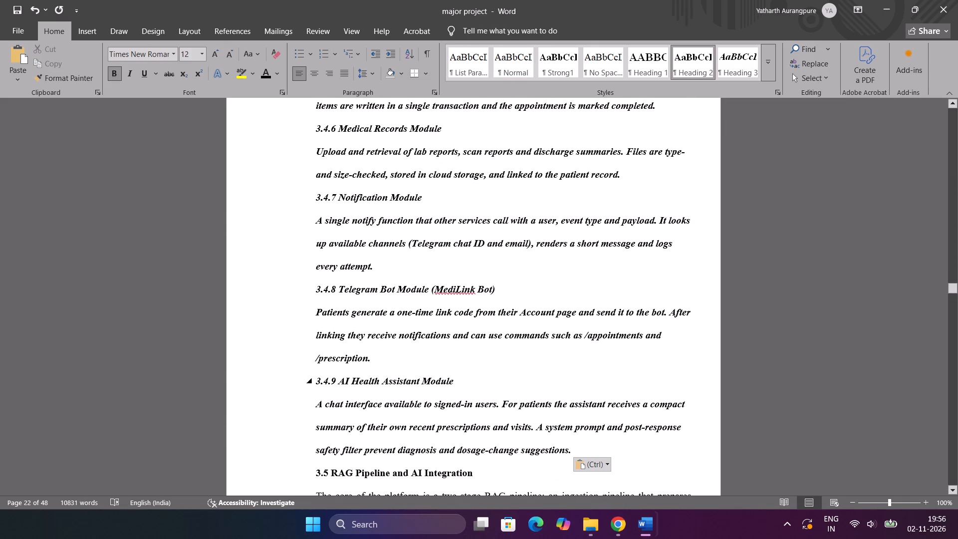
click(578, 466)
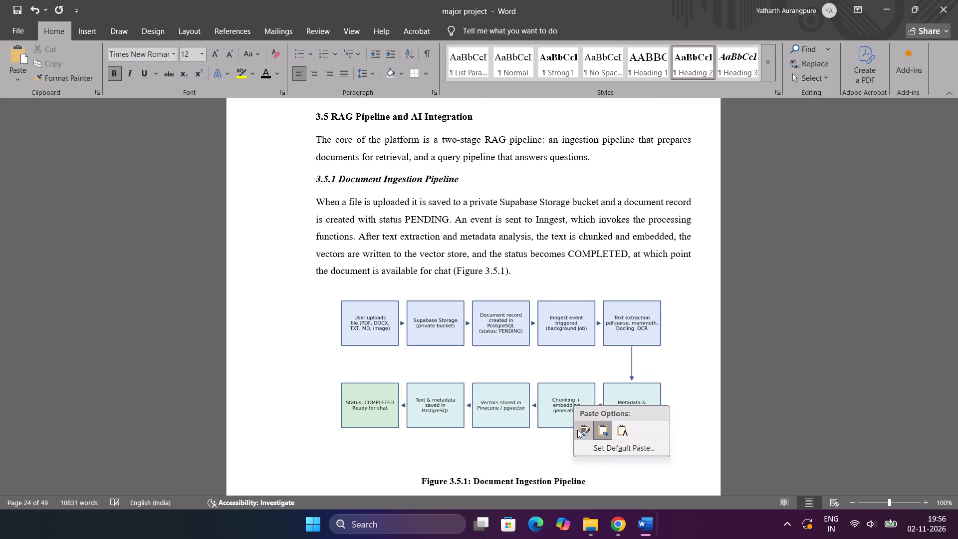
click(577, 430)
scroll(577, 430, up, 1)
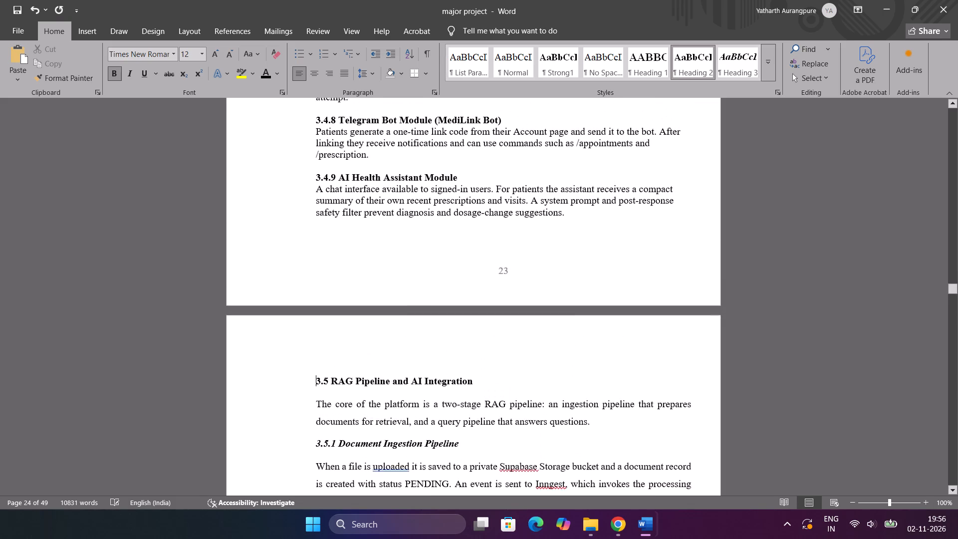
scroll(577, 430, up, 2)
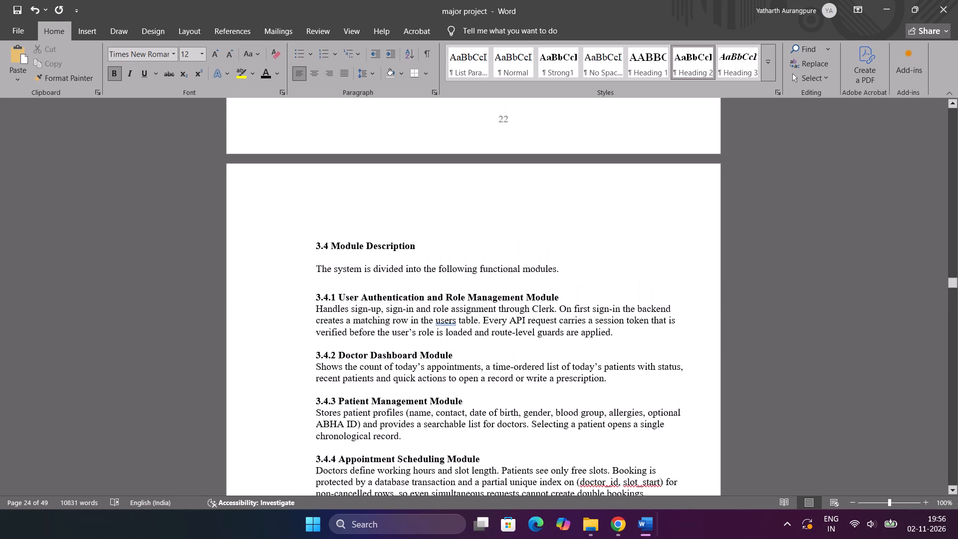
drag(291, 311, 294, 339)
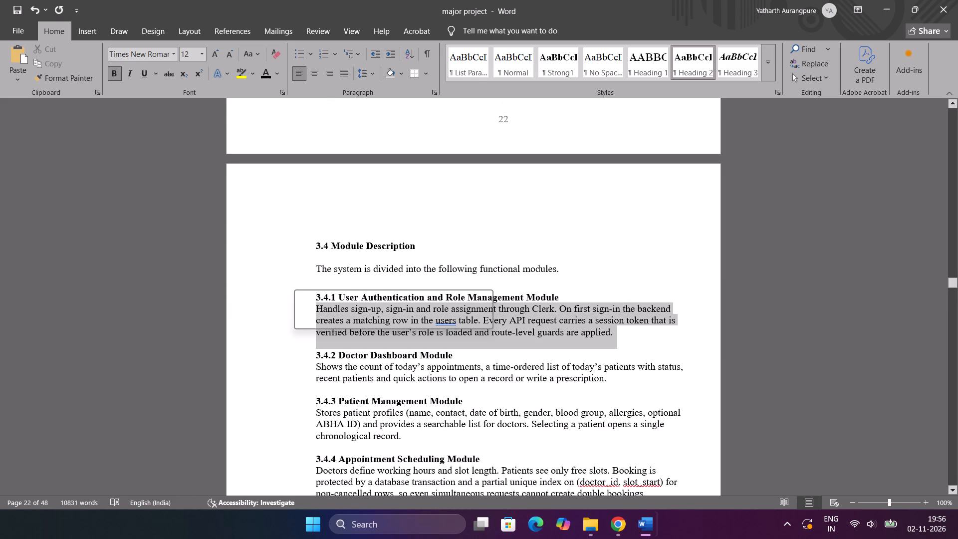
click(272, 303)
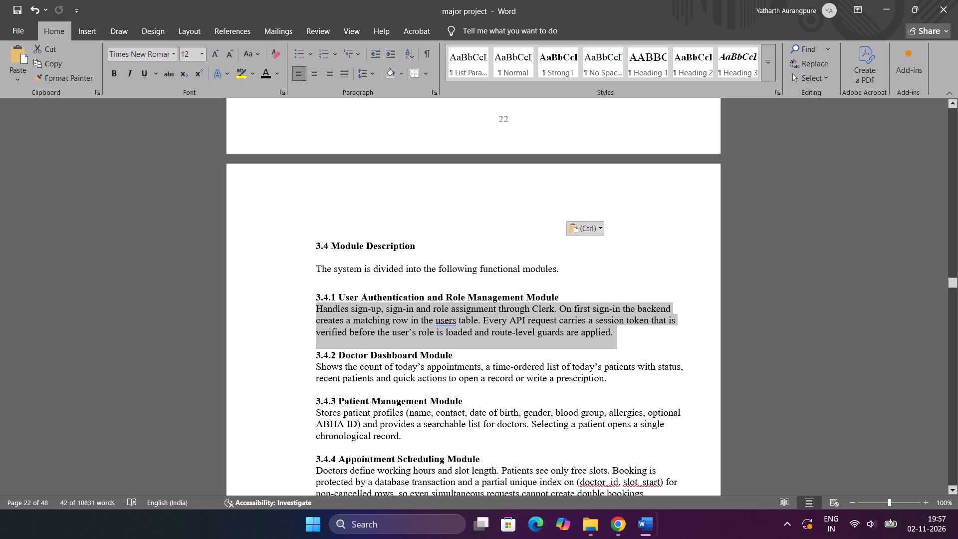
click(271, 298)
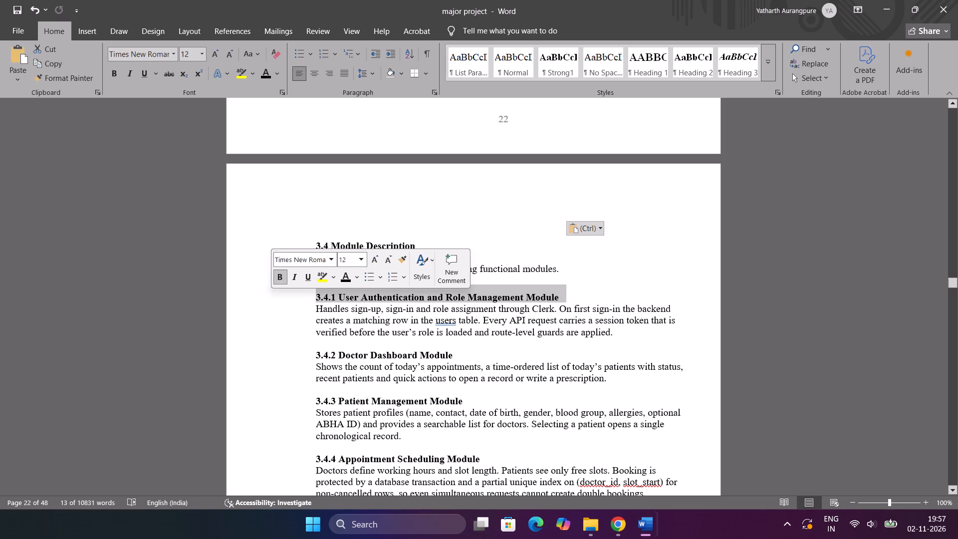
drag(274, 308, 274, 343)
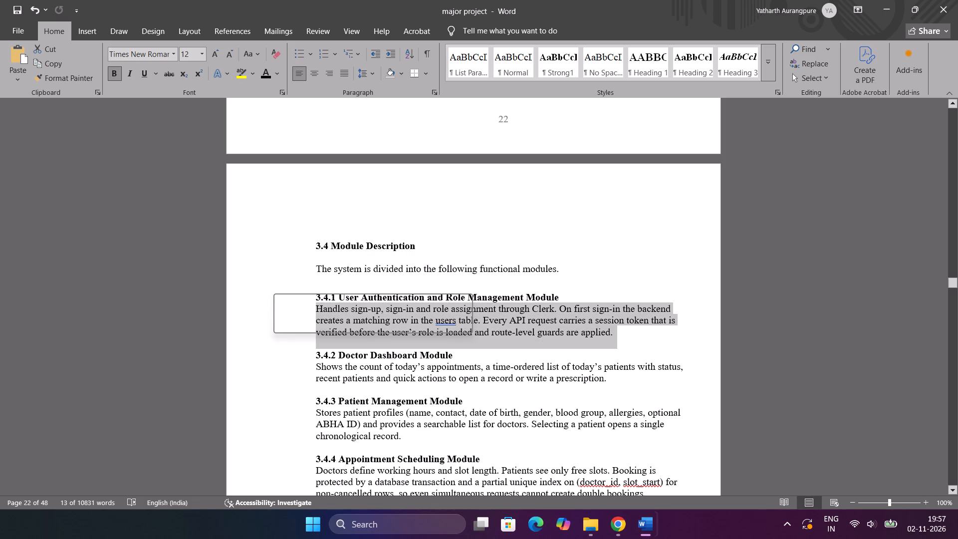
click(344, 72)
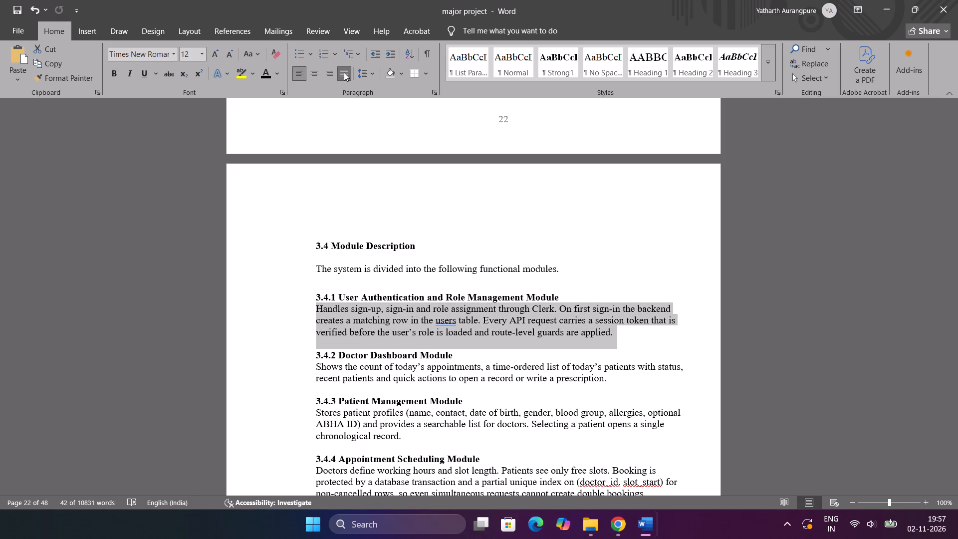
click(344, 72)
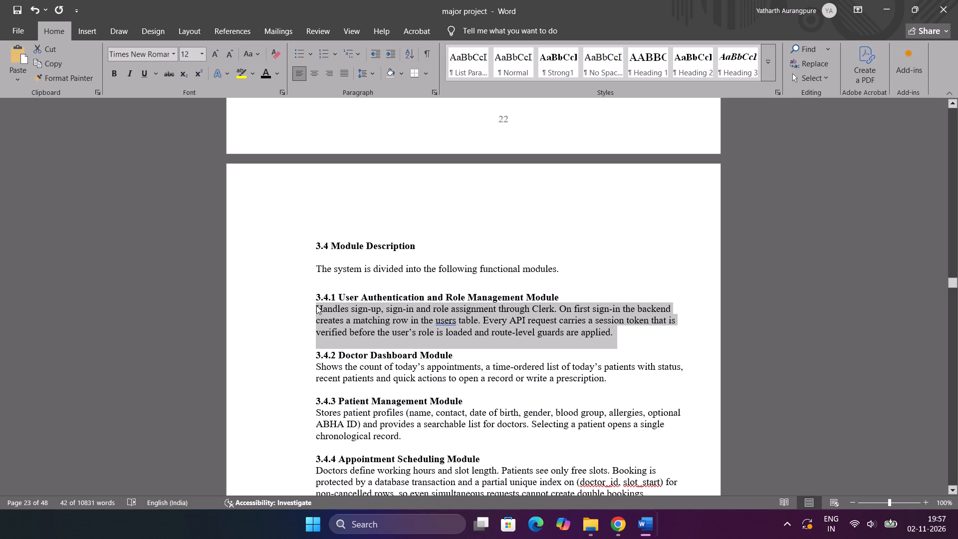
Separate the 3.4.1 heading from its description with a blank line, and justify the description with line spacing matching the report's body text.
click(316, 305)
key(Return)
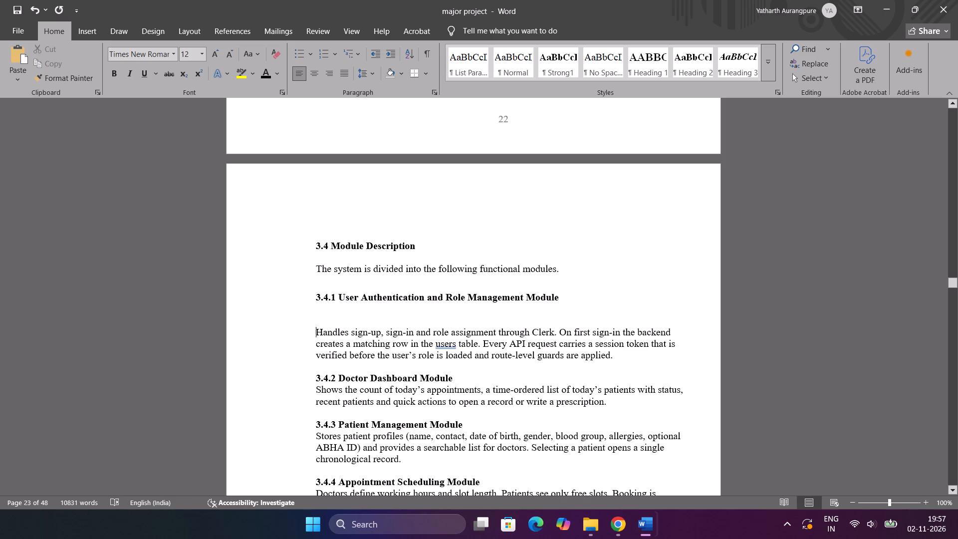
drag(293, 331, 289, 362)
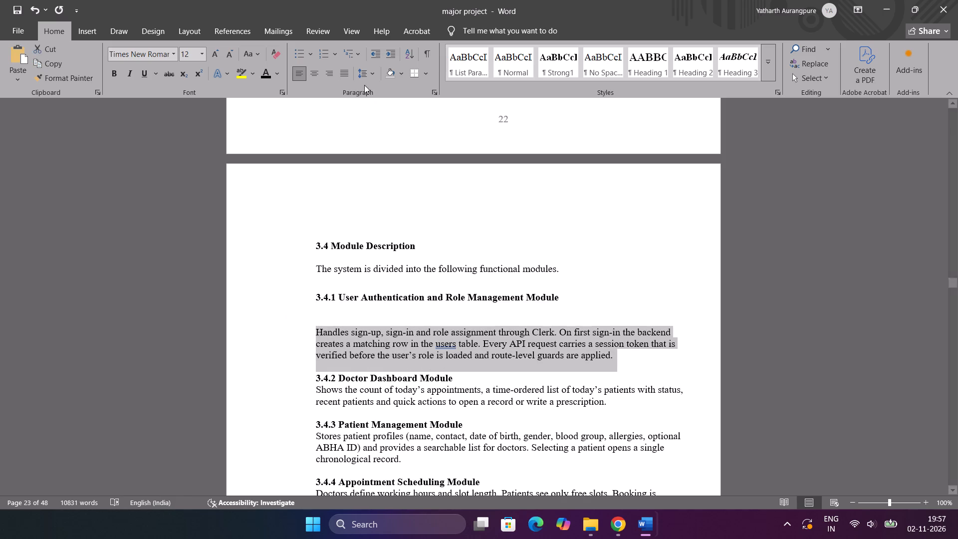
click(338, 78)
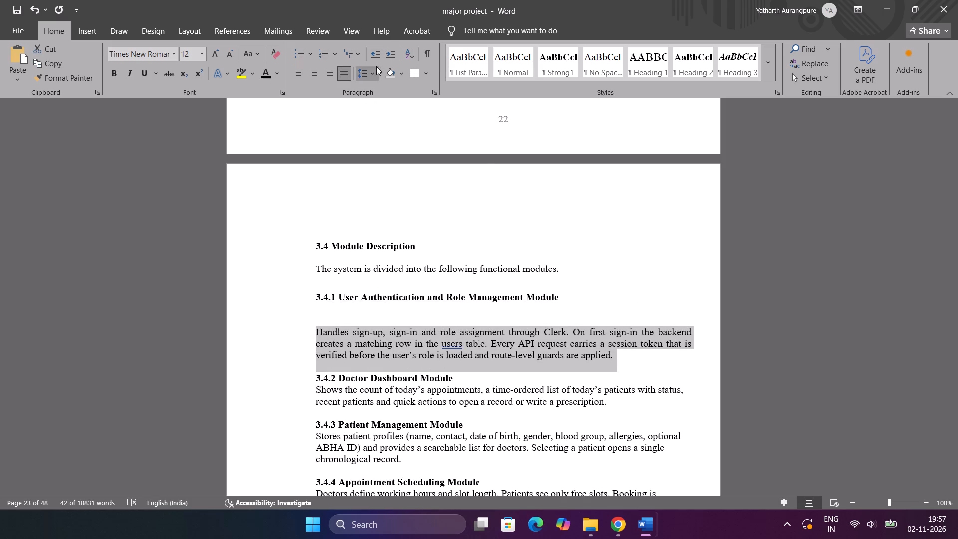
click(376, 66)
click(376, 114)
Add a blank line below the 3.4.2 Doctor Dashboard Module heading, and give its description the same justified alignment and line spacing as 3.4.1.
scroll(376, 114, down, 1)
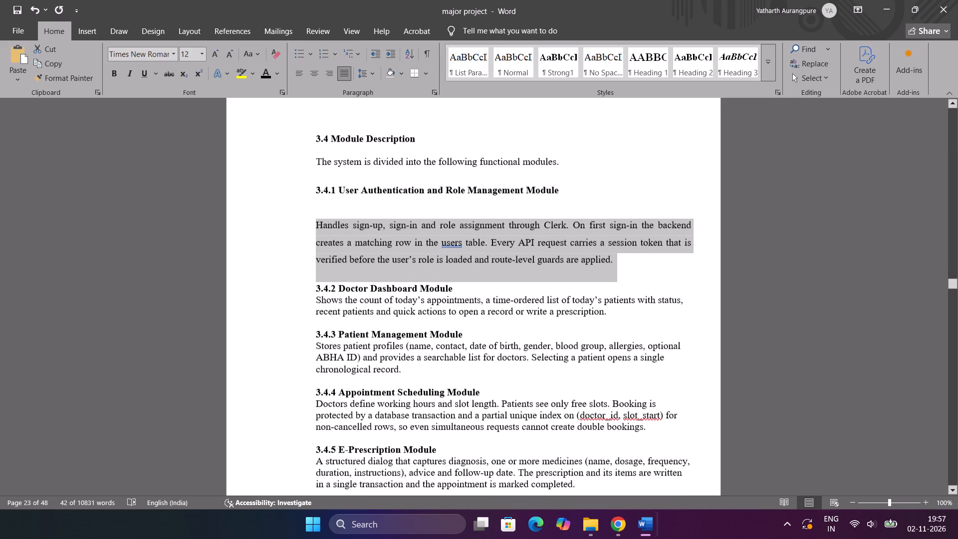
click(316, 296)
key(Return)
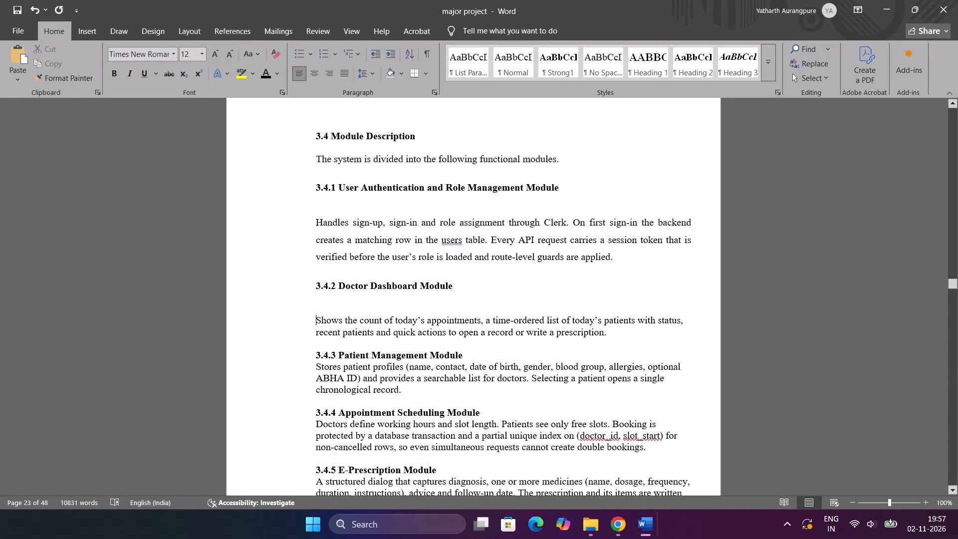
drag(299, 318, 299, 329)
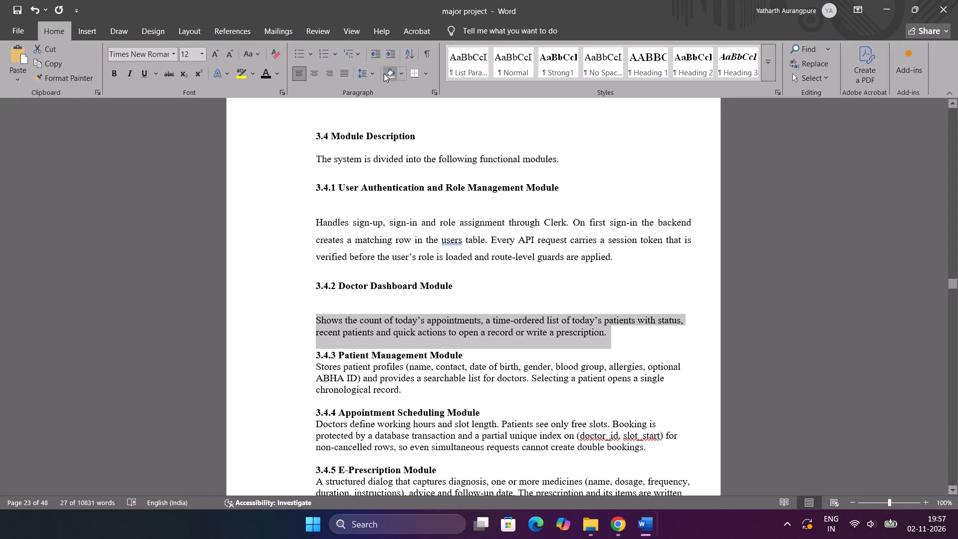
click(346, 72)
click(374, 76)
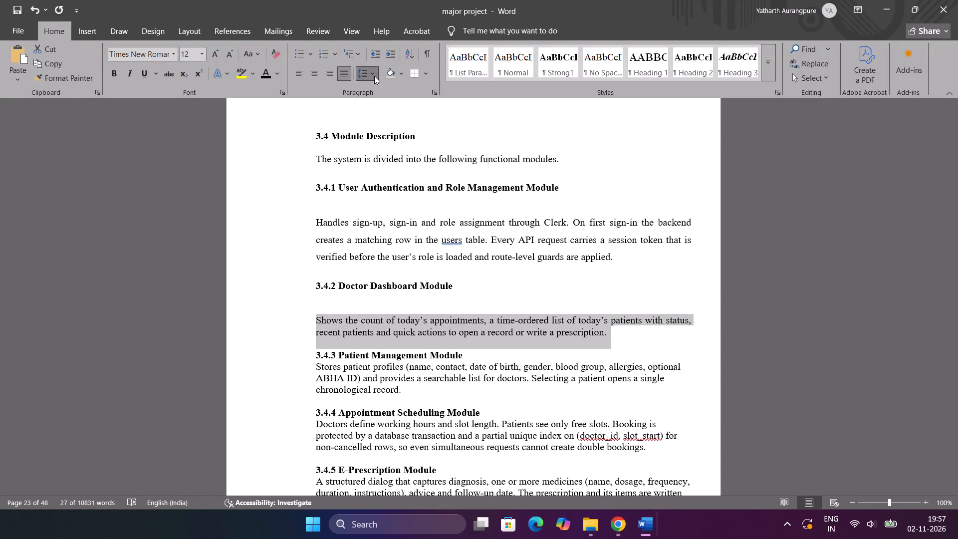
click(376, 122)
Add a blank line below the 3.4.3 Patient Management Module heading, and justify its description with 1.5 line spacing.
scroll(354, 251, down, 1)
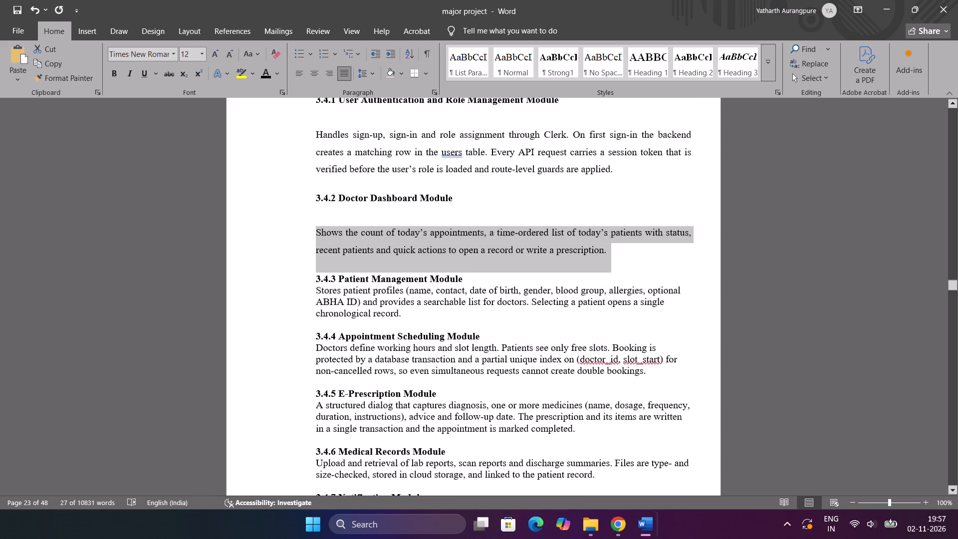
scroll(354, 251, down, 1)
click(314, 236)
key(Return)
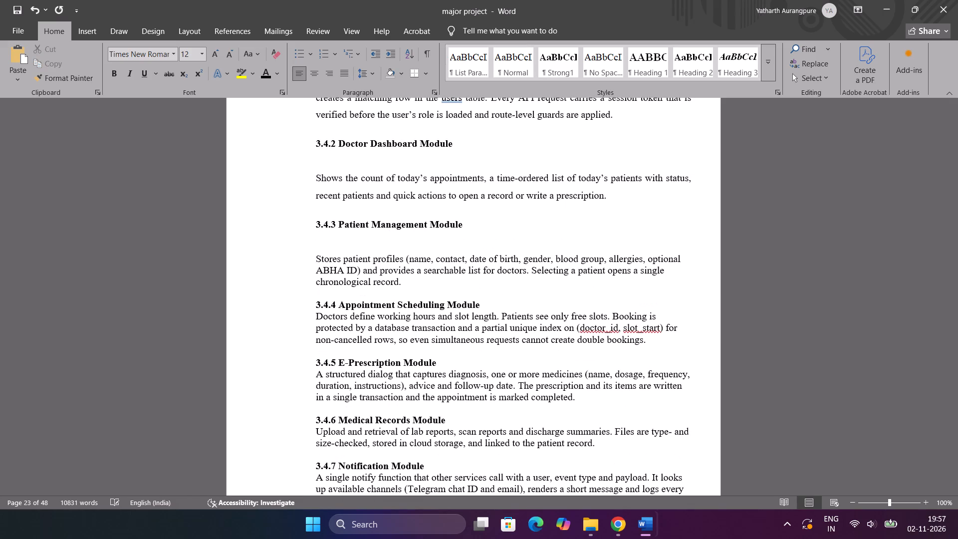
drag(303, 256, 303, 281)
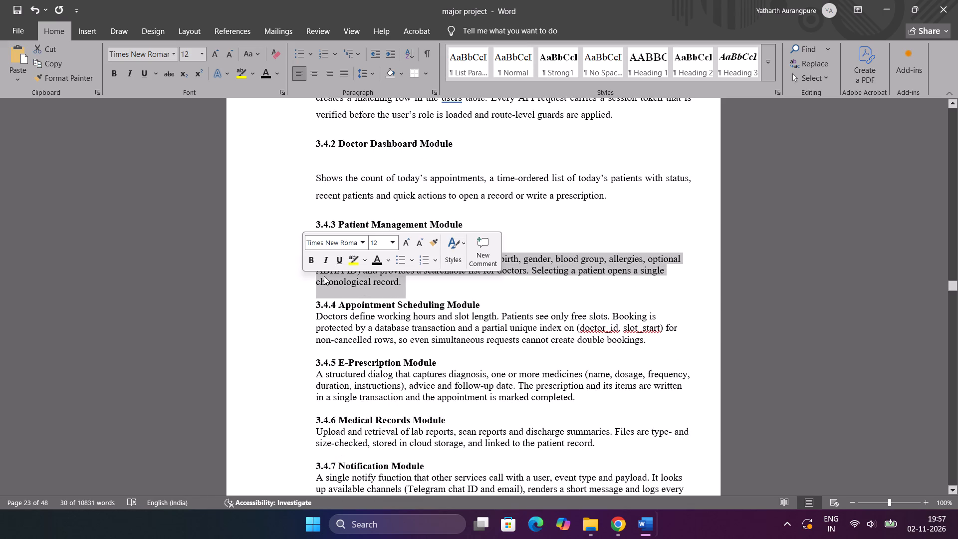
click(346, 73)
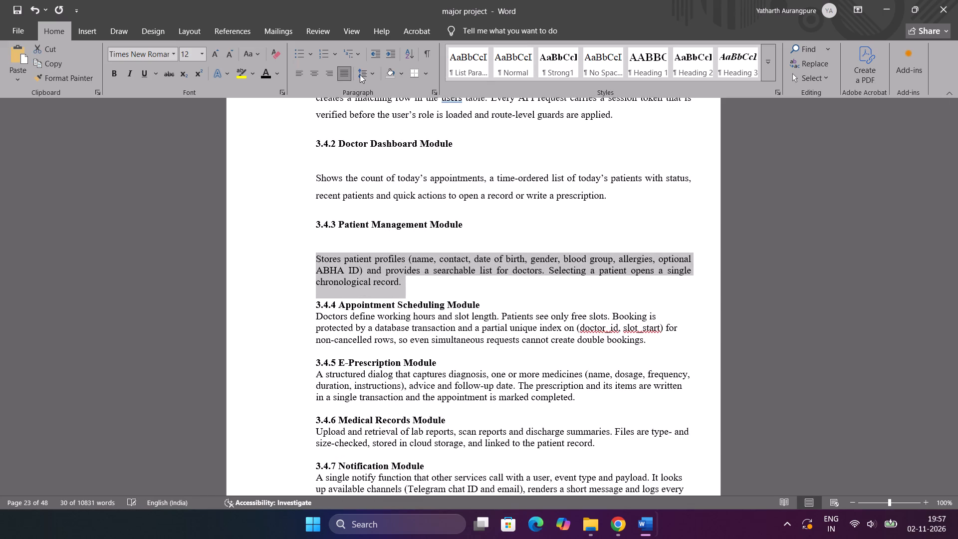
click(376, 74)
click(379, 117)
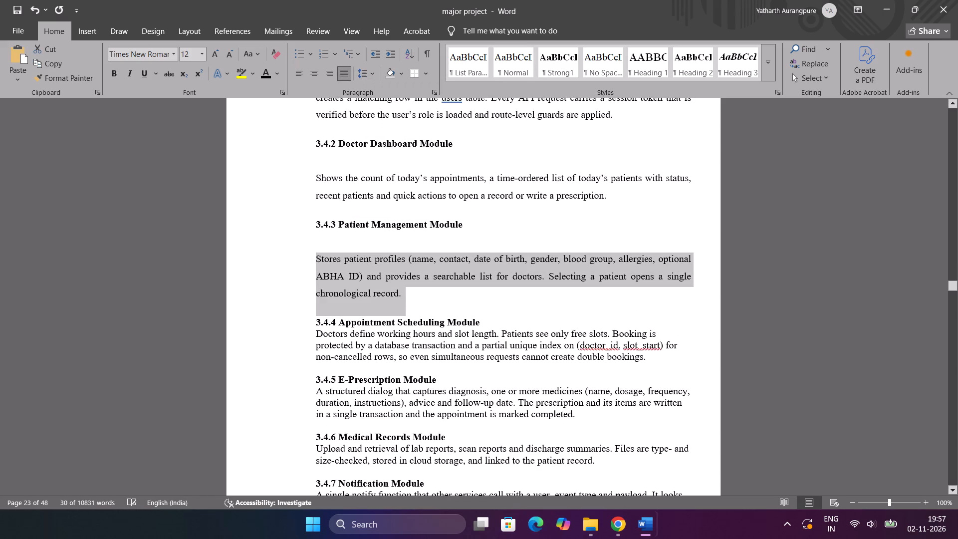
Add a blank line below the 3.4.4 Appointment Scheduling Module heading, and justify its description with 1.5 line spacing.
click(314, 315)
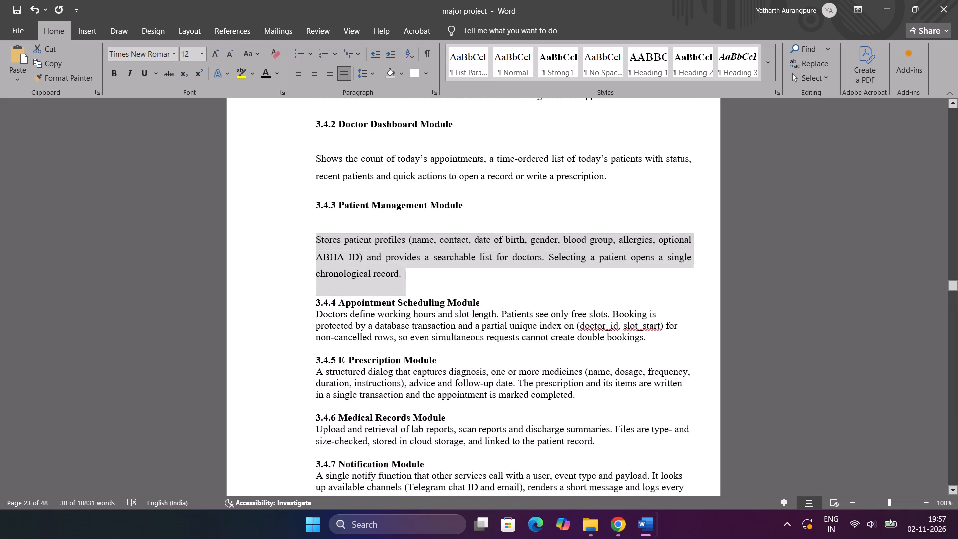
key(Return)
drag(305, 340, 304, 369)
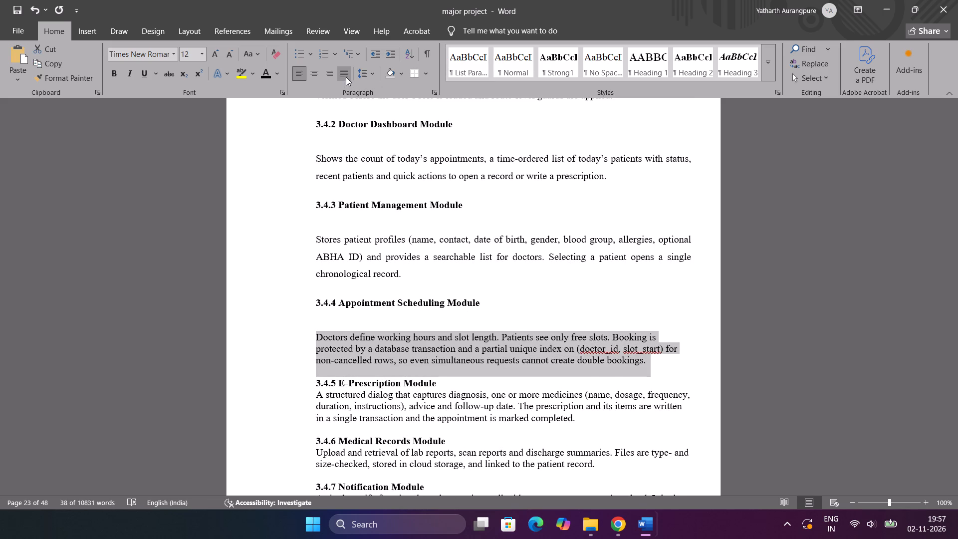
click(346, 77)
click(372, 76)
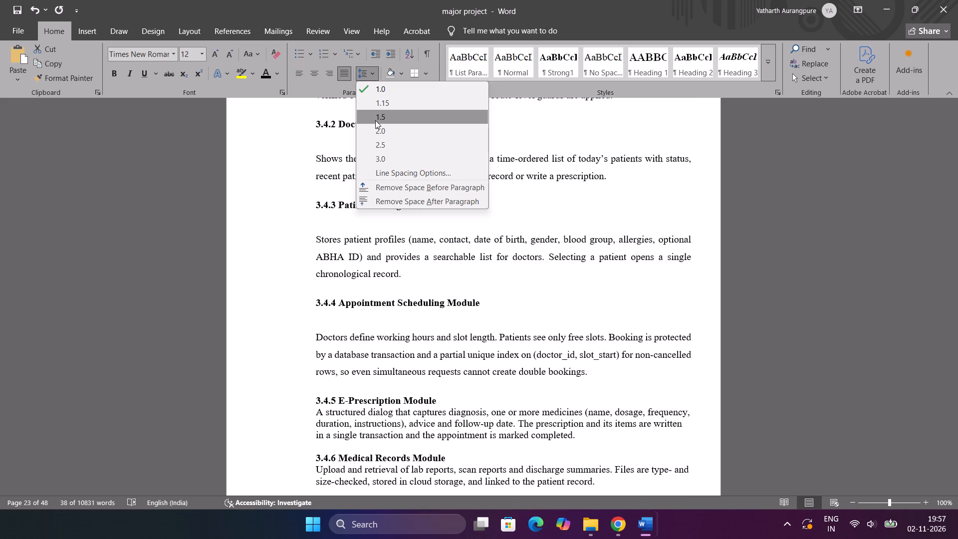
click(375, 120)
Add a blank line below the 3.4.5 E-Prescription Module heading, and justify its description with 1.5 line spacing.
scroll(348, 273, down, 1)
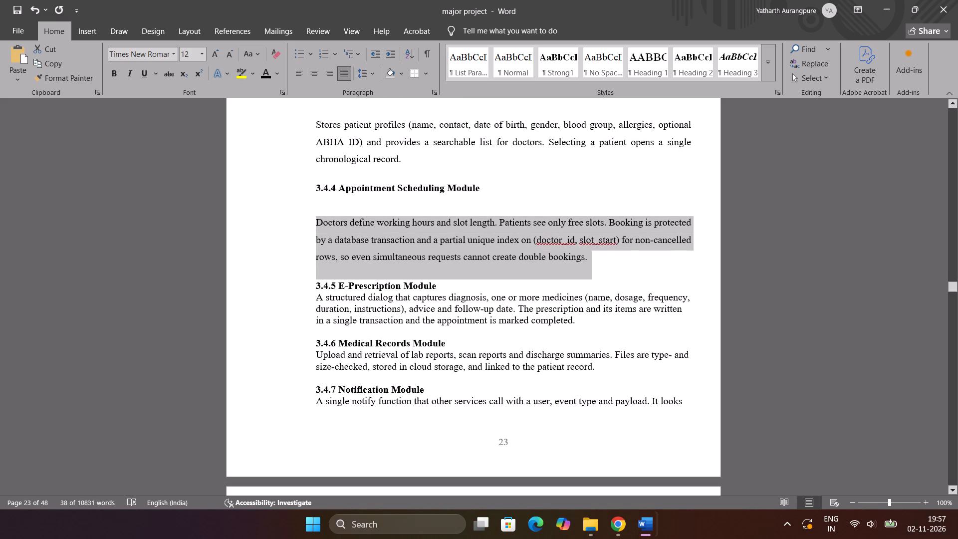
click(317, 295)
key(Return)
drag(302, 320, 303, 343)
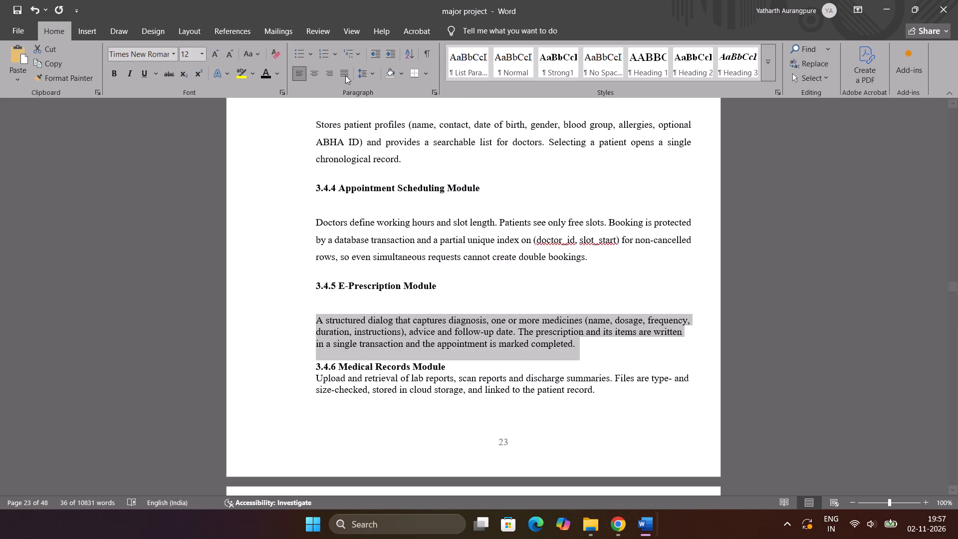
click(345, 75)
click(374, 76)
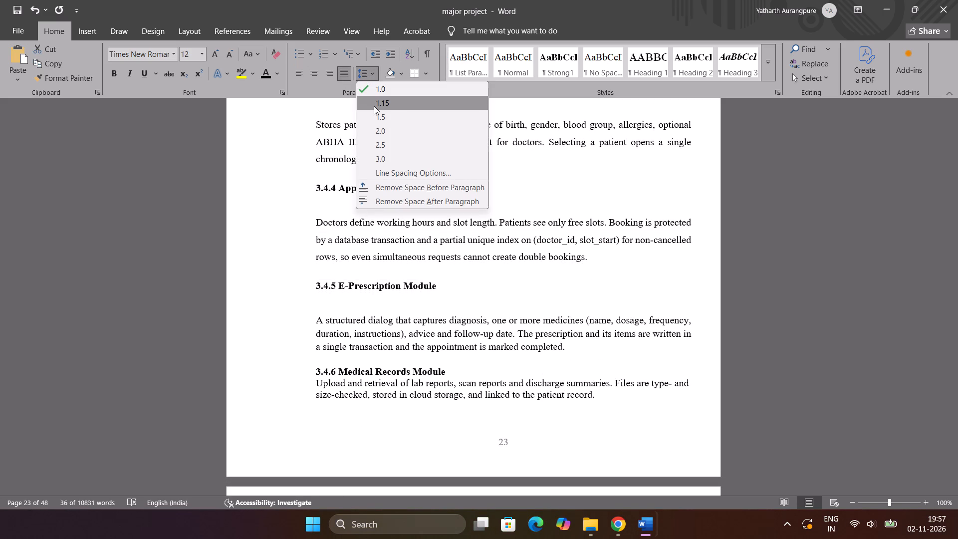
Set the line spacing of the 3.4.5 E-Prescription Module description to 1.5.
click(374, 113)
Add a blank line below the 3.4.6 Medical Records Module heading, and justify its description with 1.5 line spacing.
scroll(372, 197, down, 1)
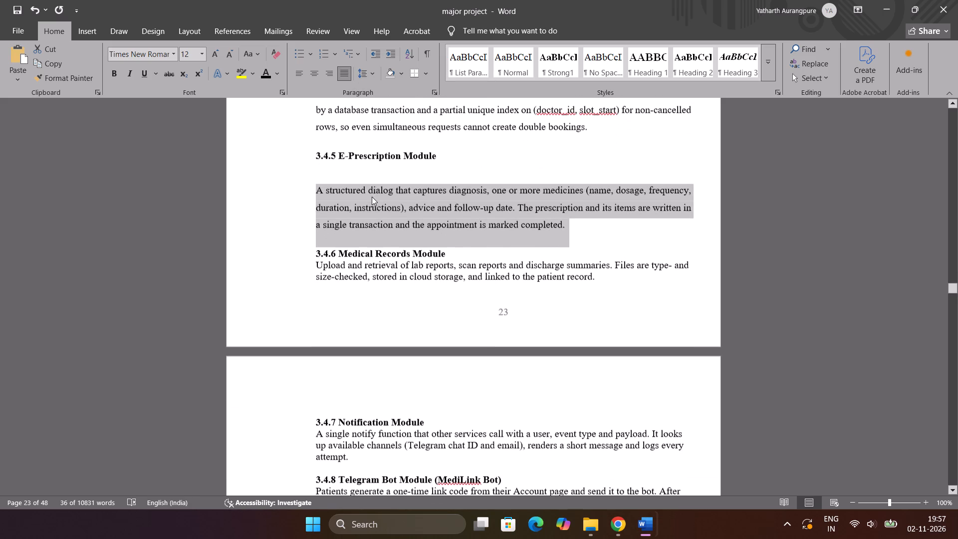
click(315, 262)
key(Return)
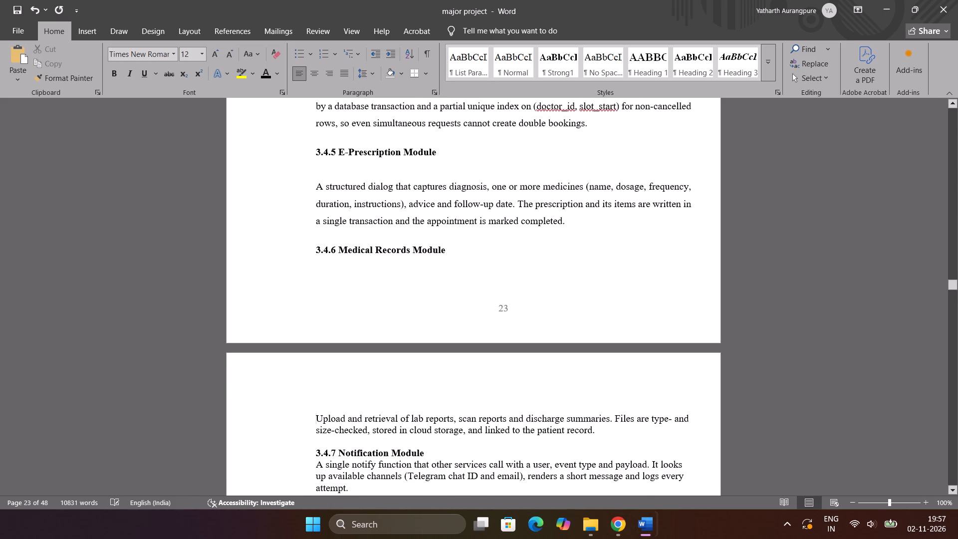
drag(301, 415, 301, 433)
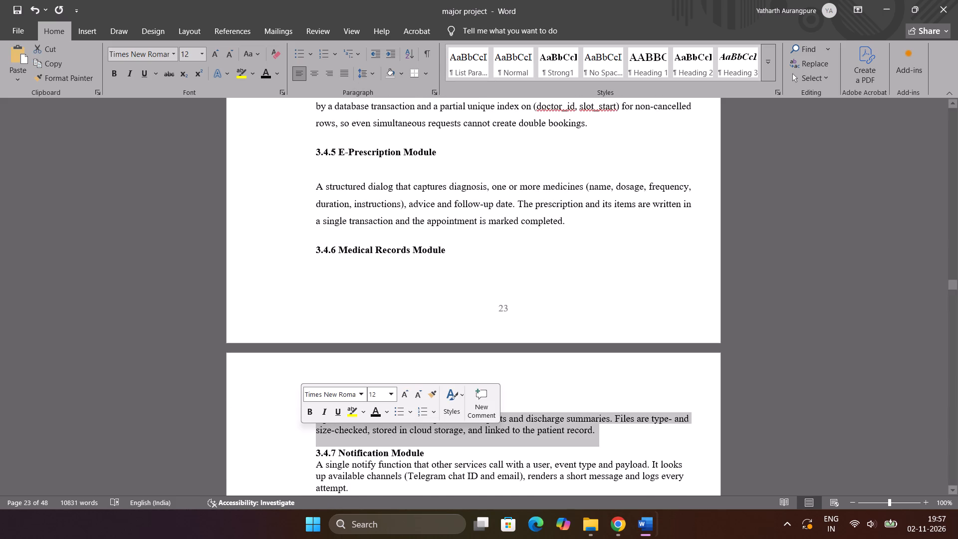
click(347, 76)
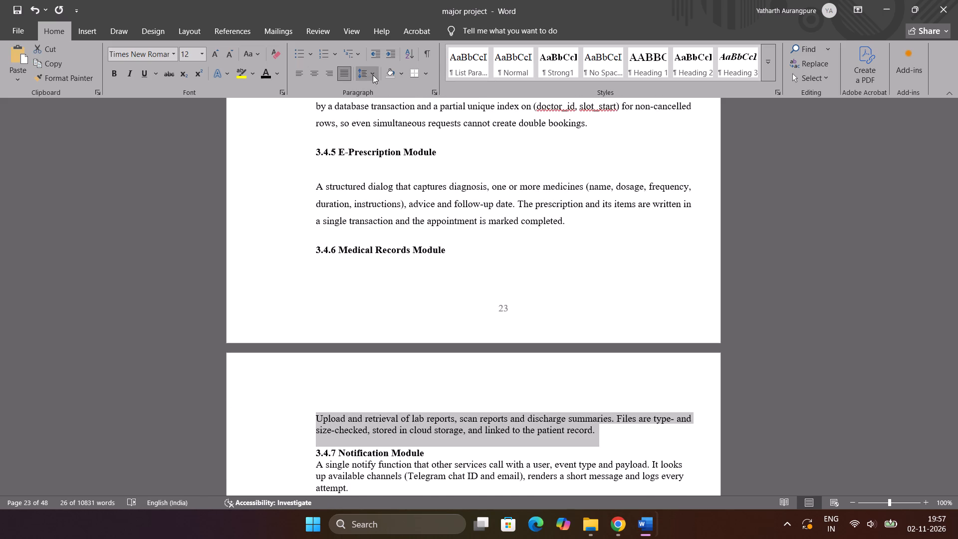
click(373, 75)
click(373, 119)
Add a blank line below the 3.4.7 Notification Module heading, and justify its description with 1.5 line spacing.
scroll(364, 234, down, 1)
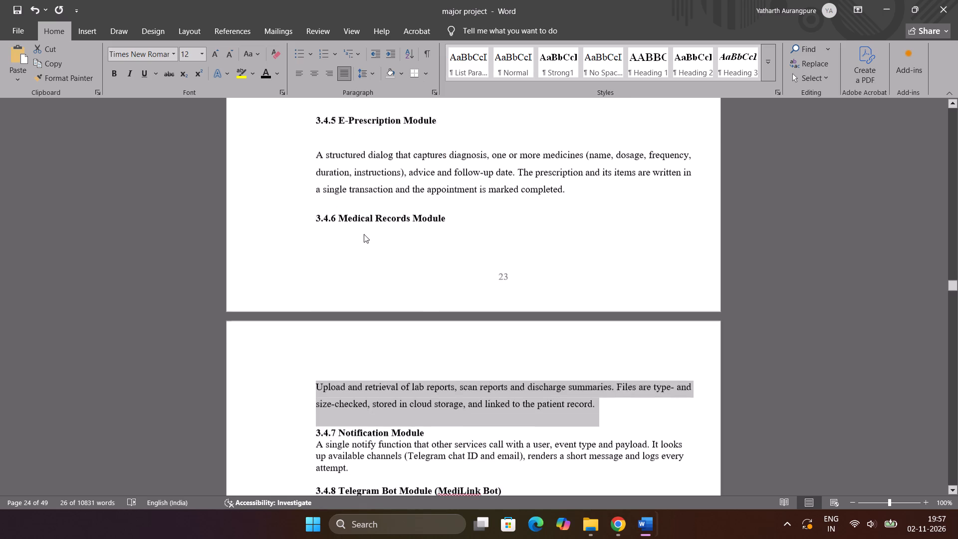
scroll(364, 234, down, 1)
click(317, 335)
key(Return)
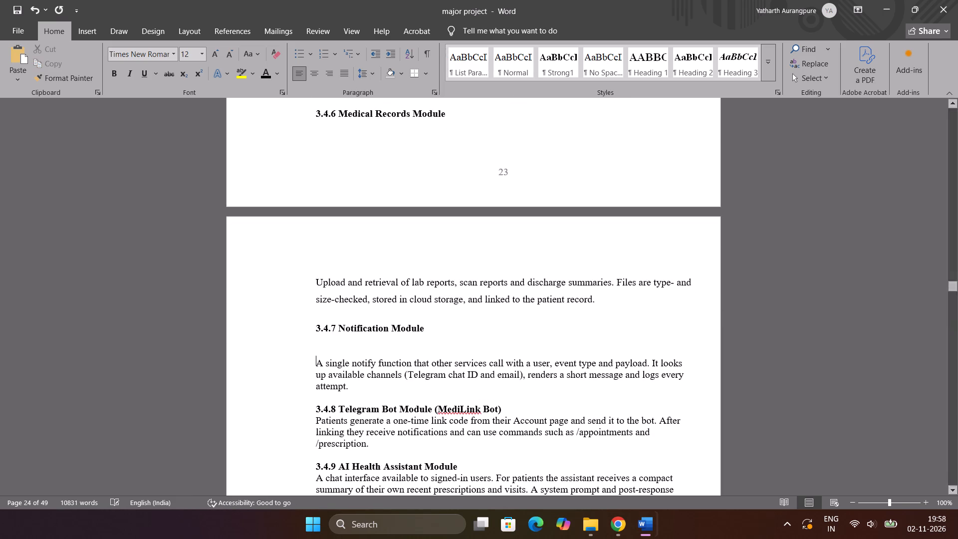
drag(299, 361, 304, 386)
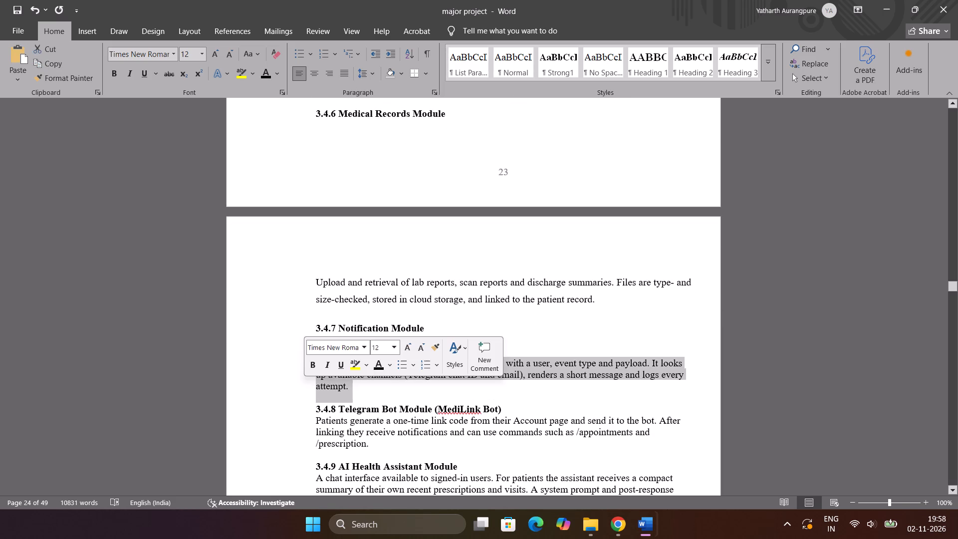
click(343, 74)
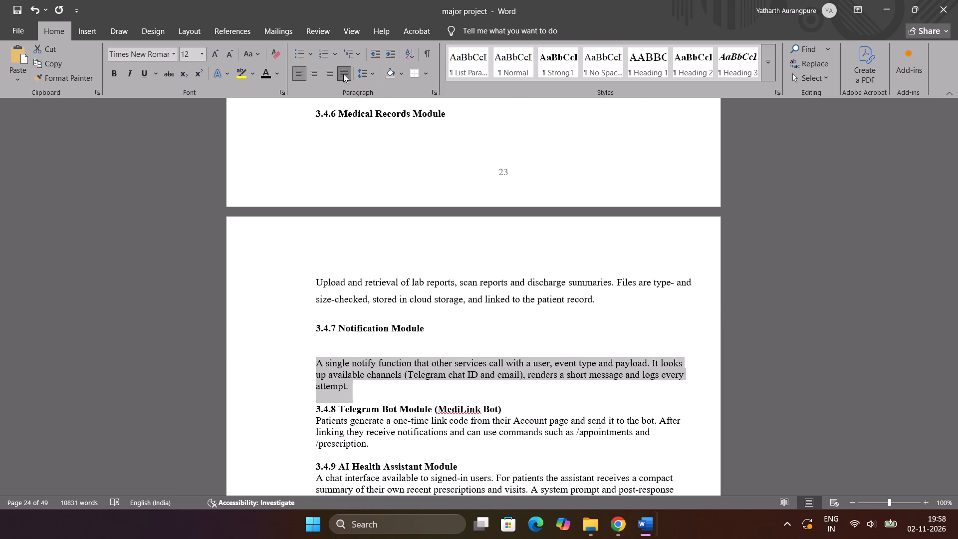
drag(371, 75, 374, 118)
click(374, 118)
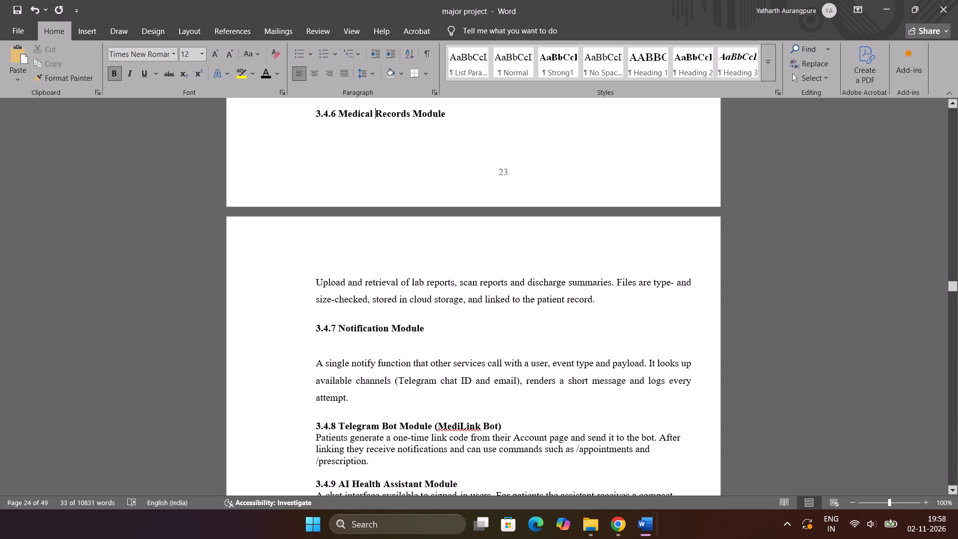
Add a blank line below the 3.4.8 Telegram Bot Module heading, and justify its description with 1.5 line spacing.
scroll(356, 305, down, 1)
click(315, 271)
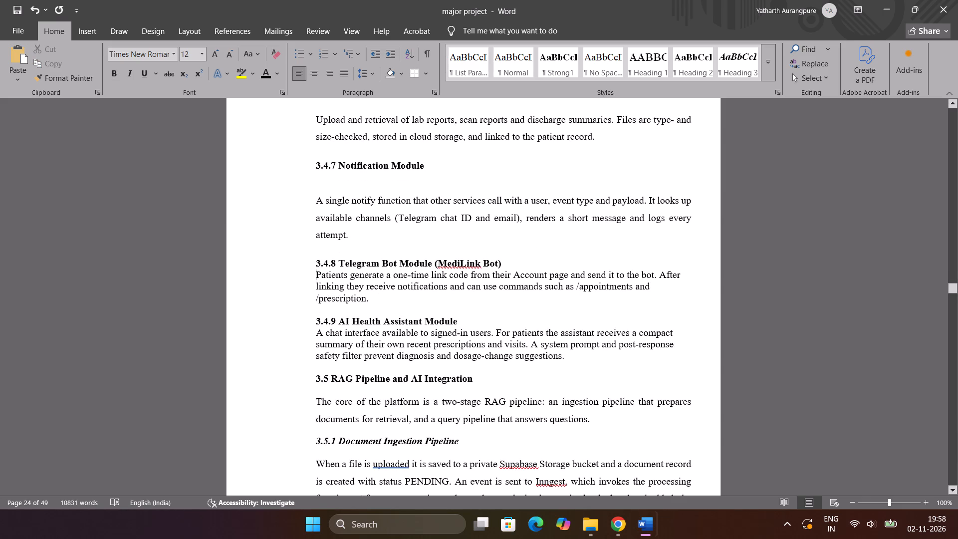
key(Return)
drag(303, 299, 306, 322)
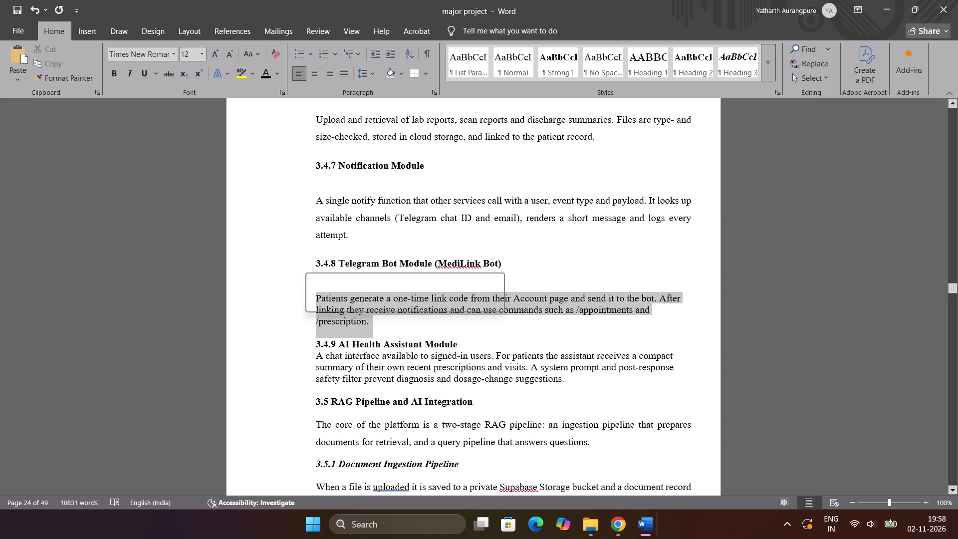
click(343, 69)
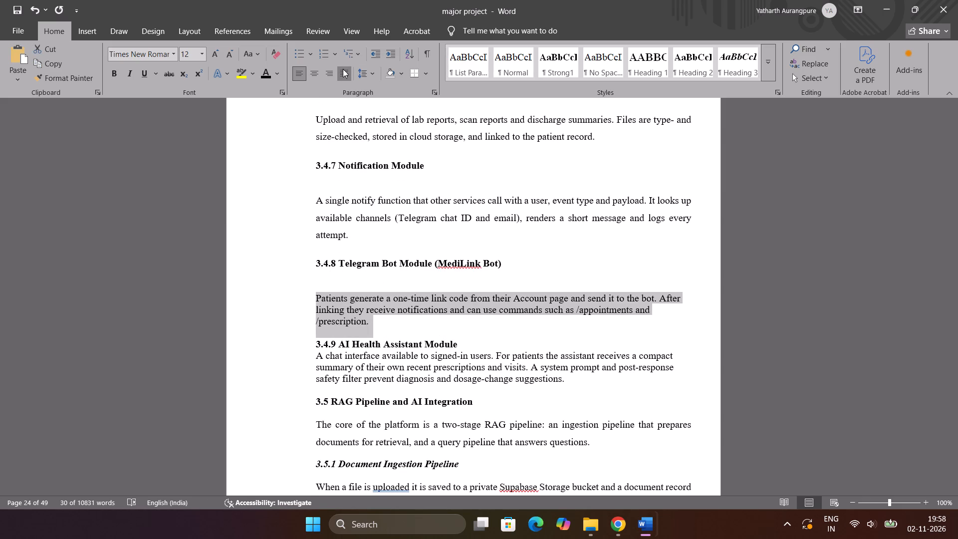
click(372, 73)
click(377, 122)
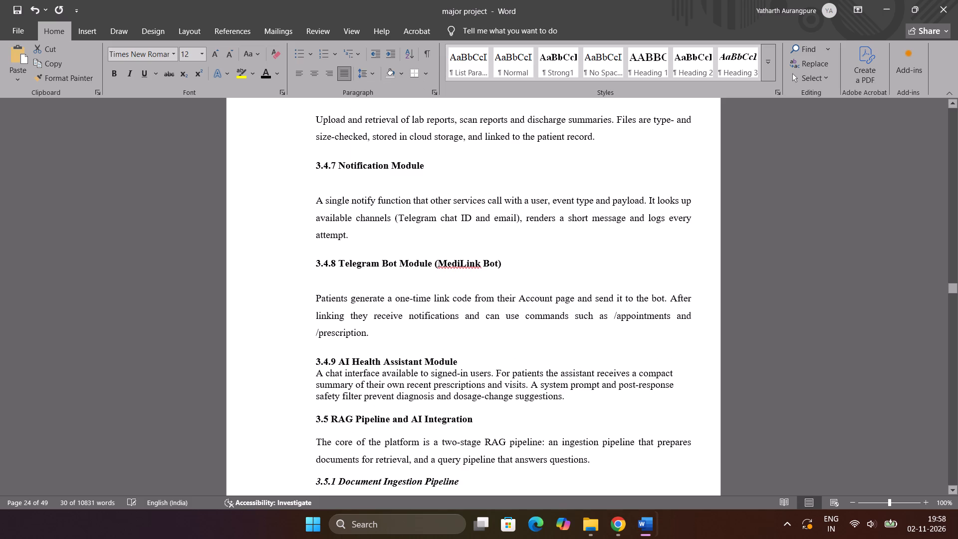
Add a blank line below the 3.4.9 AI Health Assistant Module heading, and justify its description.
scroll(354, 217, down, 1)
click(316, 320)
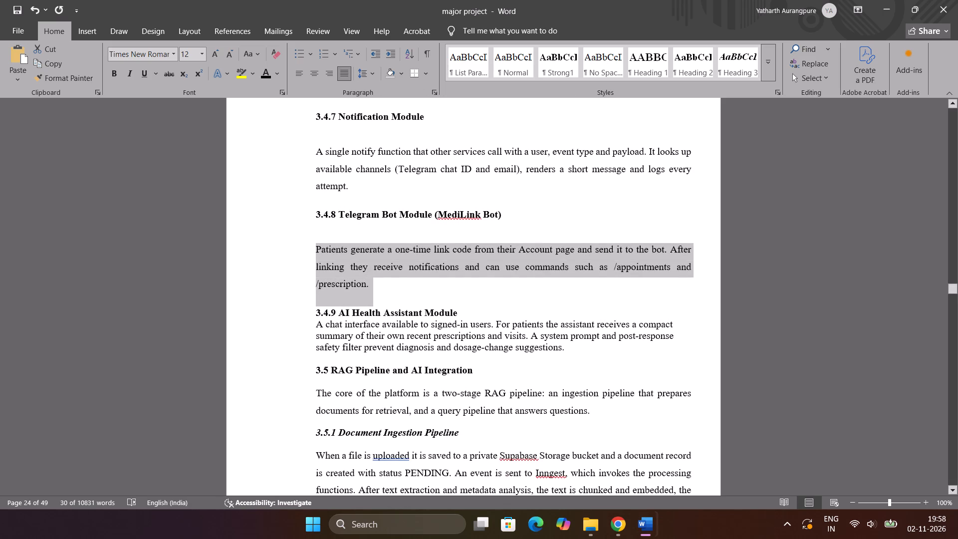
key(Return)
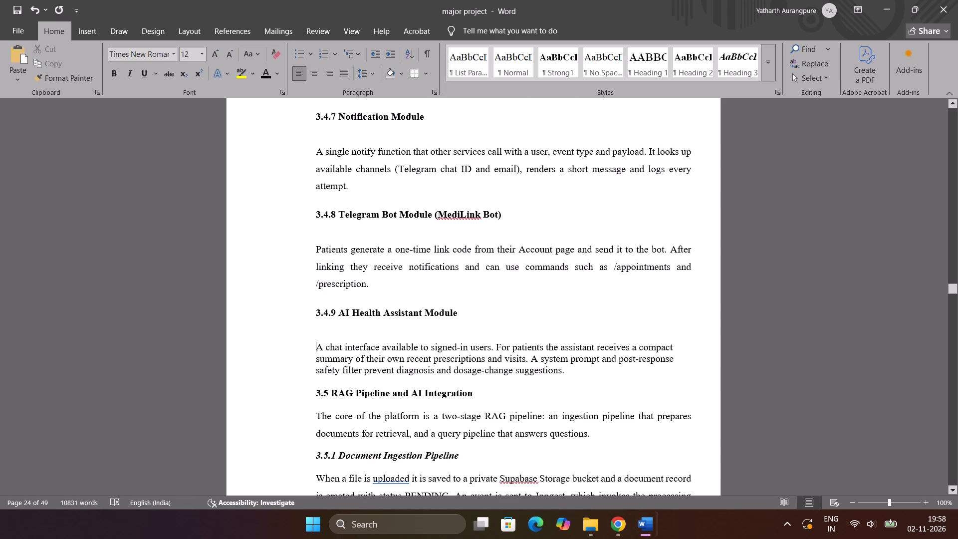
drag(305, 349, 303, 372)
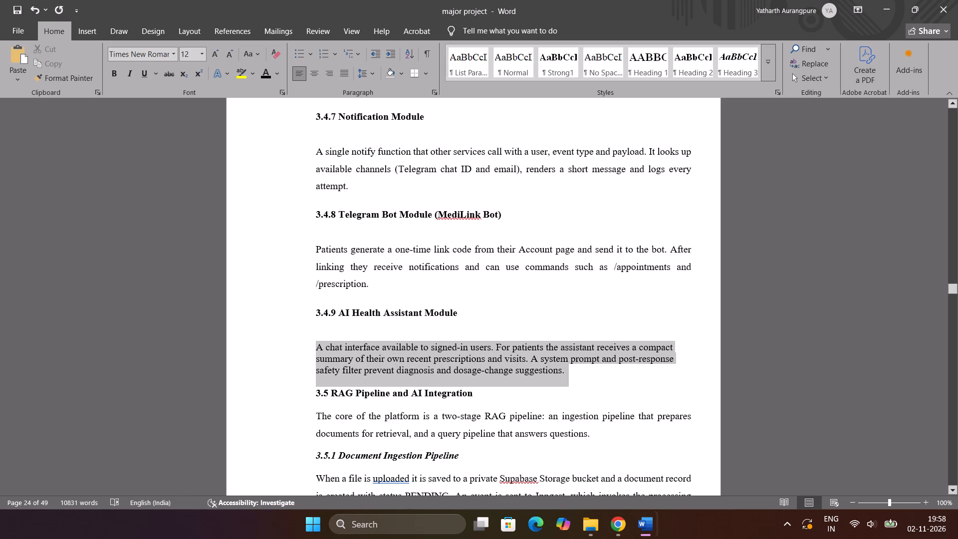
drag(303, 372, 303, 373)
click(351, 73)
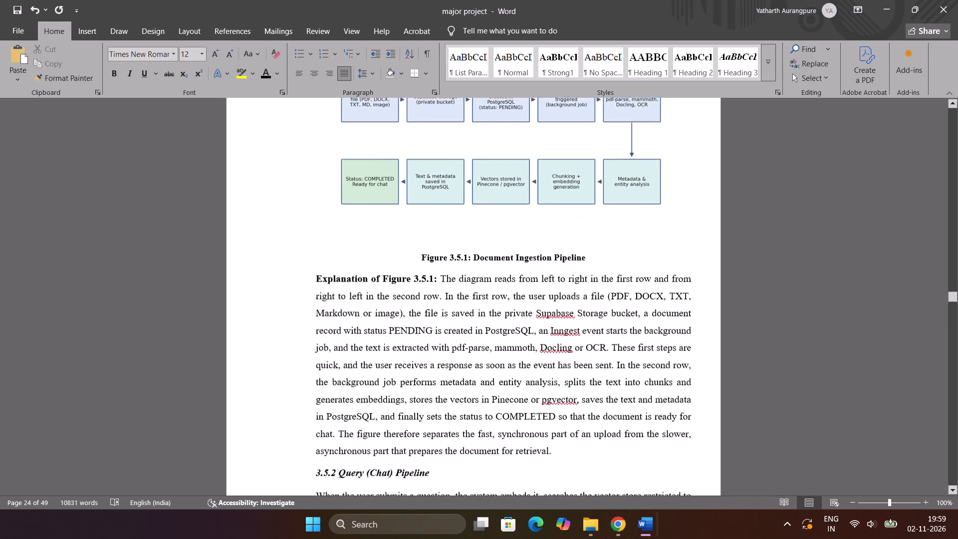
Review the old report content from Figure 3.5.1 through sections 3.5.2 to 3.5.4 and the start of section 3.6 Algorithm Description.
scroll(368, 309, down, 3)
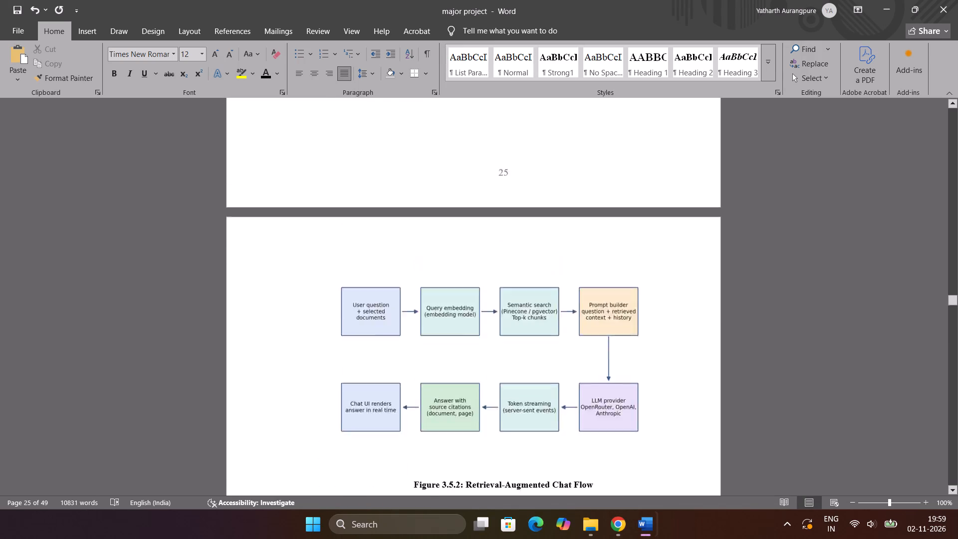
scroll(368, 309, down, 1)
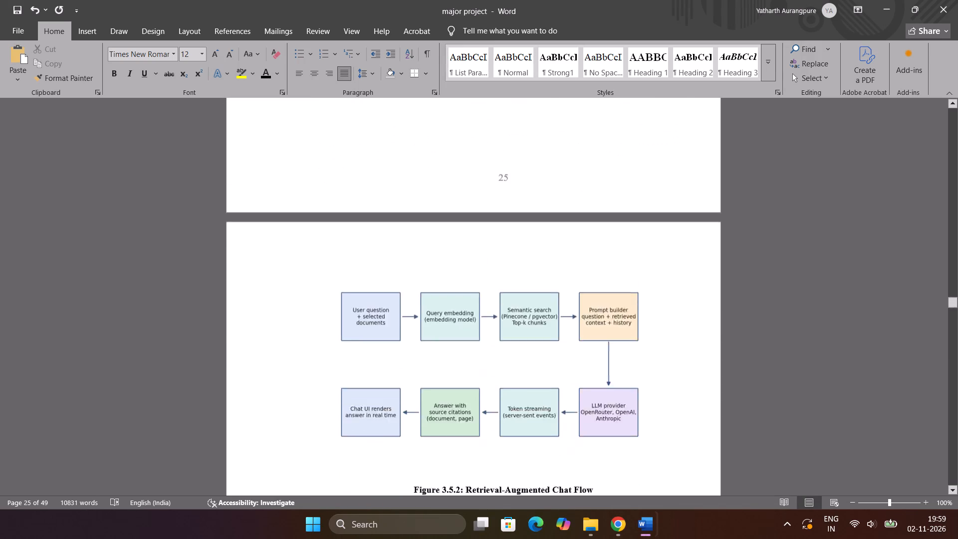
scroll(368, 309, down, 2)
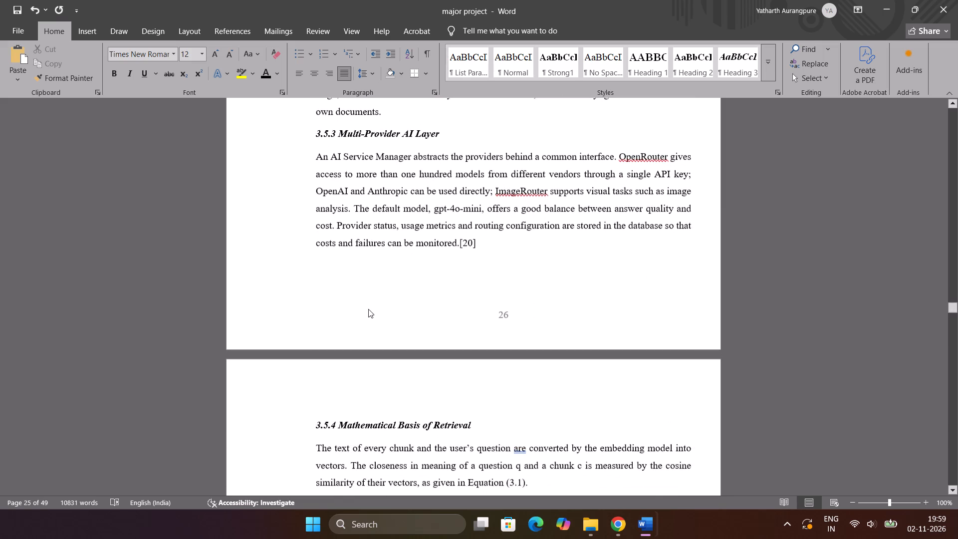
scroll(368, 309, down, 1)
scroll(368, 309, right, 1)
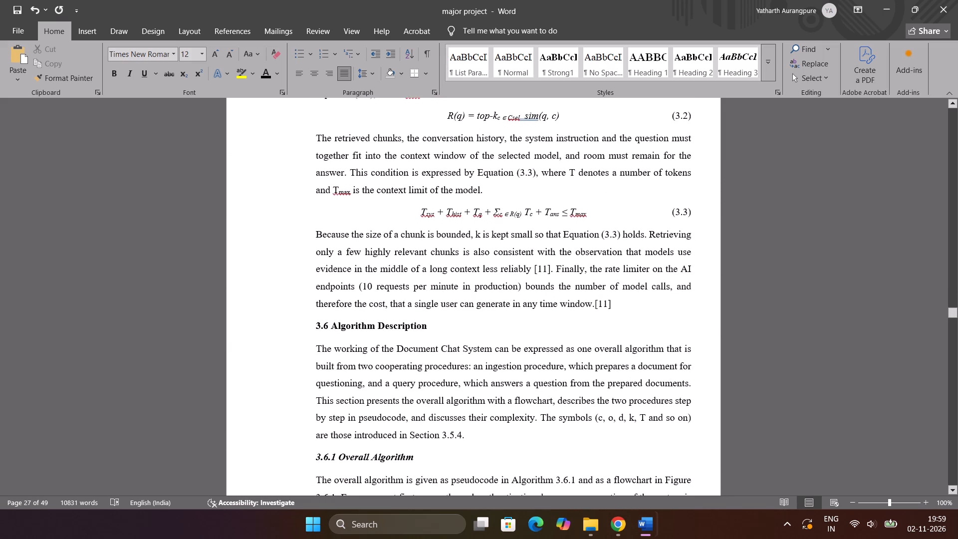
scroll(368, 309, right, 1)
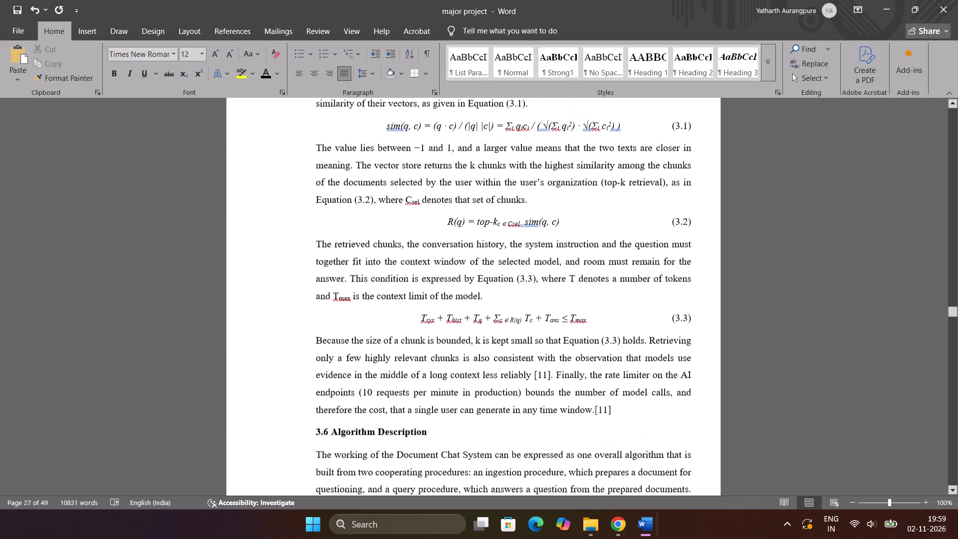
scroll(368, 309, right, 1)
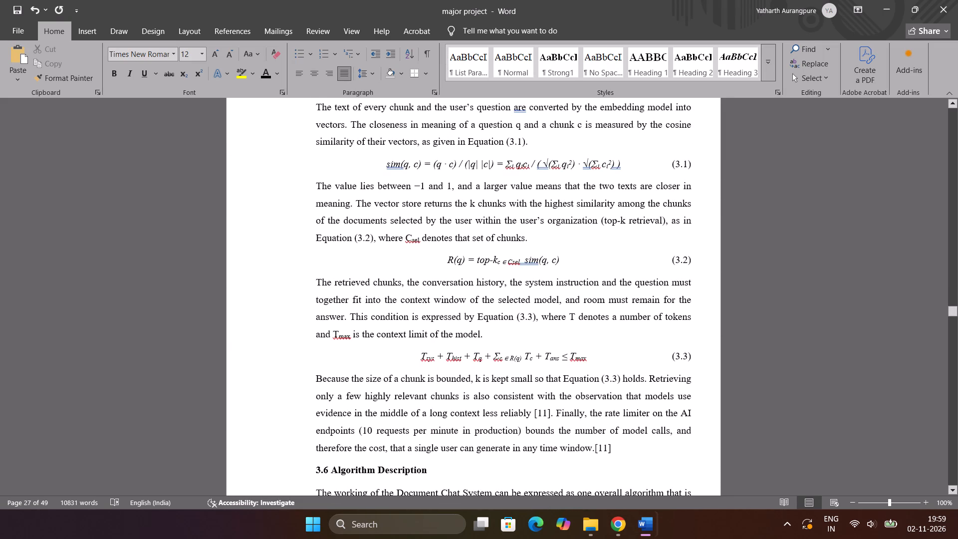
Select the Retrieval-Augmented Chat Flow diagram above the Figure 3.5.2 caption.
scroll(622, 449, up, 4)
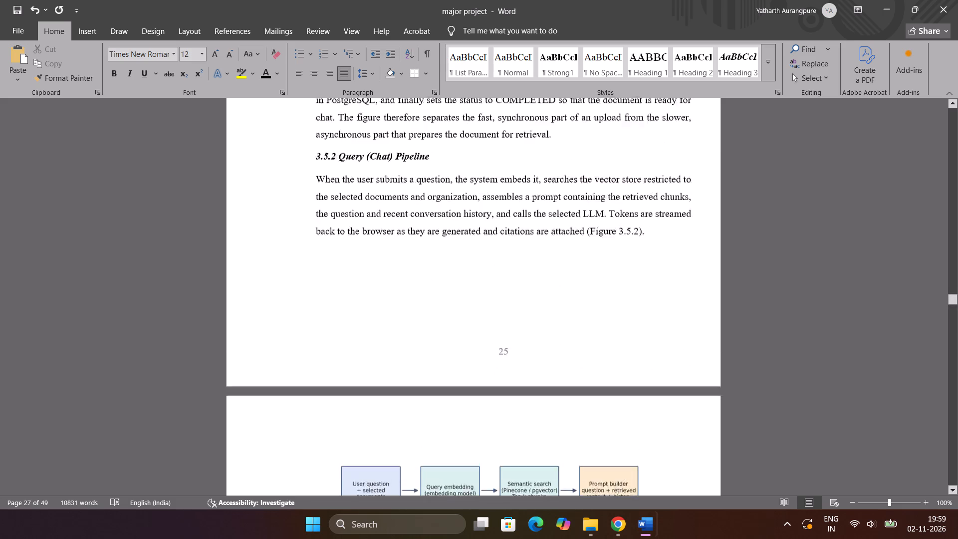
scroll(622, 449, up, 1)
scroll(622, 449, down, 2)
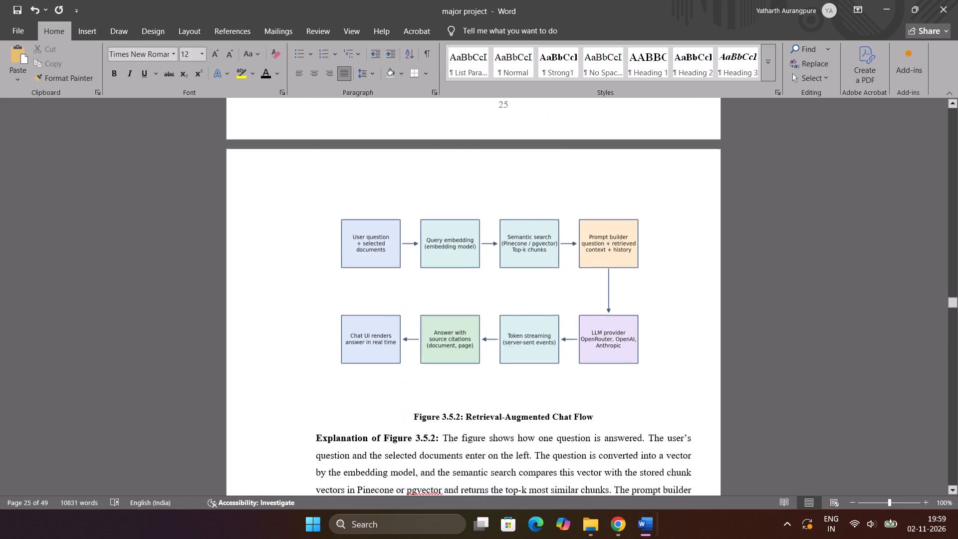
scroll(622, 449, down, 1)
click(559, 280)
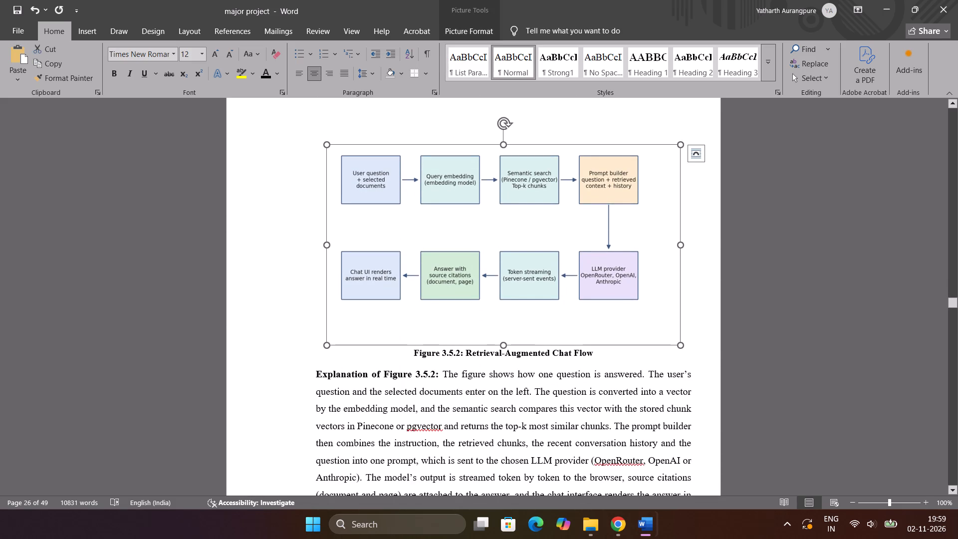
Switch to the "Group 1" document and search it for "workflows".
key(alt+Tab)
key(alt+Tab)
key(ctrl+f)
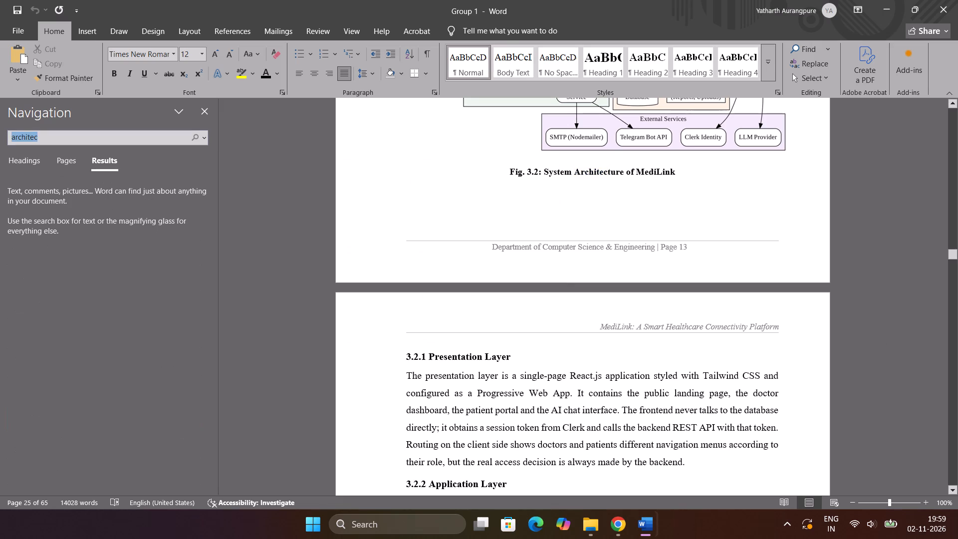
text(workdlows)
key(Return)
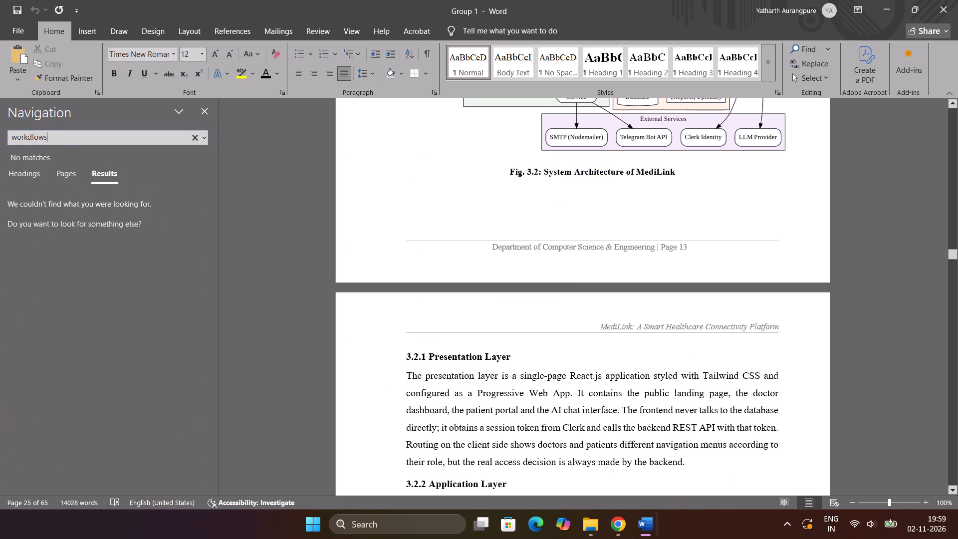
key(ctrl+BackSpace)
text(worl)
key(BackSpace)
text(kflows)
key(Return)
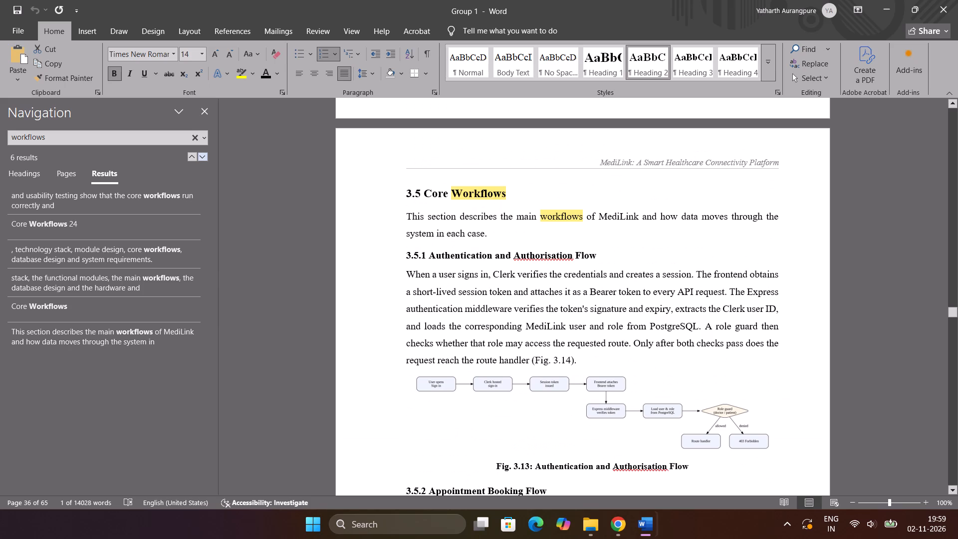
Review "Group 1" from the 3.5 Core Workflows section back through the application figures to the 3.4 module descriptions.
scroll(625, 341, down, 1)
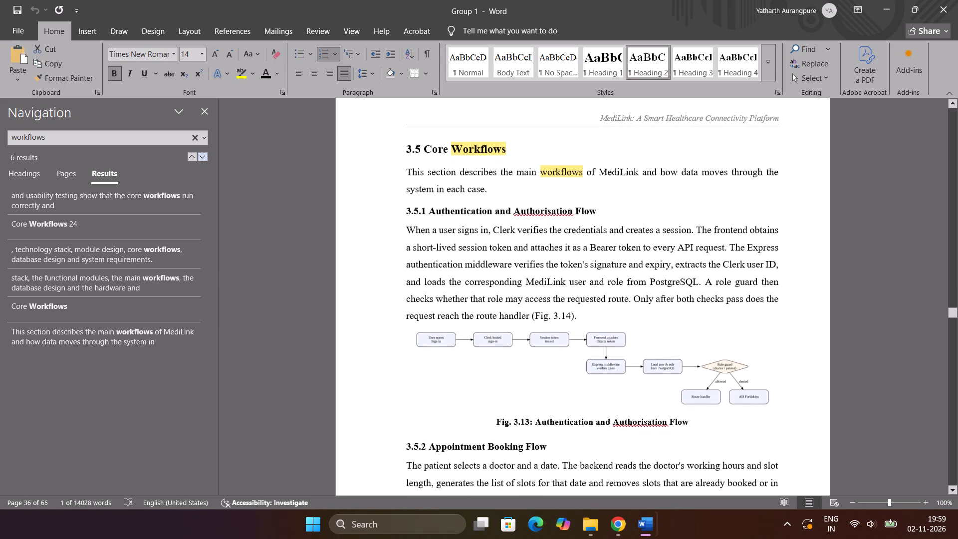
click(608, 351)
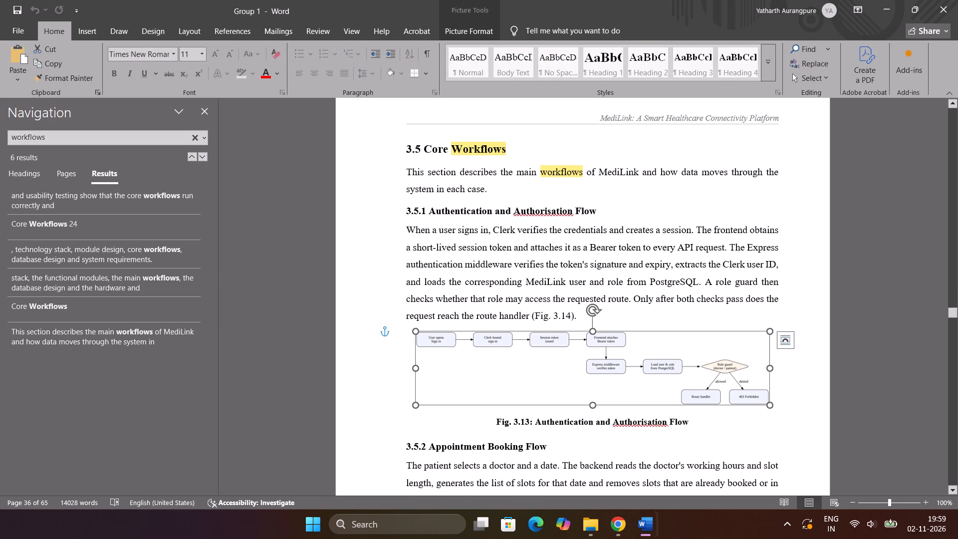
click(425, 457)
scroll(447, 227, up, 2)
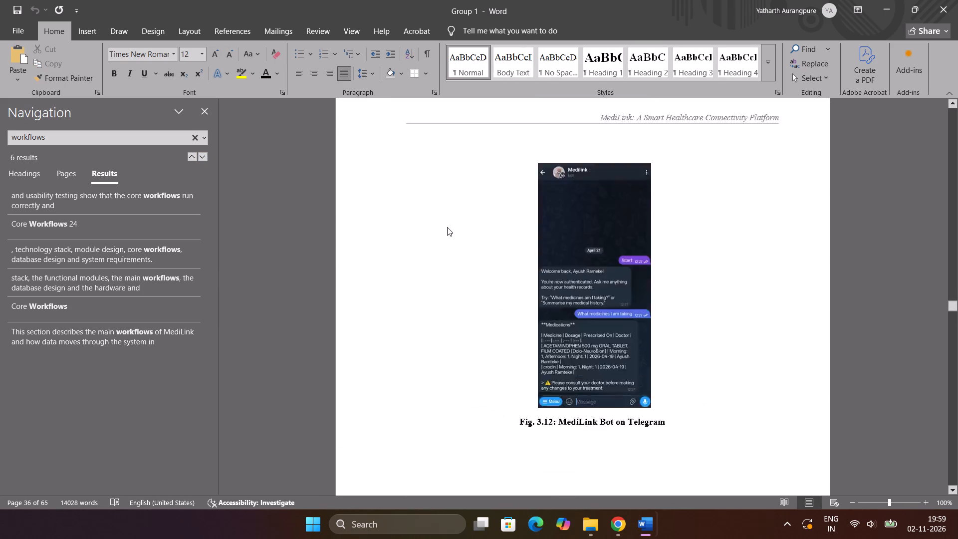
scroll(447, 227, up, 5)
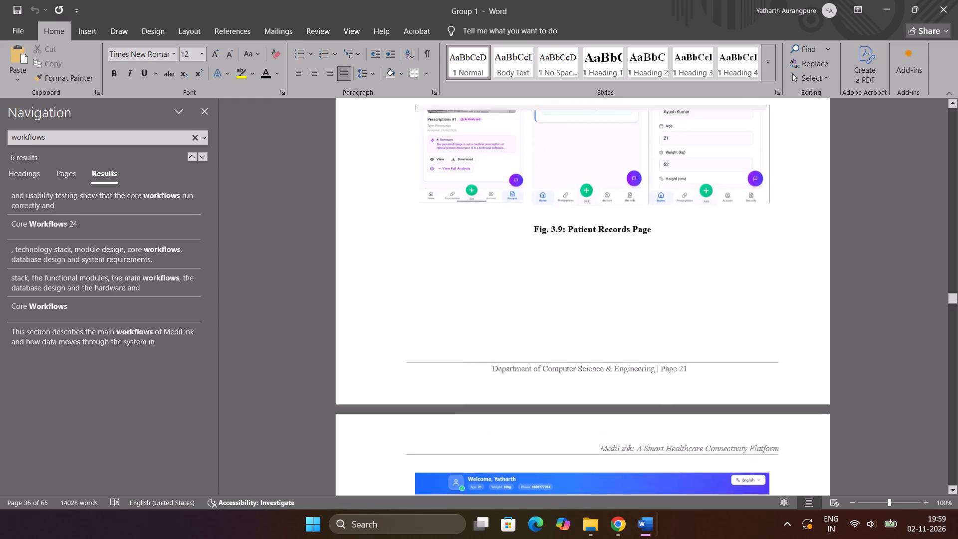
scroll(447, 227, up, 3)
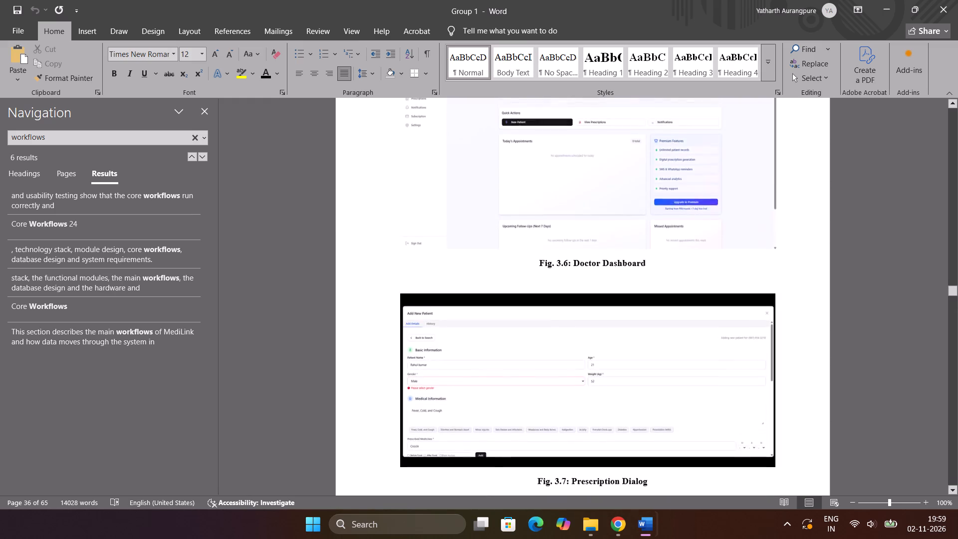
scroll(447, 227, up, 2)
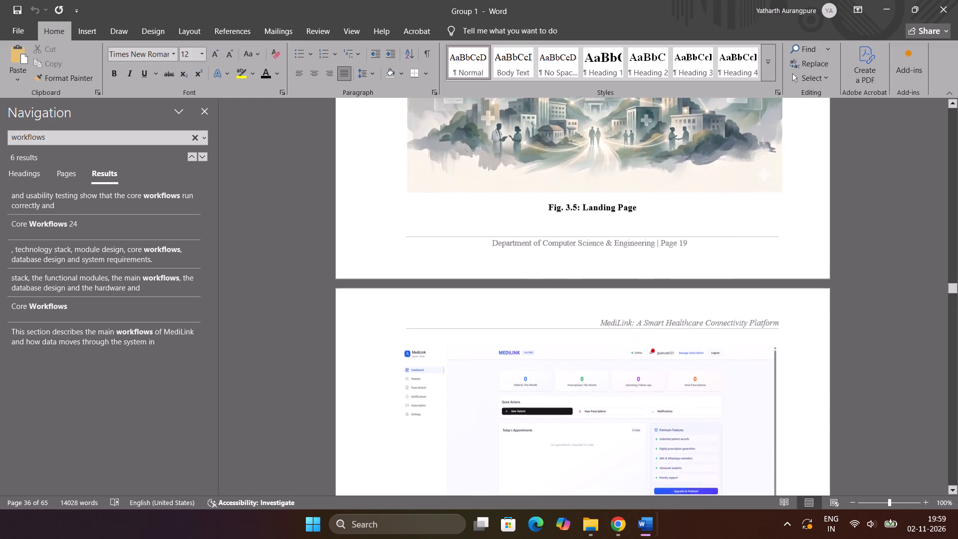
scroll(447, 227, up, 2)
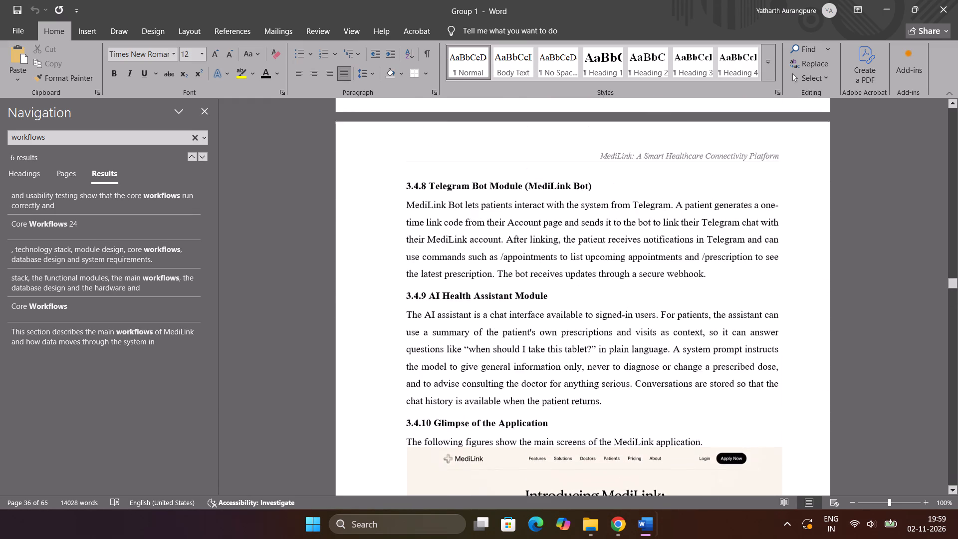
scroll(447, 227, up, 4)
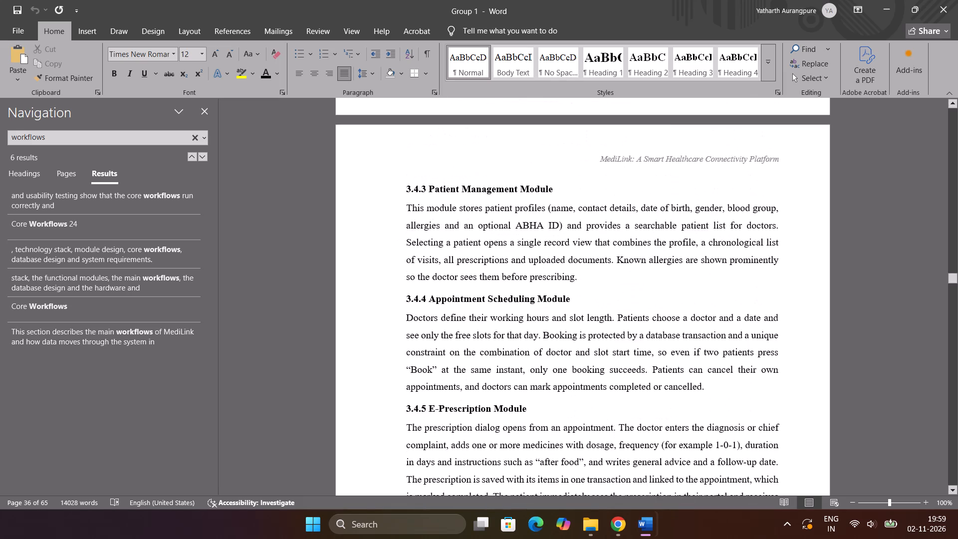
scroll(447, 227, up, 2)
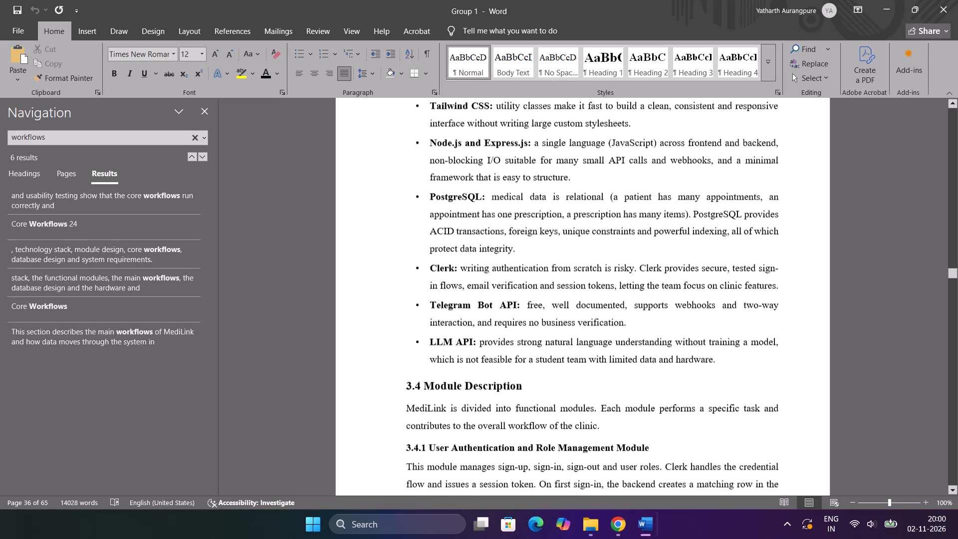
Review "Group 1" from 3.3.1 Justification of Key Choices back to the 3.1.1 Requirement Analysis table, and close the search results.
scroll(447, 227, up, 2)
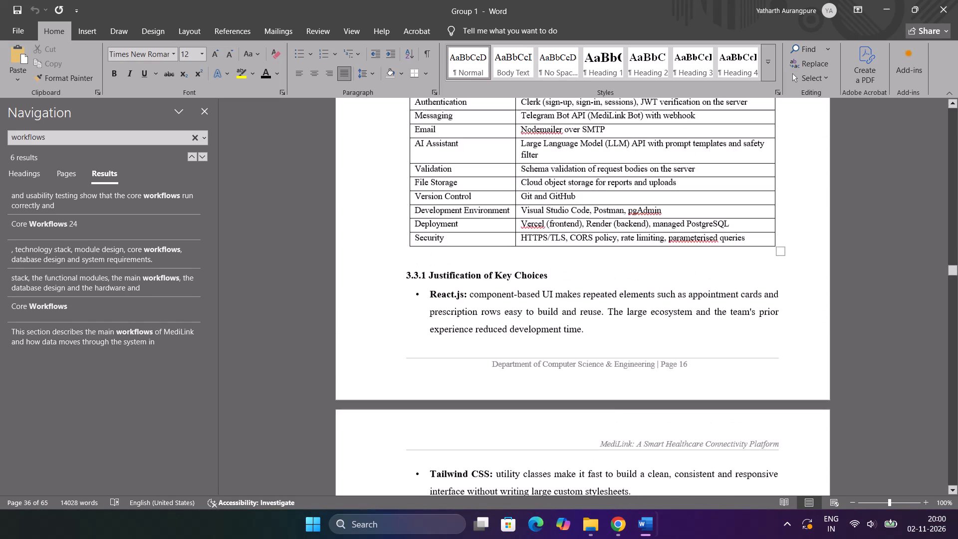
scroll(447, 227, up, 2)
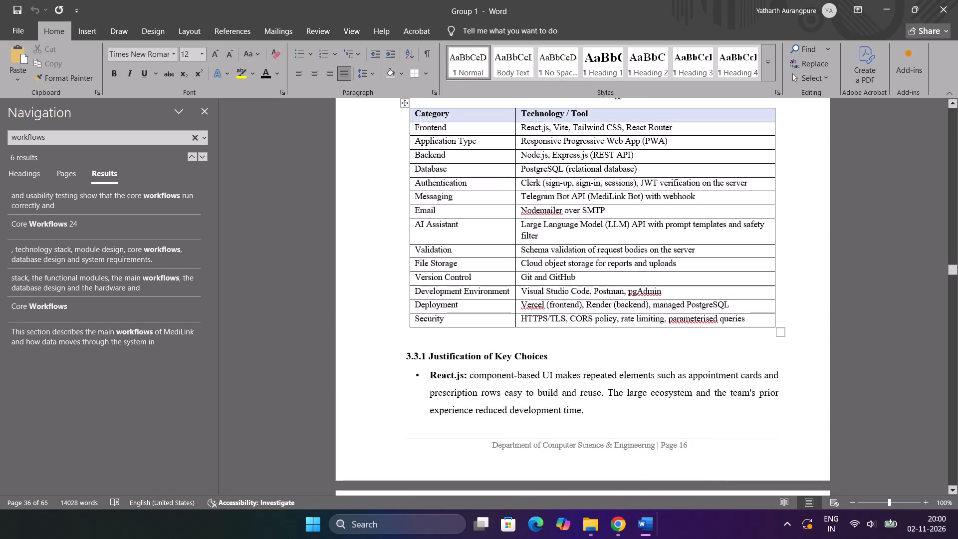
scroll(447, 227, up, 3)
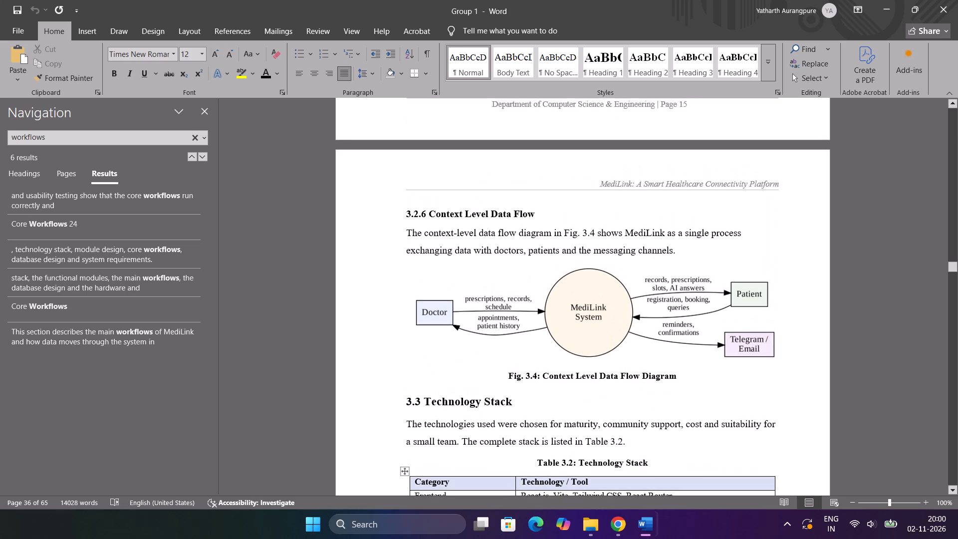
scroll(447, 227, up, 3)
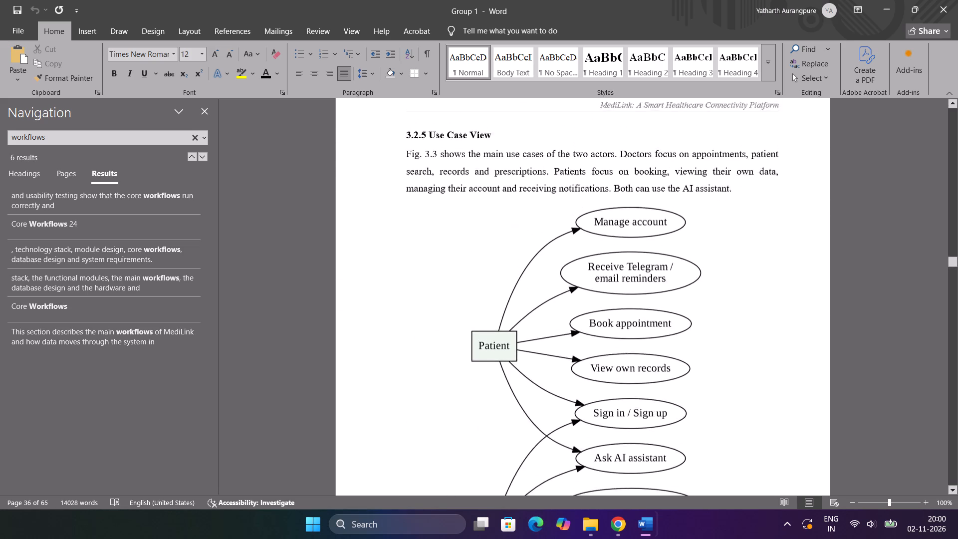
scroll(447, 227, up, 3)
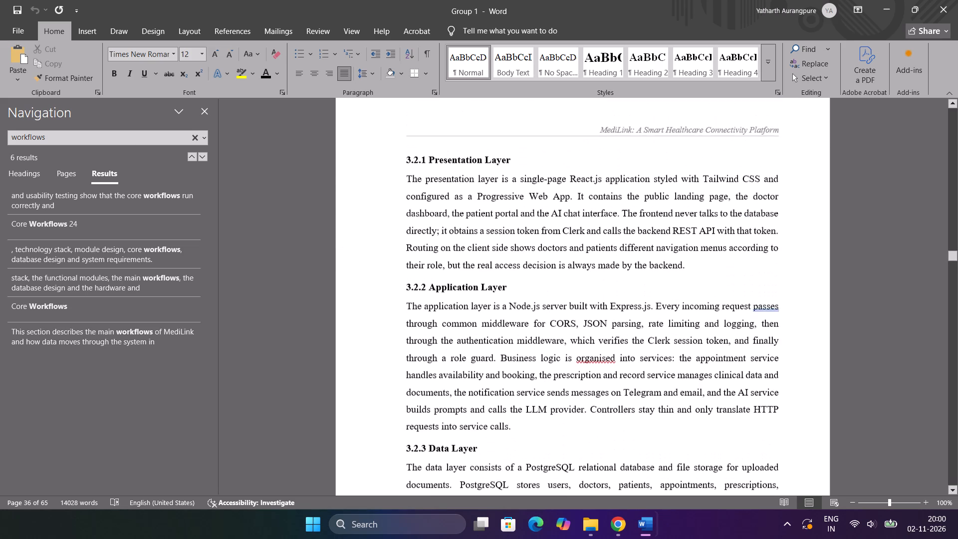
scroll(447, 227, up, 4)
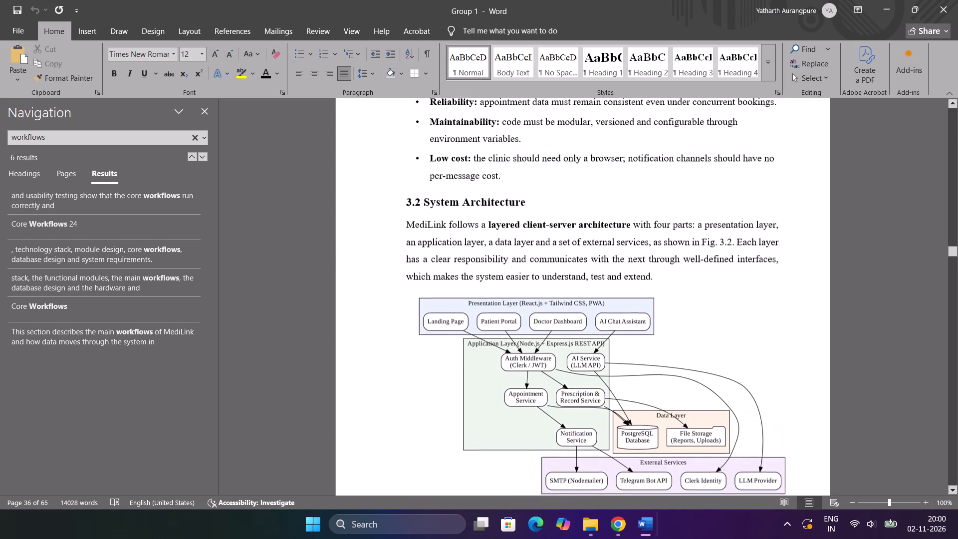
scroll(447, 227, up, 2)
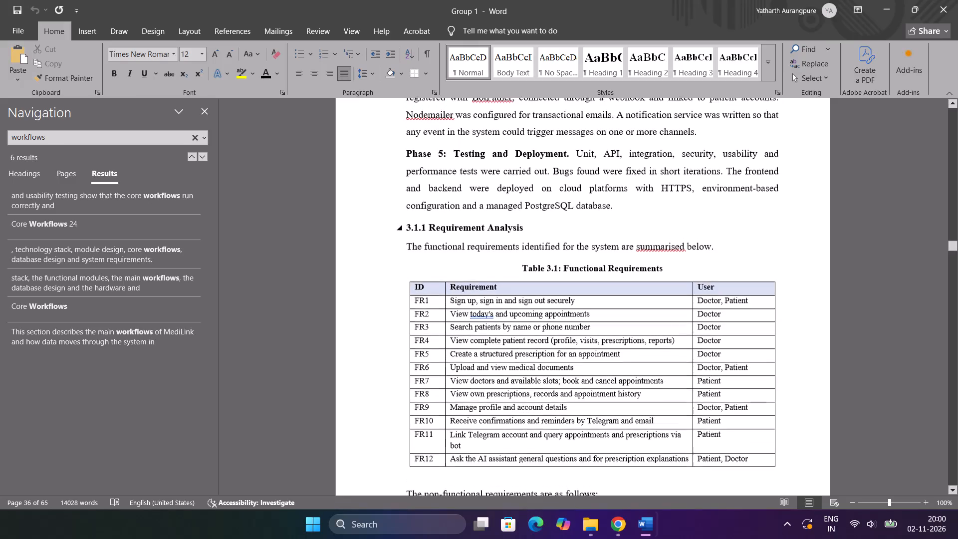
click(205, 114)
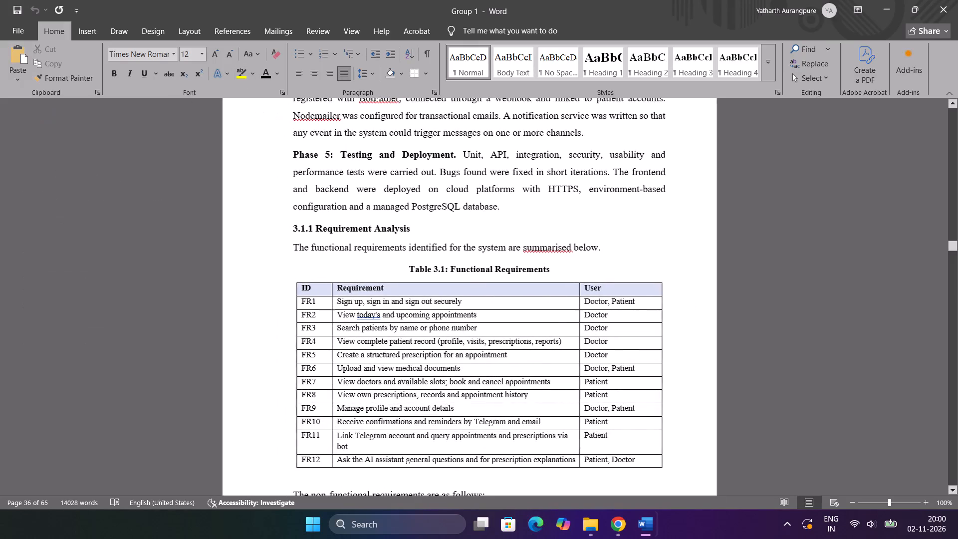
Review "Group 1" through the application figures and all 3.5 Core Workflows subsections to 3.6 Database Design, ending back at the 3.5 heading.
scroll(366, 222, down, 7)
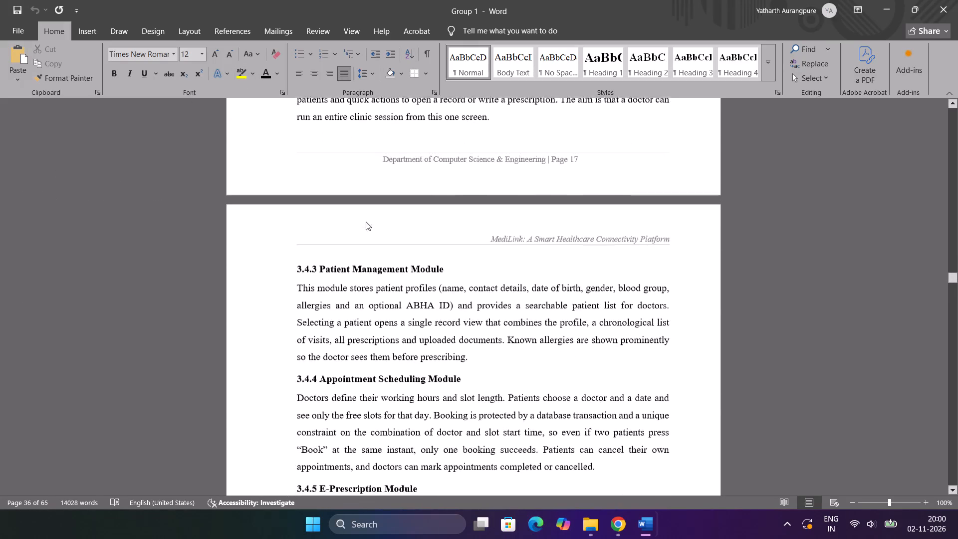
scroll(366, 222, down, 3)
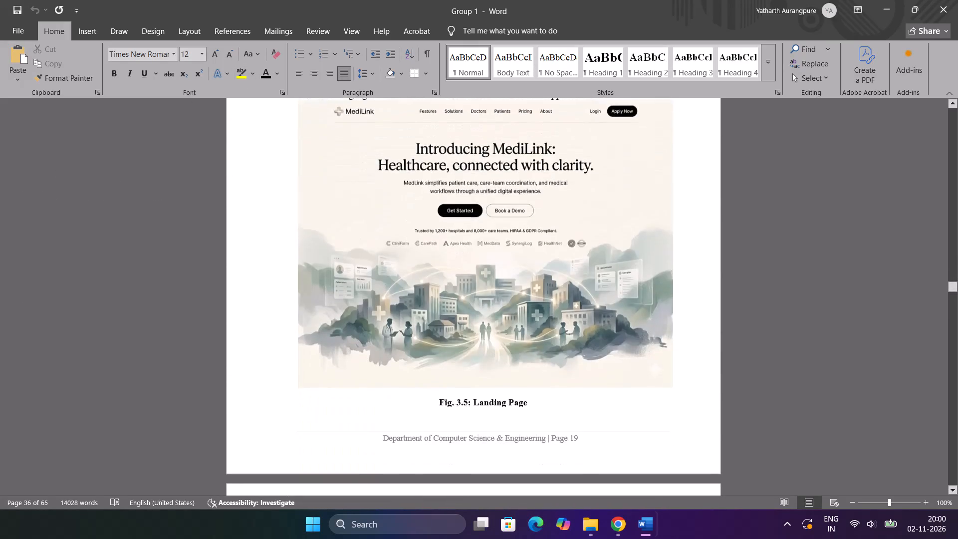
scroll(366, 222, down, 4)
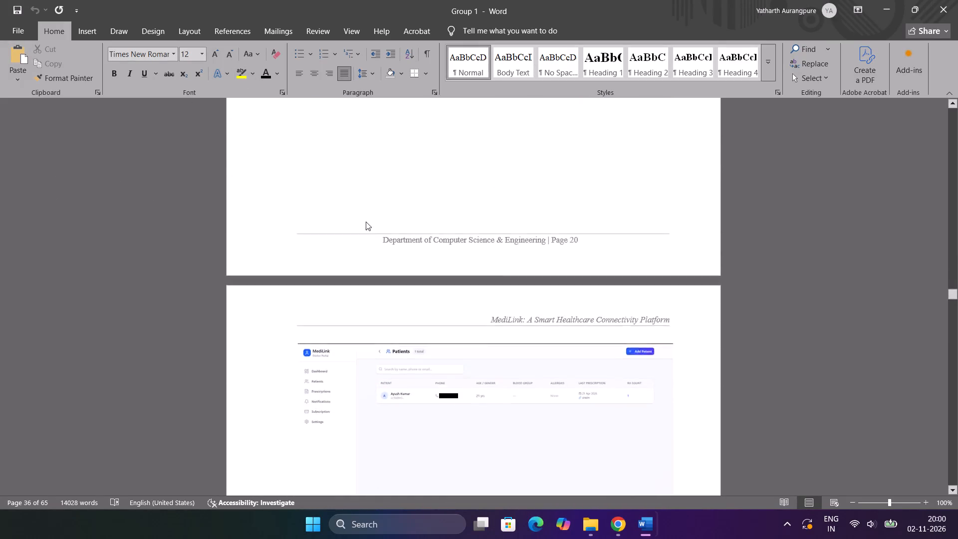
scroll(366, 222, down, 3)
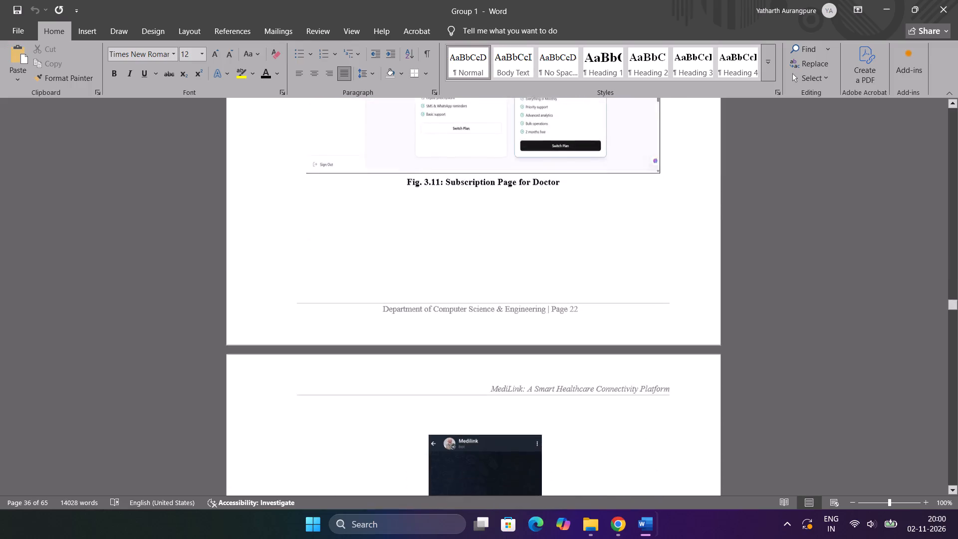
scroll(366, 222, down, 3)
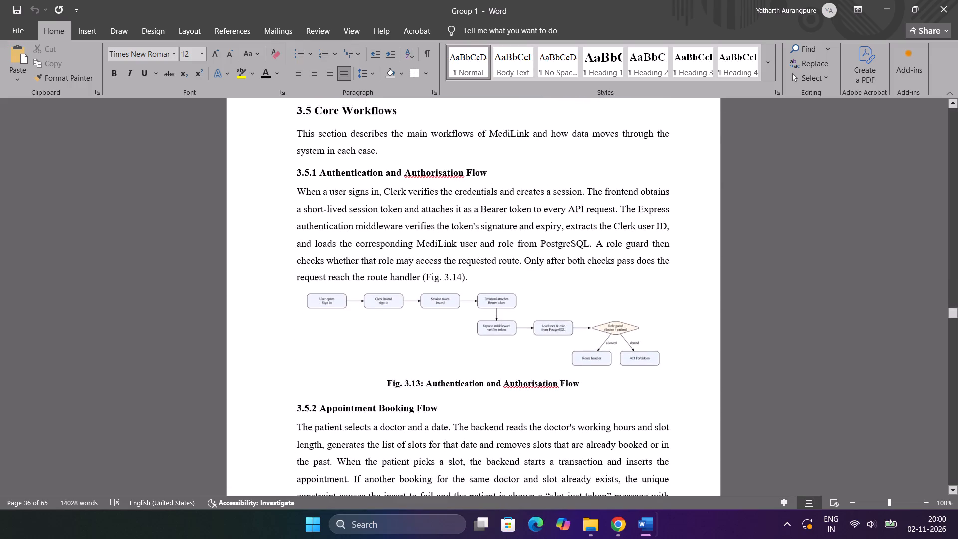
scroll(293, 186, down, 2)
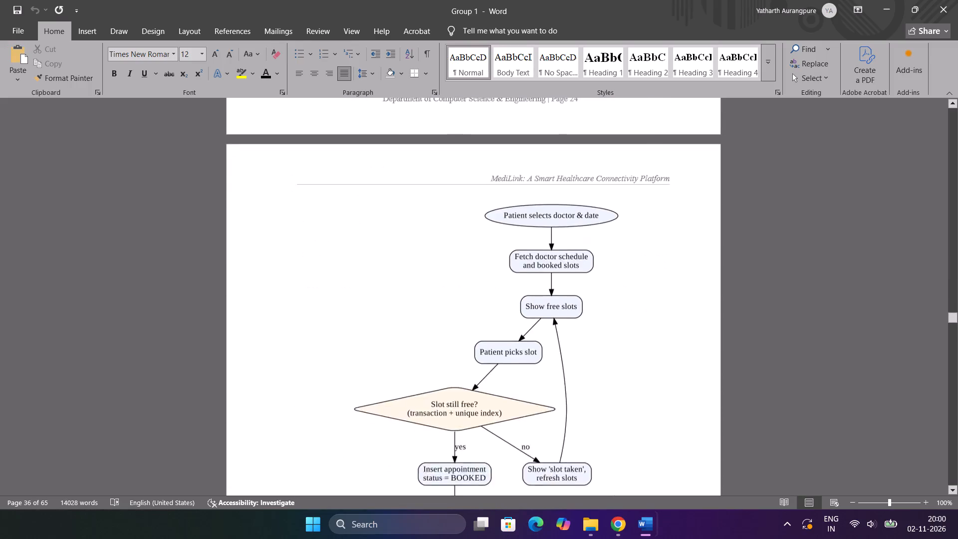
scroll(293, 186, down, 3)
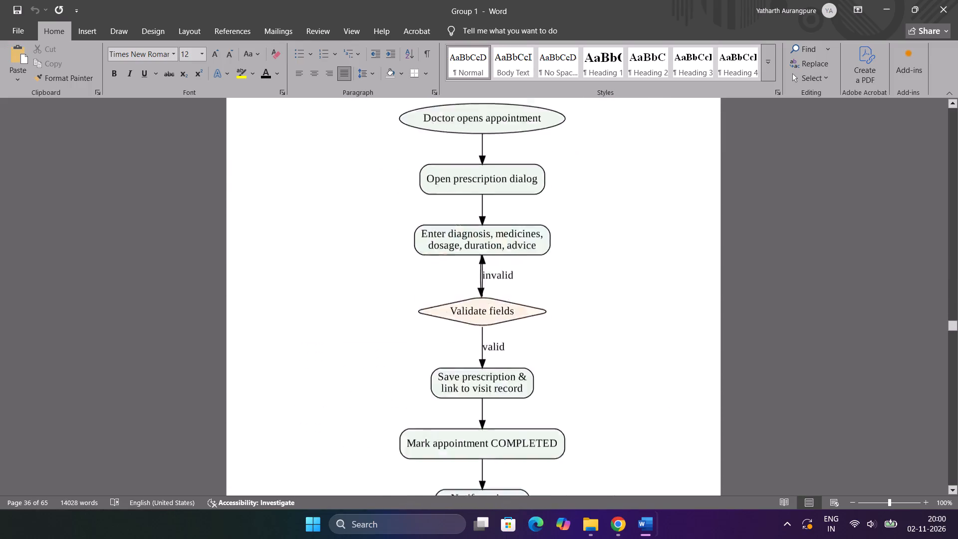
scroll(293, 186, down, 2)
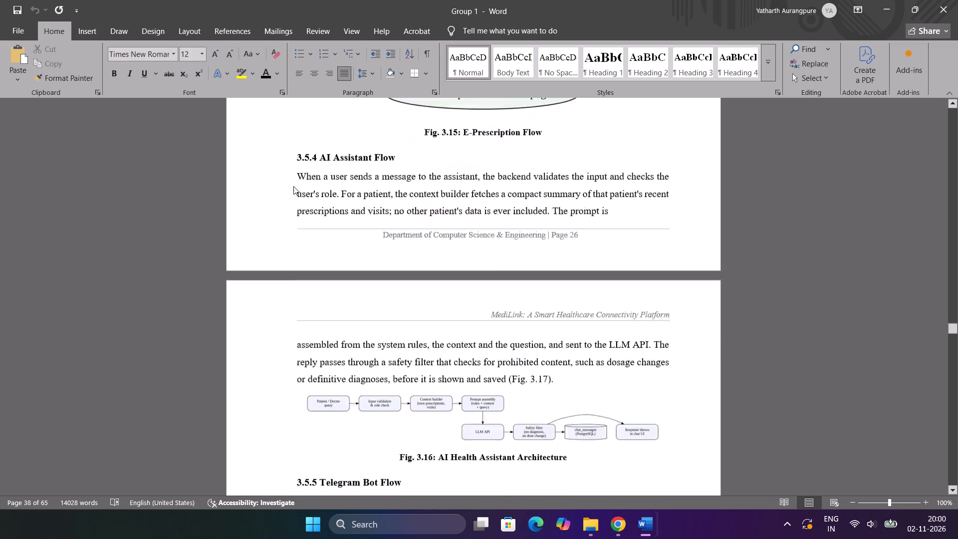
scroll(293, 186, down, 2)
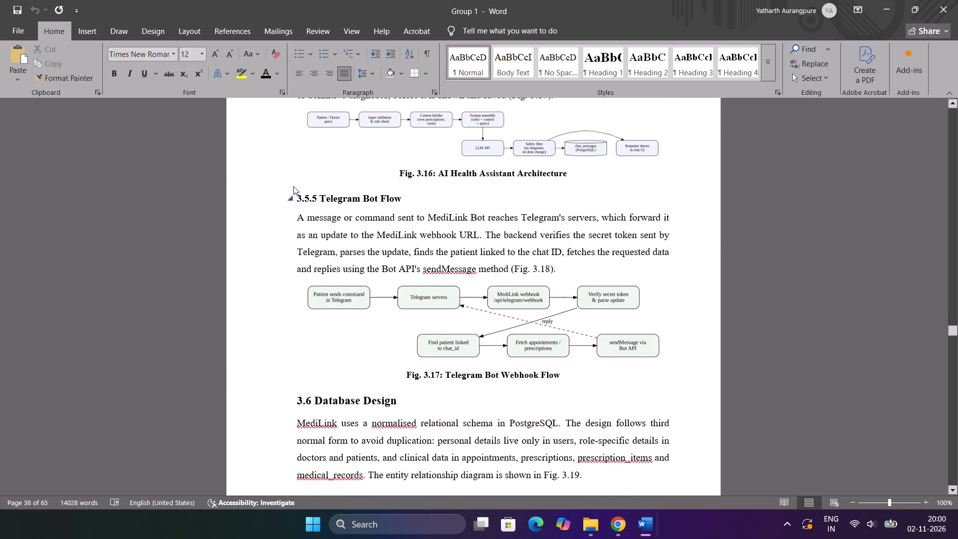
scroll(293, 186, down, 1)
scroll(293, 186, up, 3)
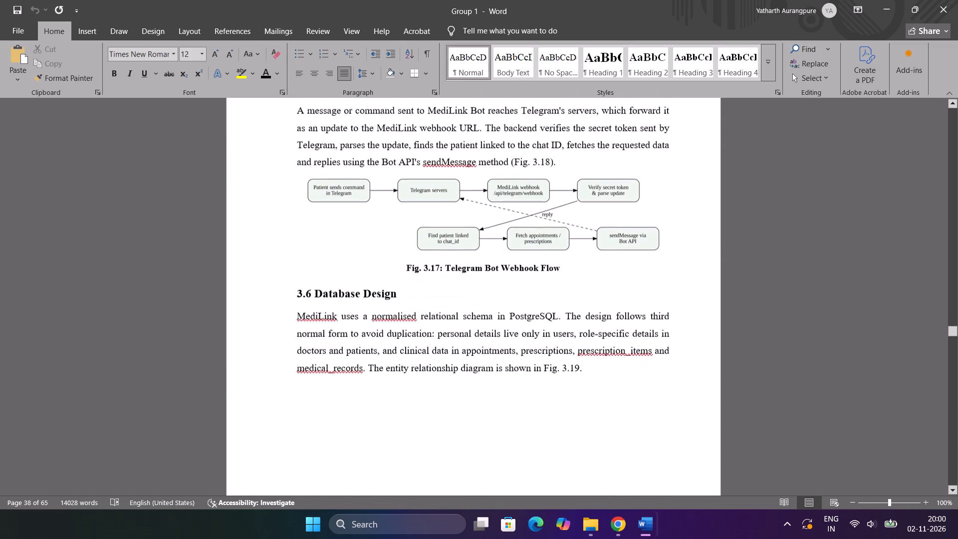
scroll(293, 186, up, 3)
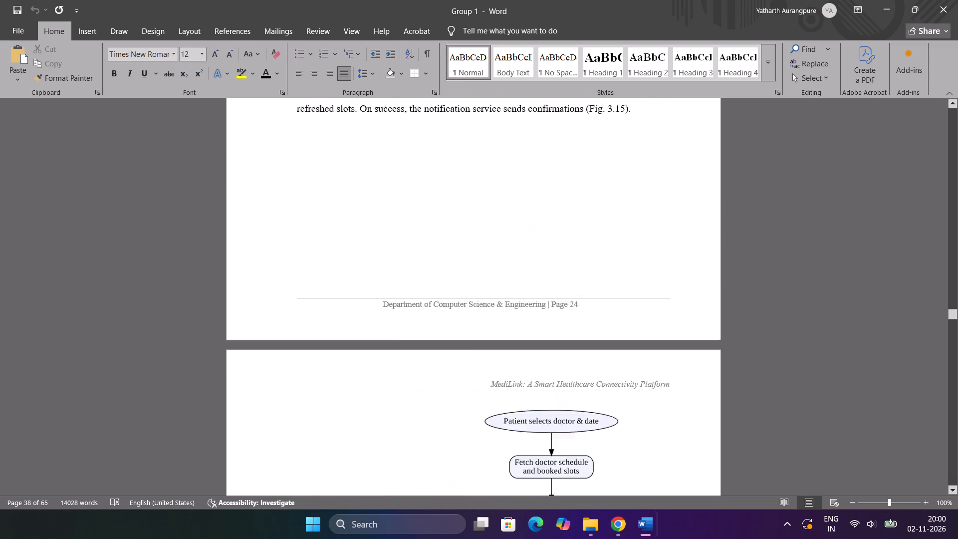
scroll(293, 186, up, 2)
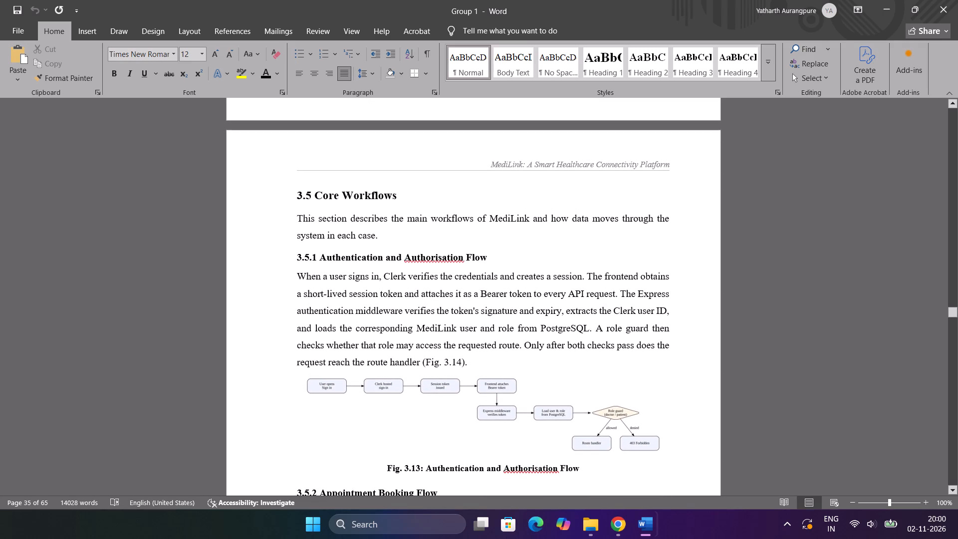
Switch back to the "major project" document at the section 3.5 RAG pipeline text and diagram.
key(Tab)
key(alt+Tab)
scroll(301, 227, up, 1)
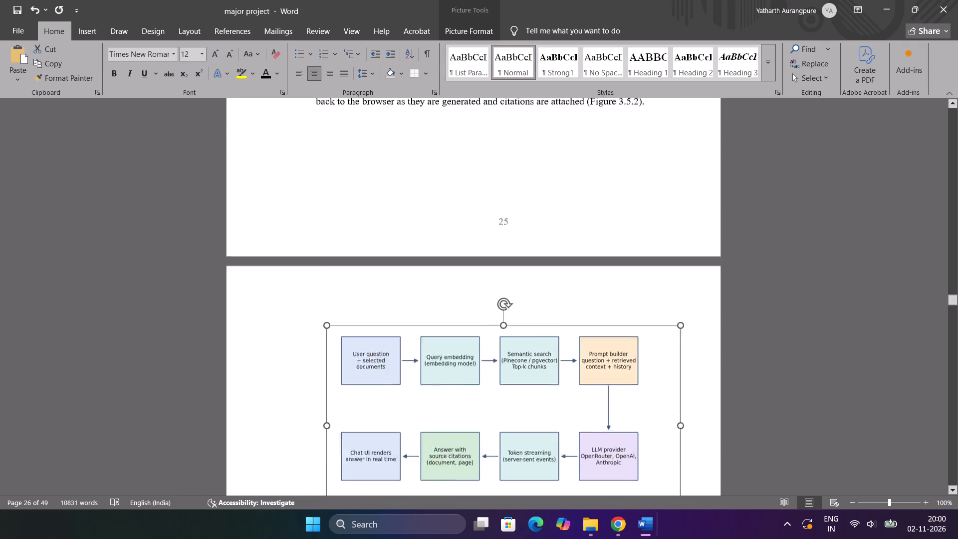
Rename the report's 3.5 heading from "RAG Pipeline and AI Integration" to "Core Workflows".
scroll(301, 227, up, 2)
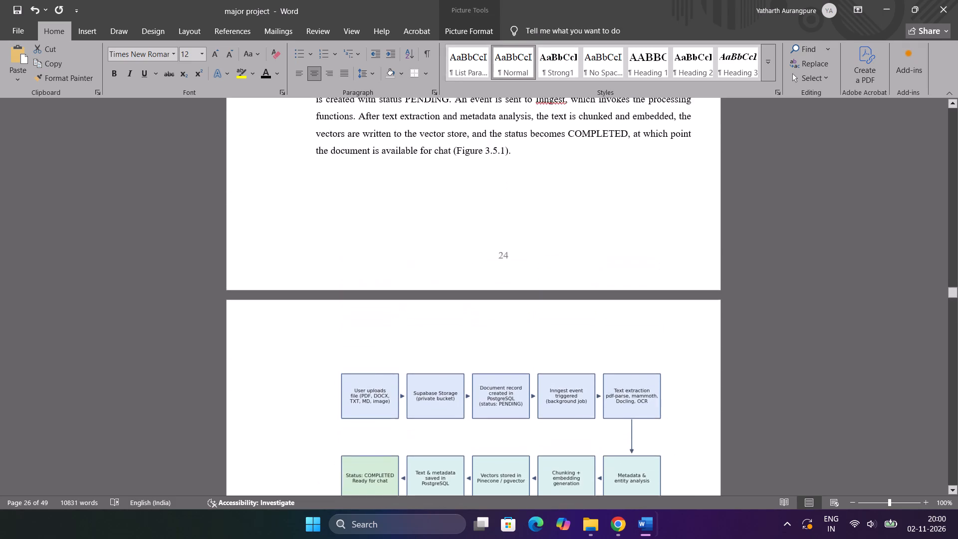
scroll(301, 227, up, 2)
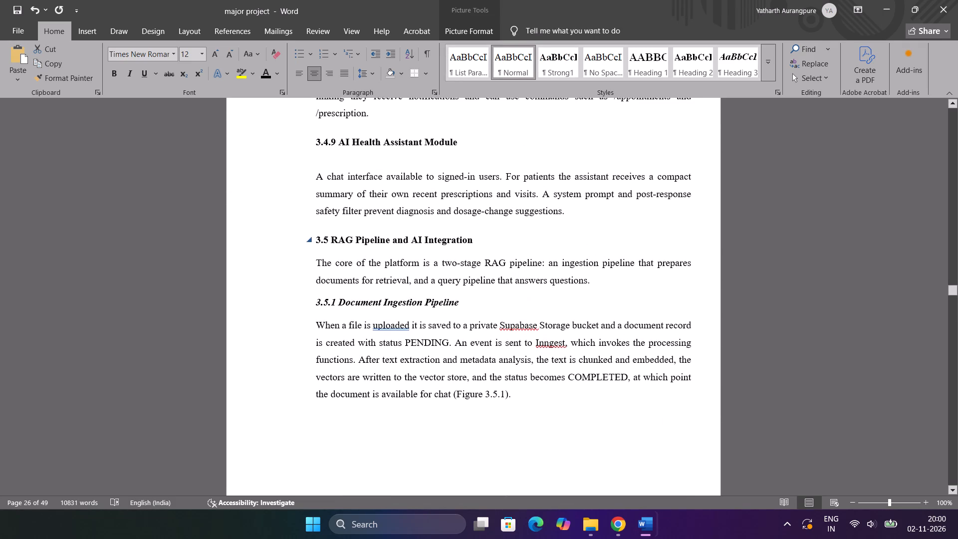
drag(340, 242, 455, 239)
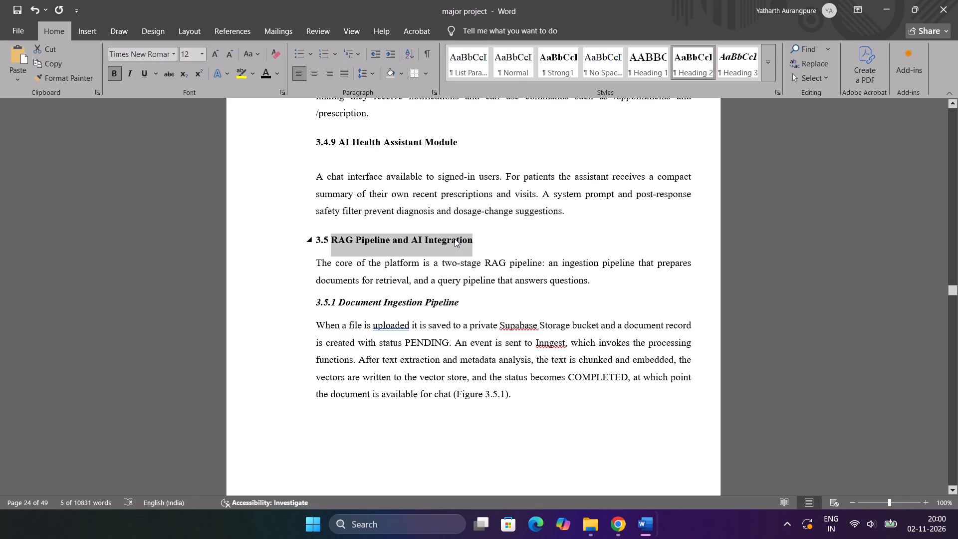
key(alt+Tab)
key(alt+Tab)
text(Co)
text(re W)
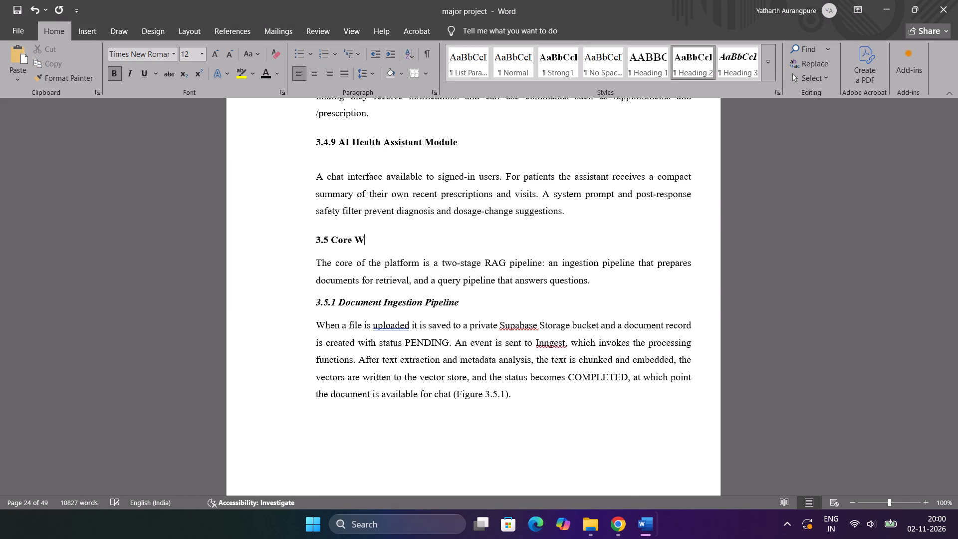
text(ork)
text(flow)
key(alt+Tab)
key(alt+Tab)
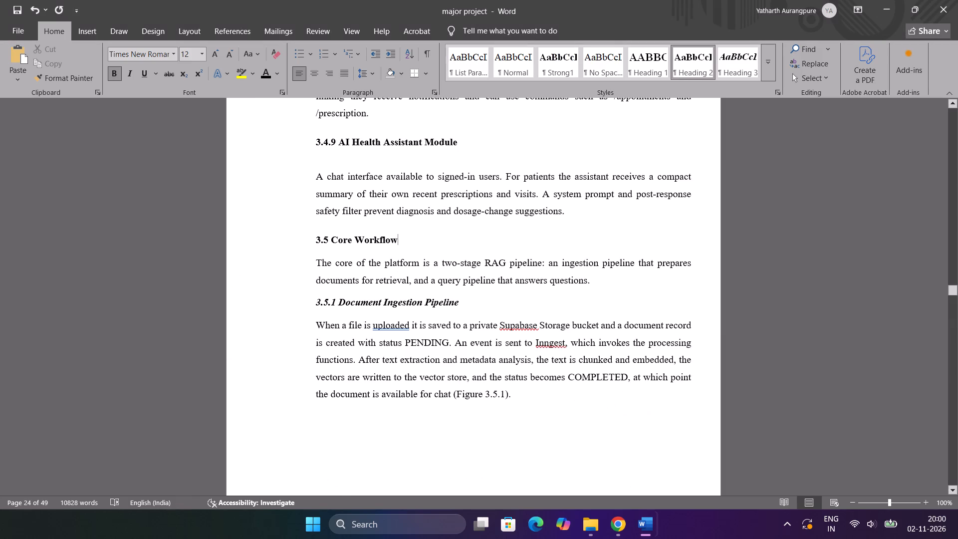
key(s)
Copy the 3.5 Core Workflows content in "Group 1", from its introduction through the Fig. 3.17 caption, and return to the report.
key(alt+Tab)
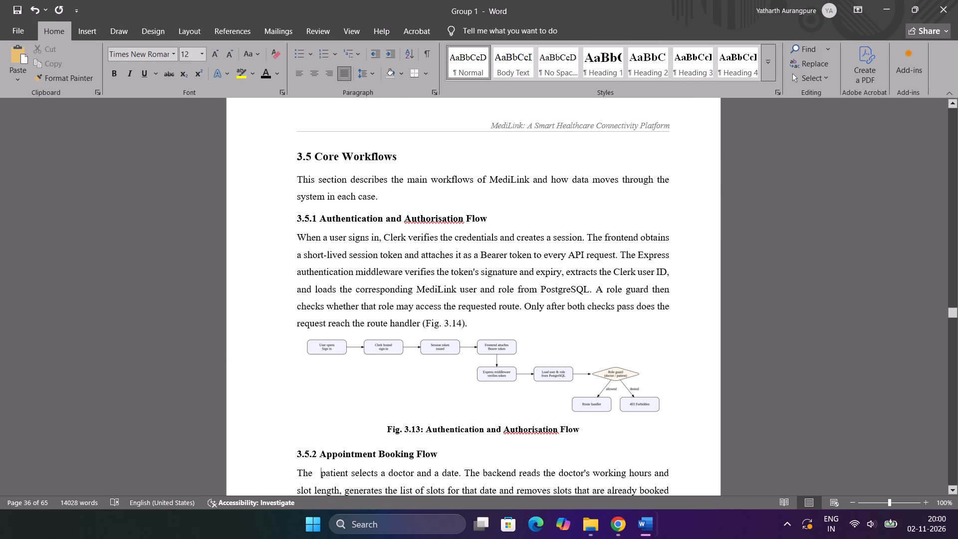
drag(286, 180, 317, 538)
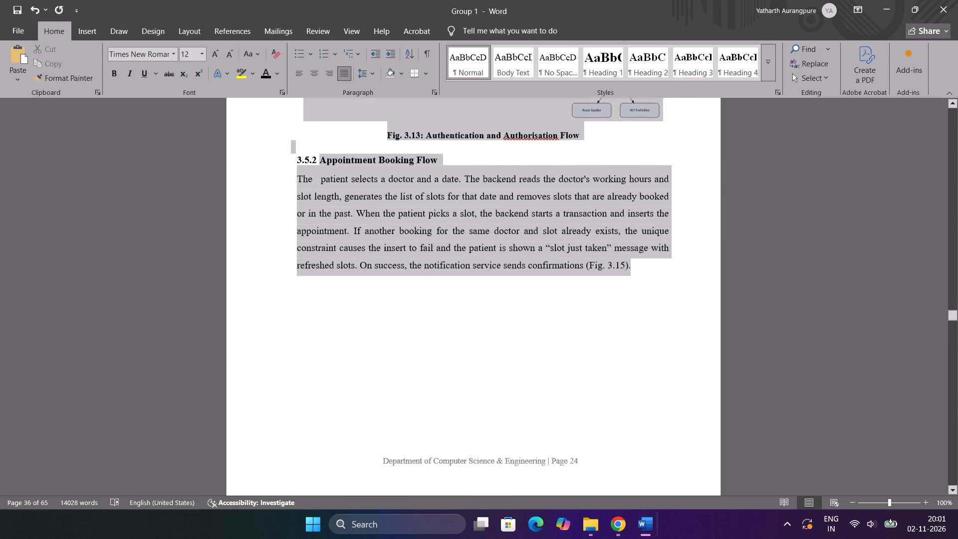
drag(317, 538, 323, 524)
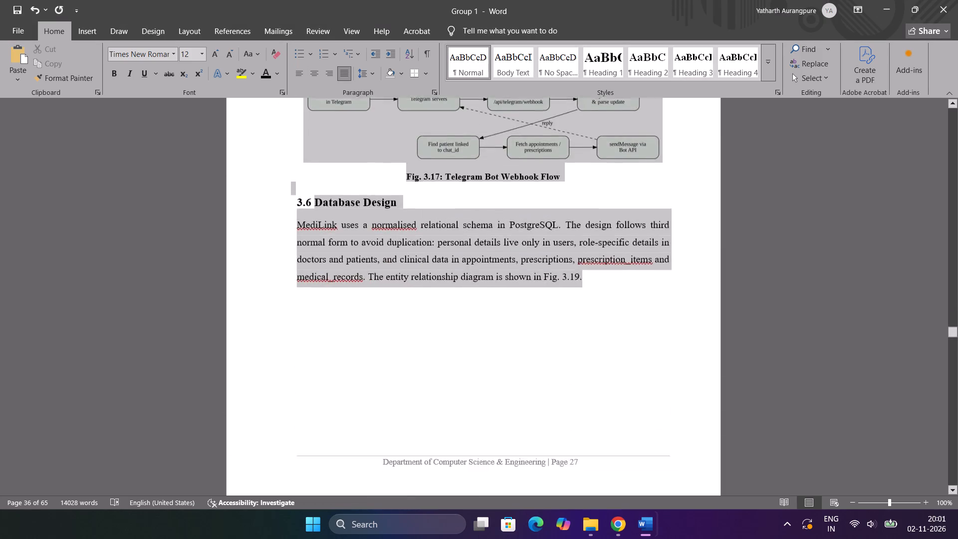
drag(323, 524, 353, 467)
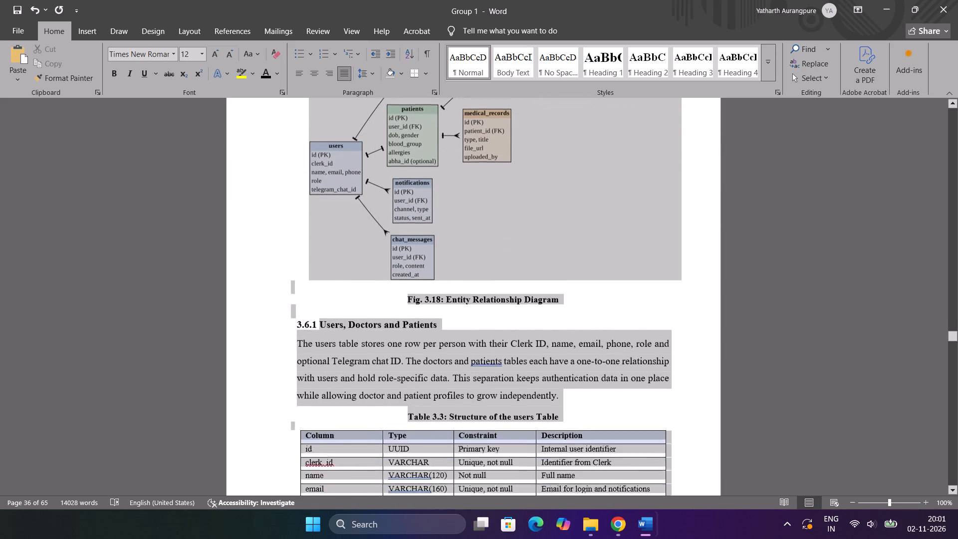
drag(353, 467, 440, 58)
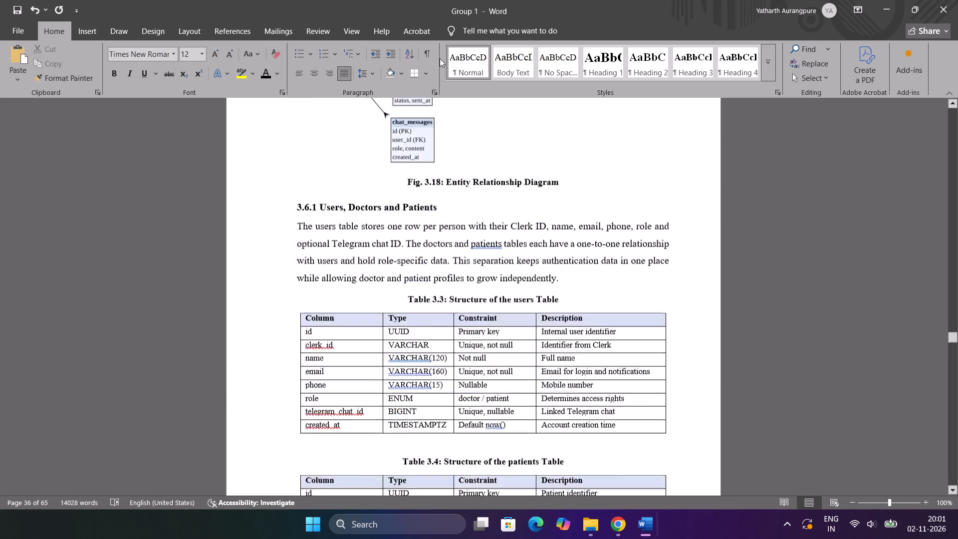
drag(440, 58, 487, 196)
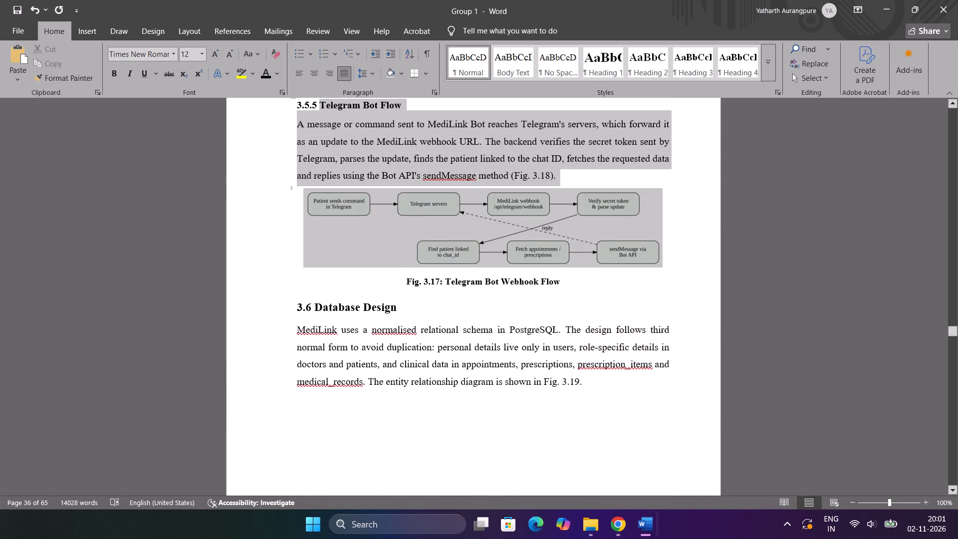
drag(487, 196, 564, 276)
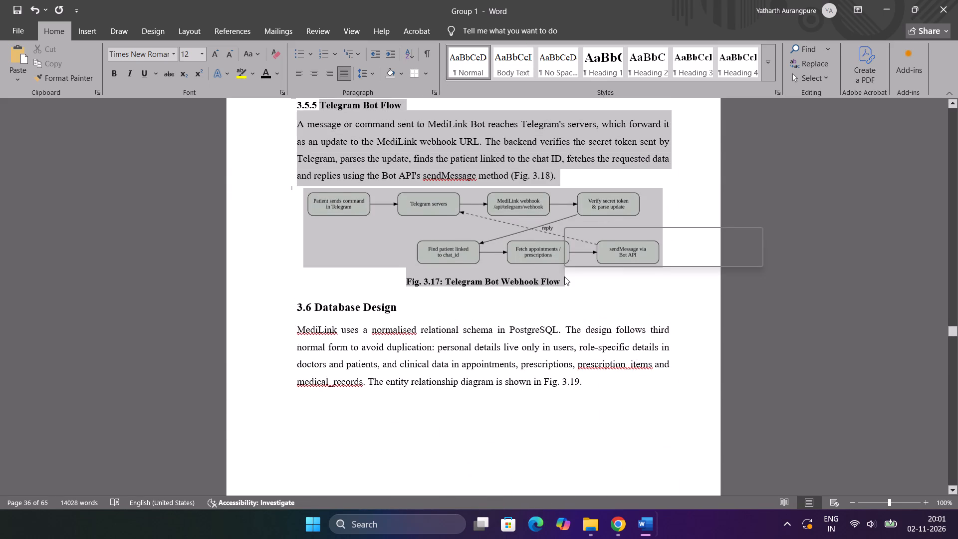
key(ctrl+c)
key(alt+Tab)
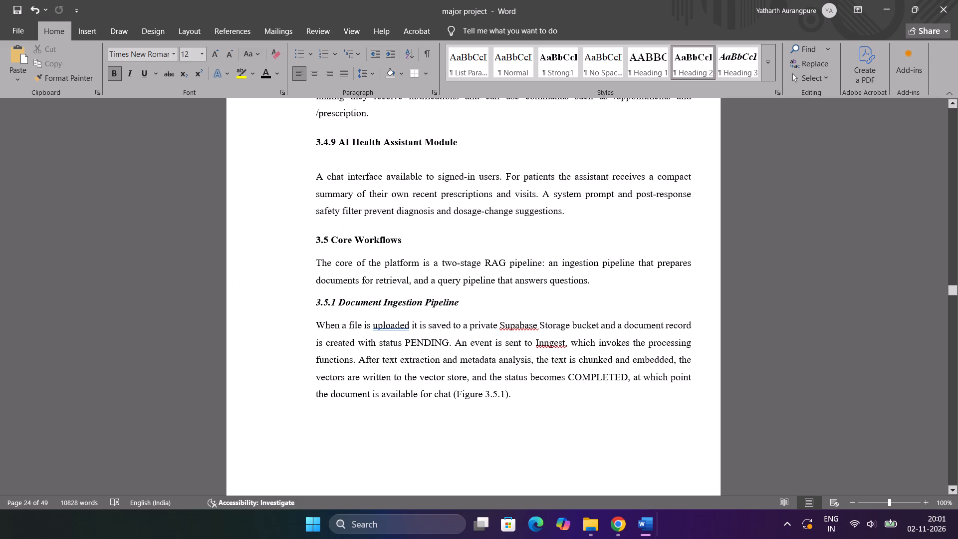
Replace the old RAG pipeline content under the report's 3.5 Core Workflows heading with the copied MediLink workflow text and figures.
scroll(357, 207, up, 3)
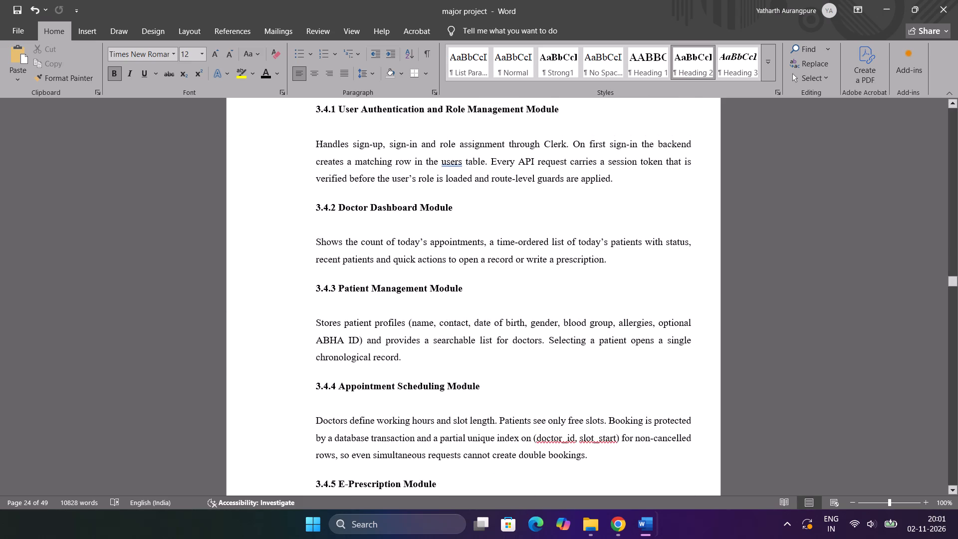
scroll(357, 207, down, 3)
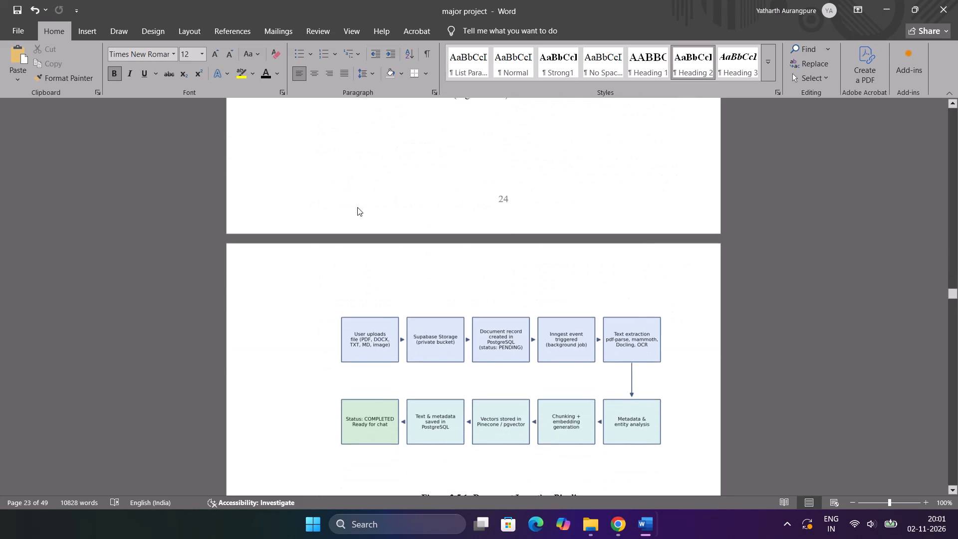
scroll(357, 207, up, 1)
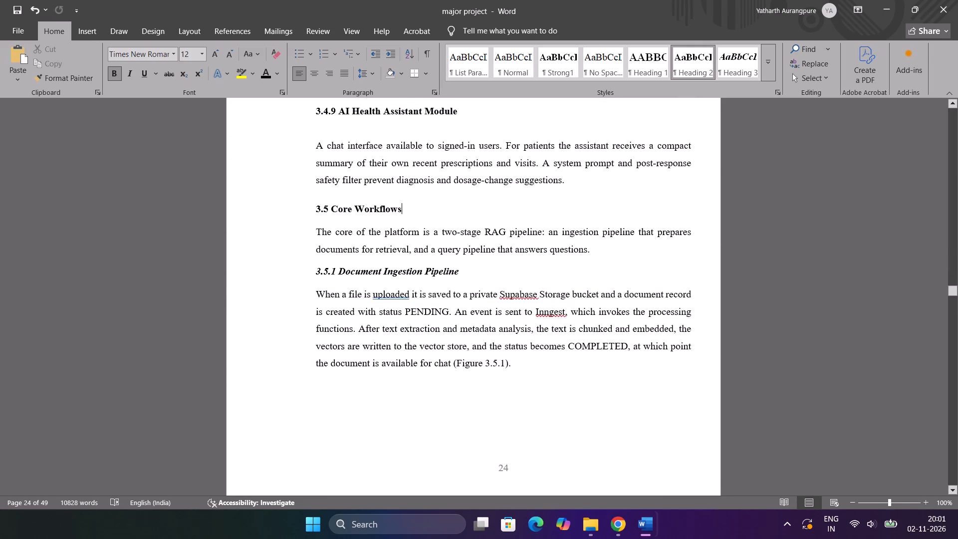
drag(298, 272, 299, 304)
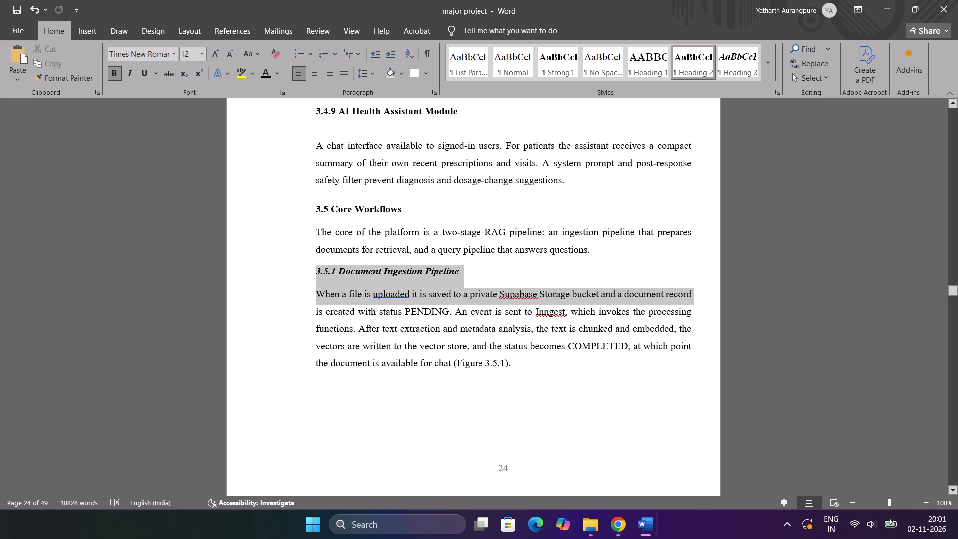
drag(299, 304, 298, 437)
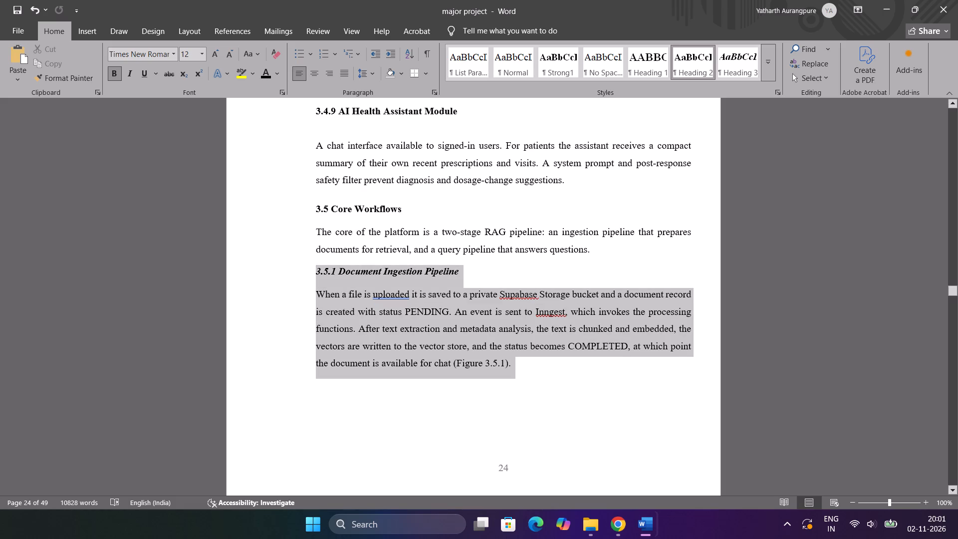
drag(298, 437, 306, 388)
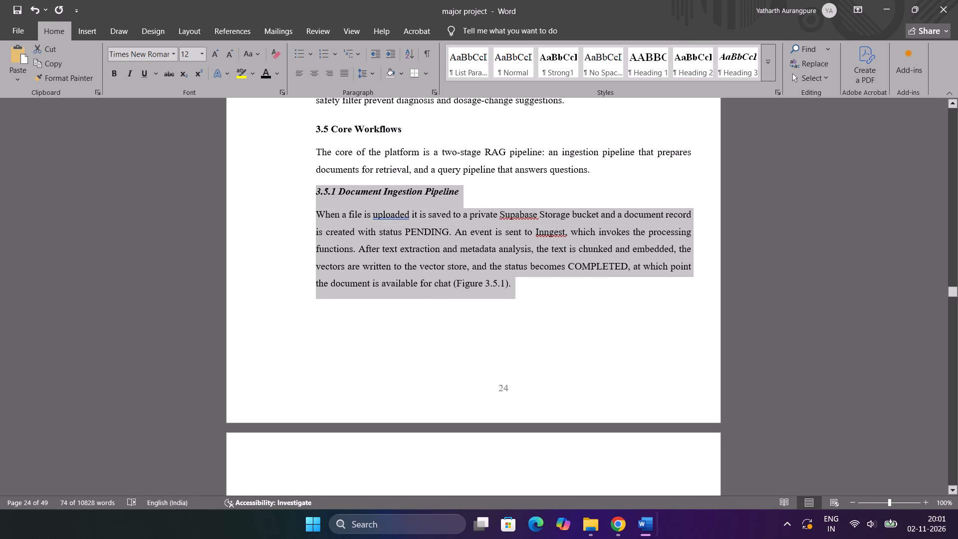
drag(280, 148, 276, 481)
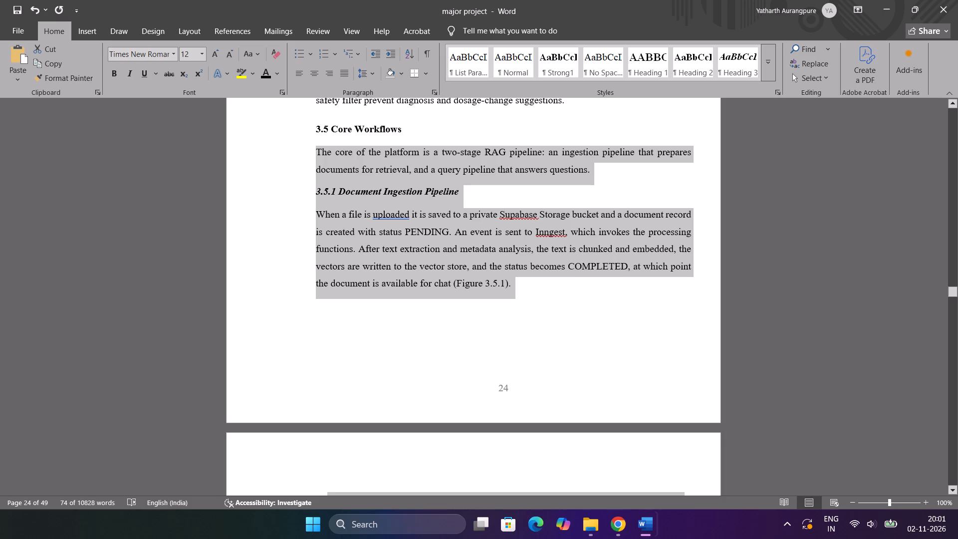
Replace the old content from the 3.5 introduction through the 3.6 Algorithm Description introduction with the copied MediLink Core Workflows content.
drag(276, 481, 280, 511)
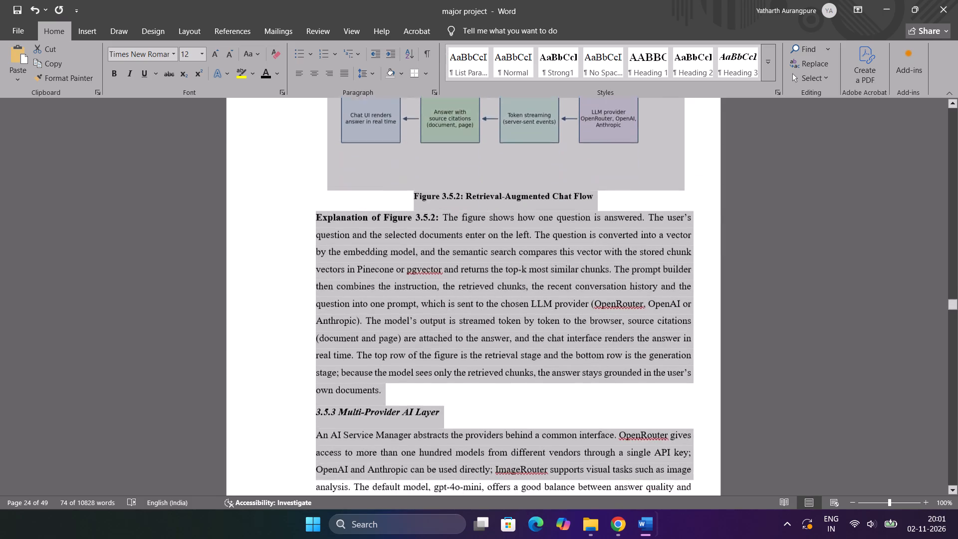
drag(280, 511, 296, 509)
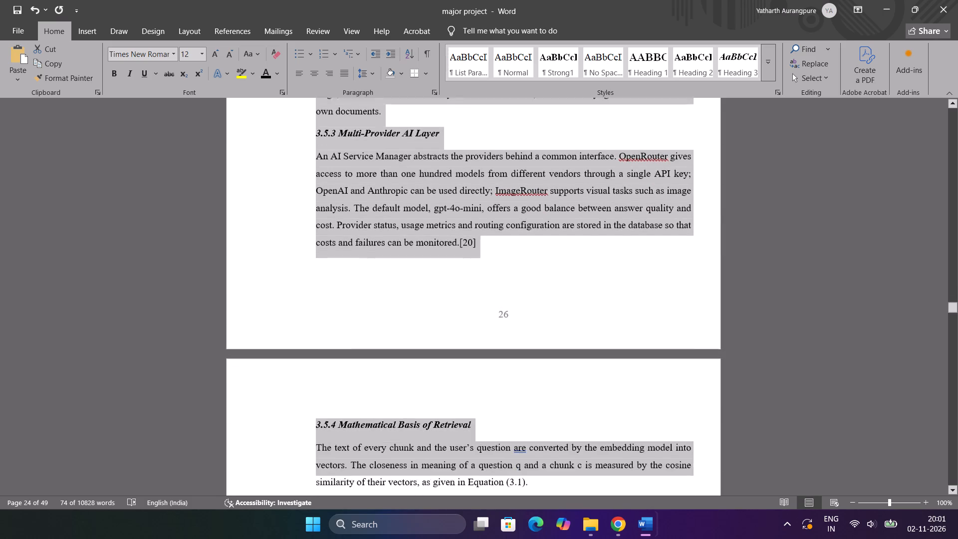
drag(296, 509, 324, 430)
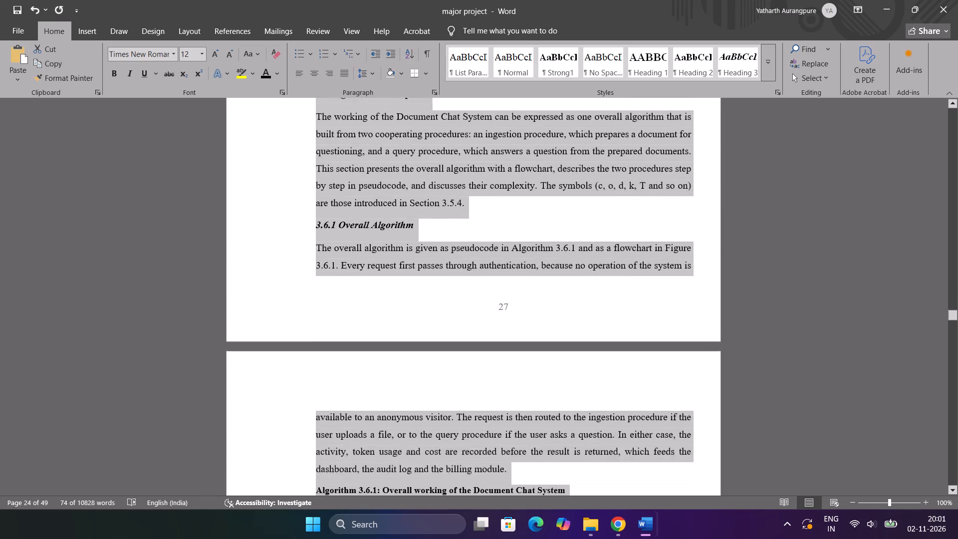
drag(324, 430, 338, 121)
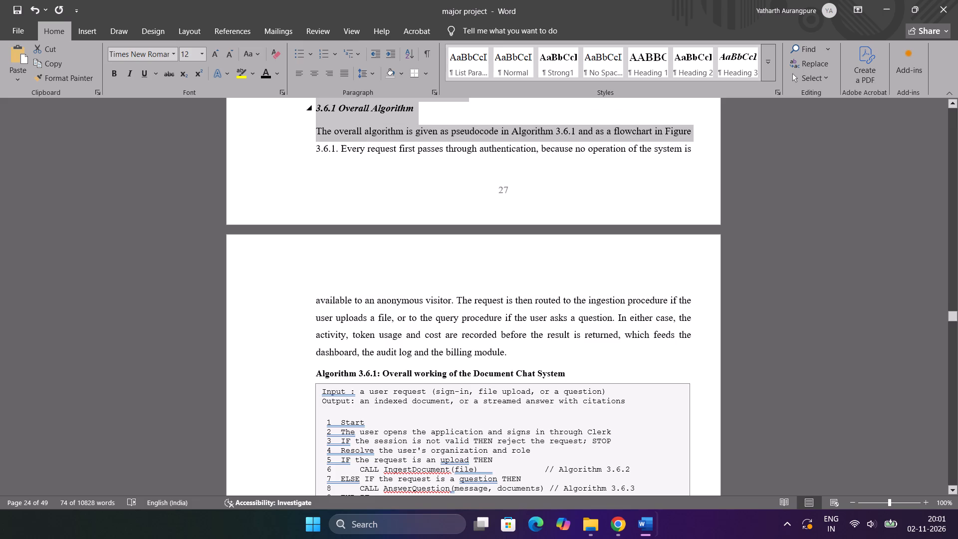
drag(338, 121, 303, 231)
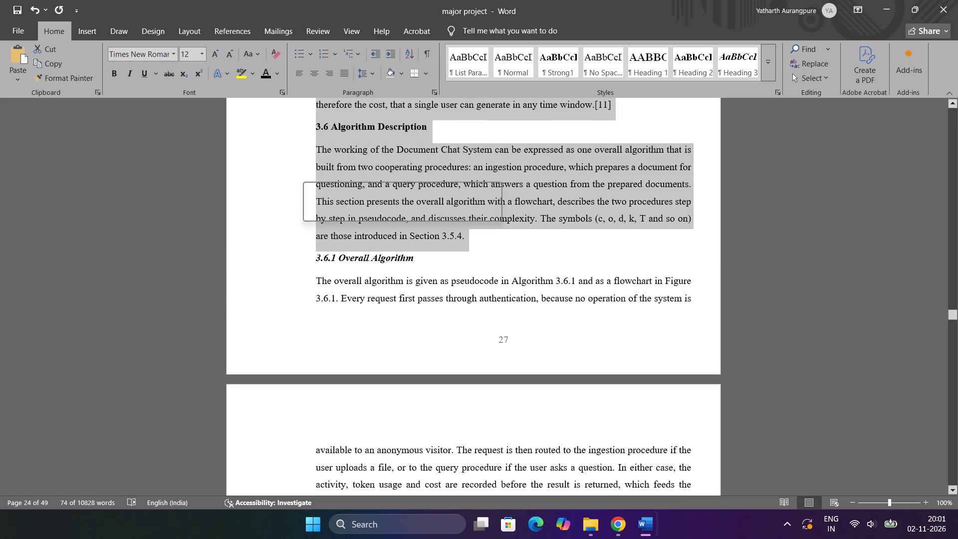
key(ctrl+v)
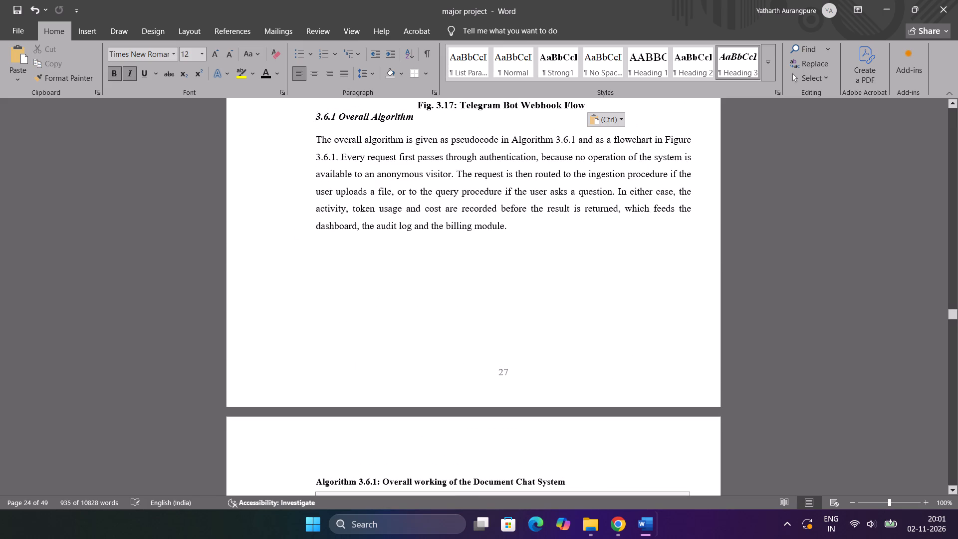
Insert a line break after the "Fig. 3.17: Telegram Bot Webhook Flow" caption to separate it from the 3.6.1 Overall Algorithm heading.
scroll(468, 233, up, 1)
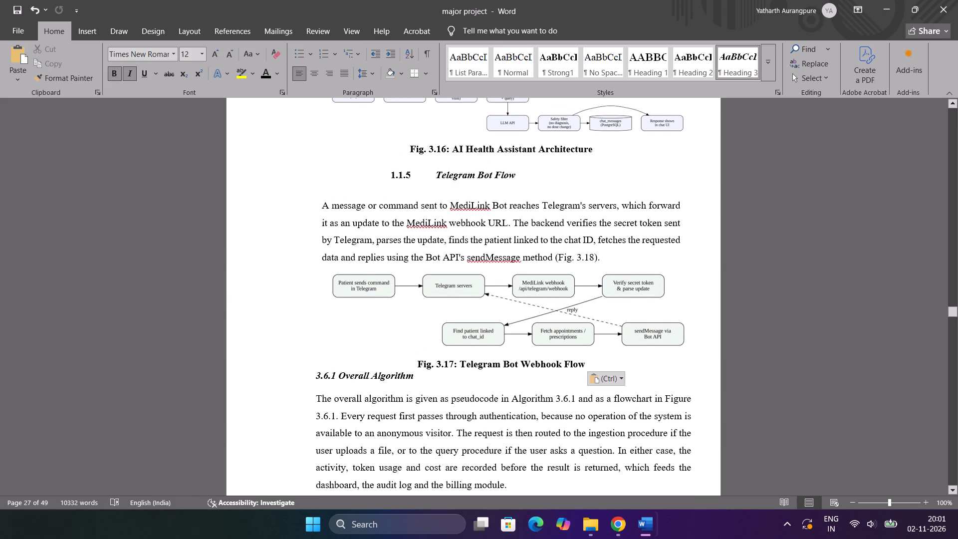
click(593, 363)
key(Return)
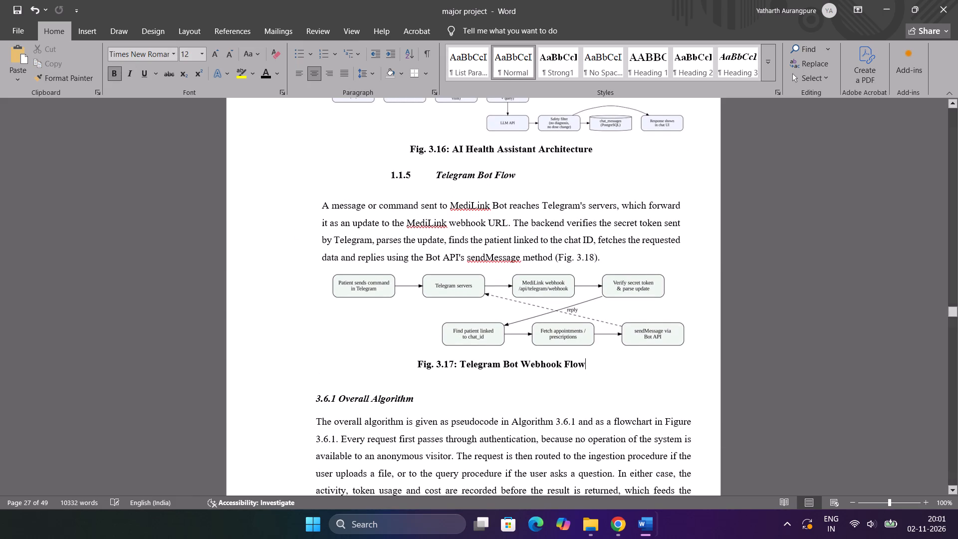
Review the pasted Core Workflows section's subheading numbering, text and figures, from the Telegram bot flow back to the 3.5 heading.
scroll(593, 363, up, 4)
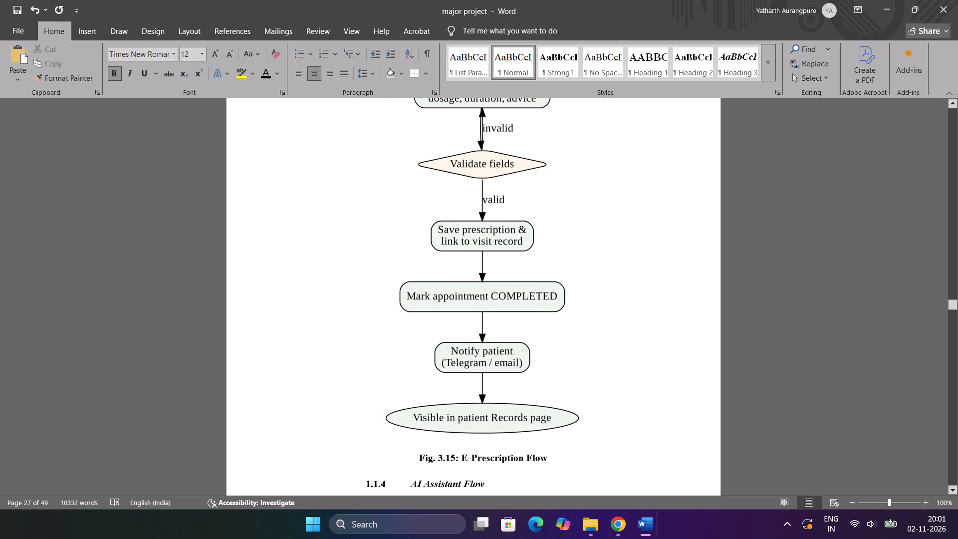
scroll(593, 363, up, 3)
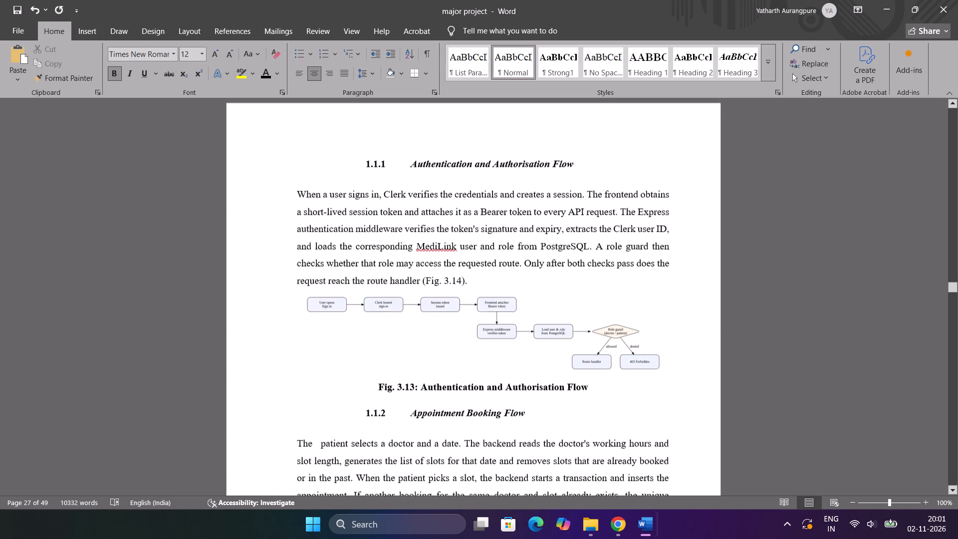
scroll(593, 363, up, 1)
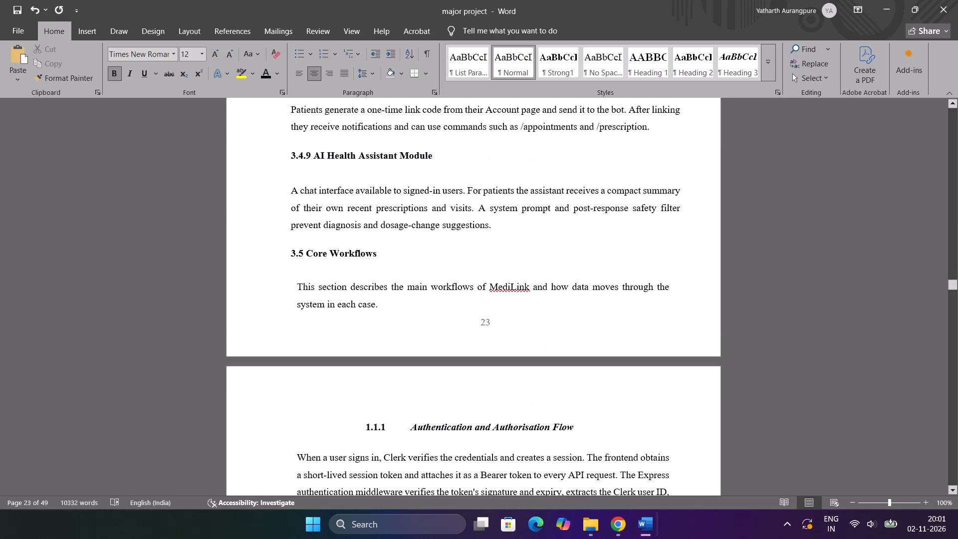
scroll(572, 390, down, 1)
drag(423, 331, 471, 366)
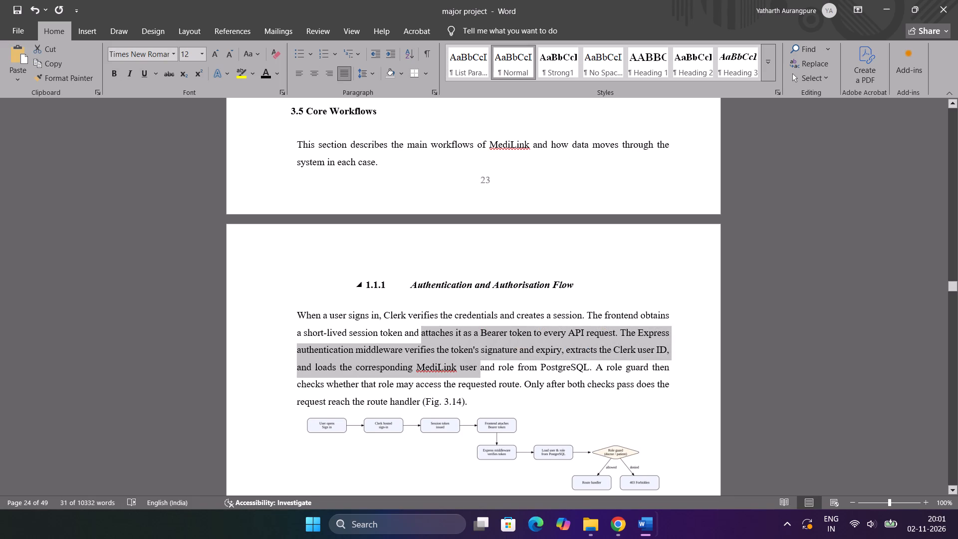
click(457, 341)
scroll(457, 341, down, 1)
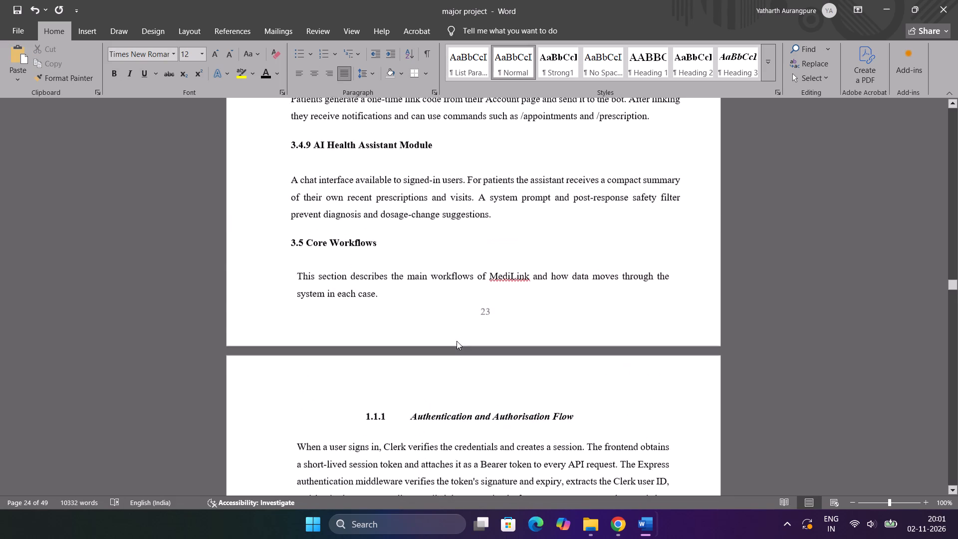
scroll(457, 341, down, 2)
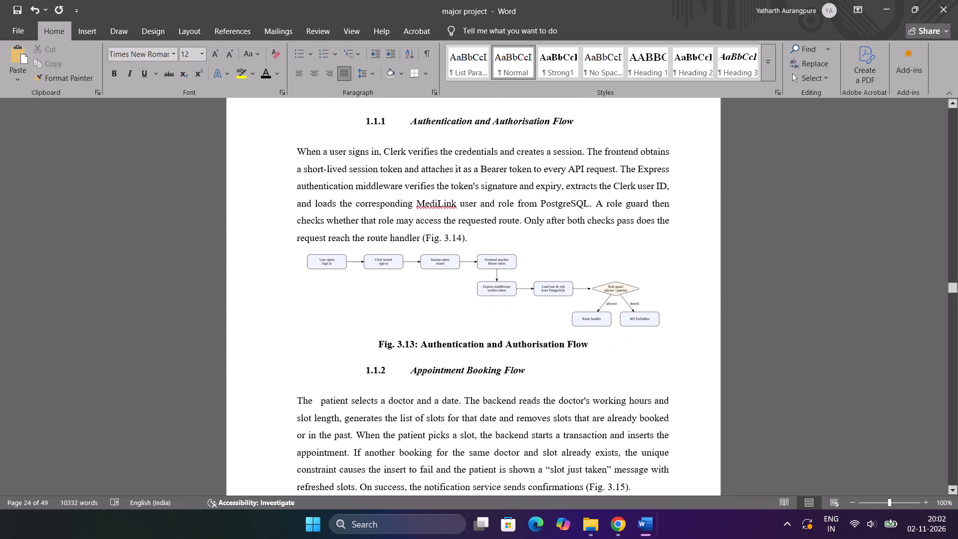
scroll(457, 341, up, 1)
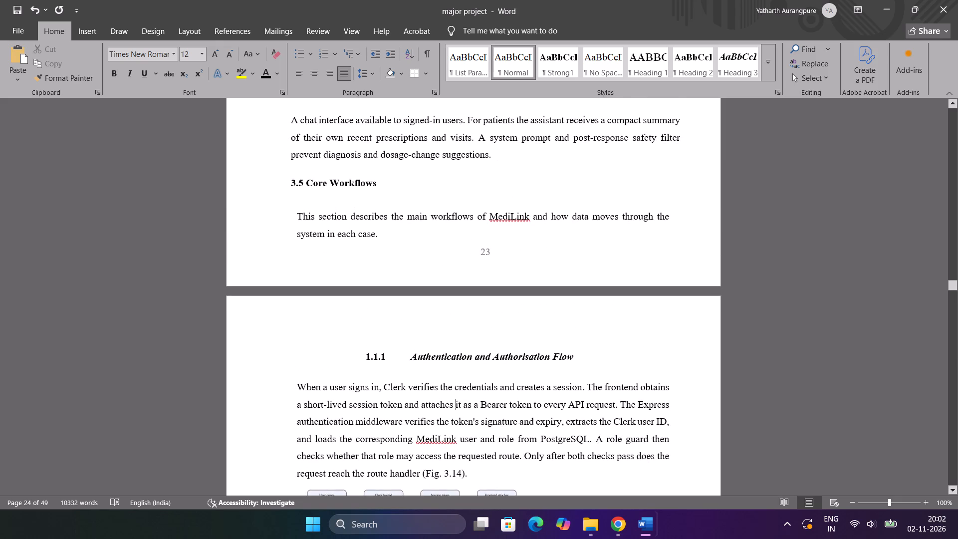
scroll(457, 341, up, 2)
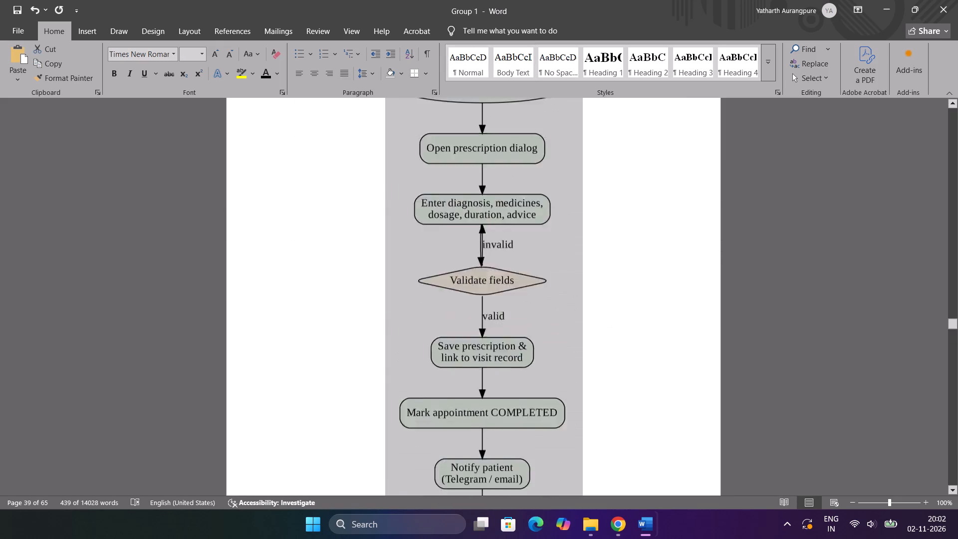
Compare sections 3.5.1 and 3.5.2 in "Group 1" with the workflow text, headings and figure pasted into the report.
scroll(457, 341, up, 2)
click(457, 341)
scroll(457, 341, up, 3)
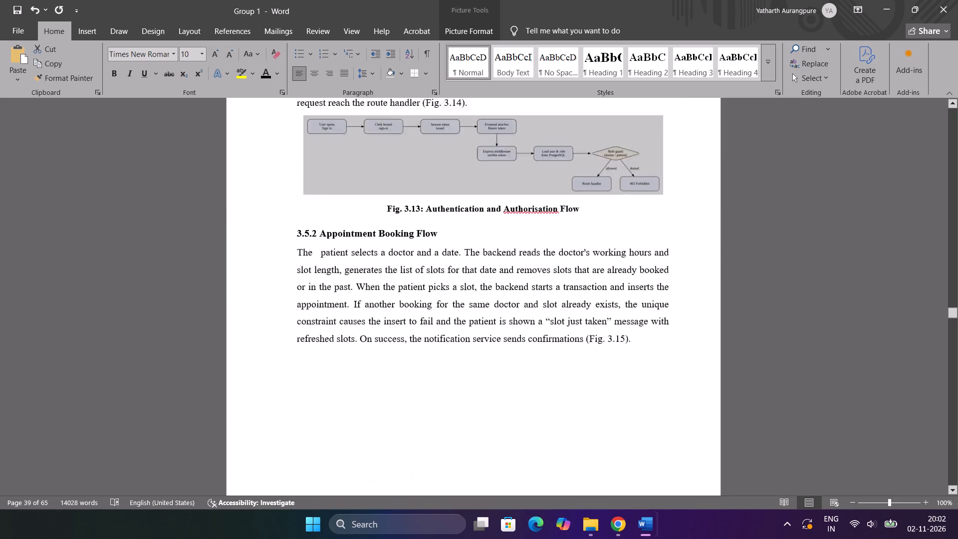
scroll(457, 341, up, 2)
scroll(457, 341, down, 3)
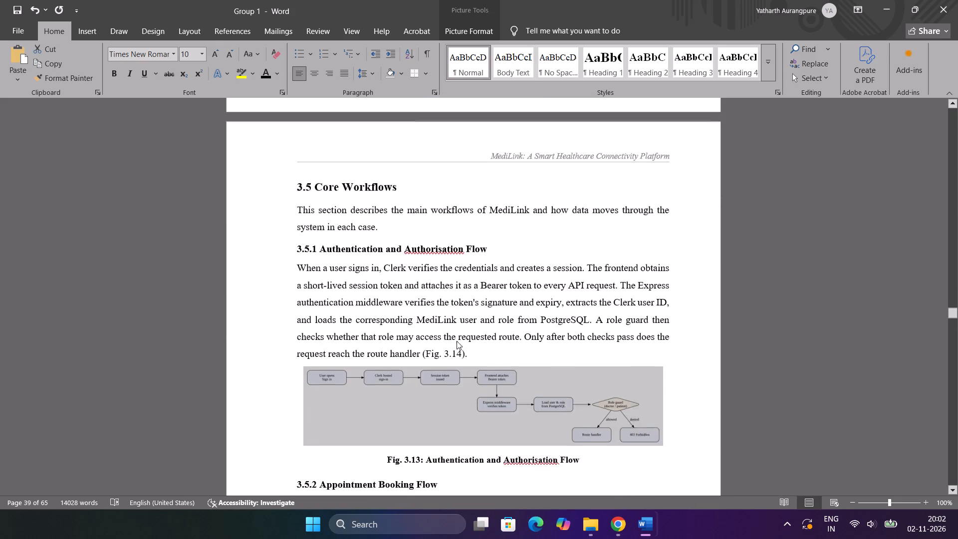
scroll(457, 341, down, 1)
click(440, 409)
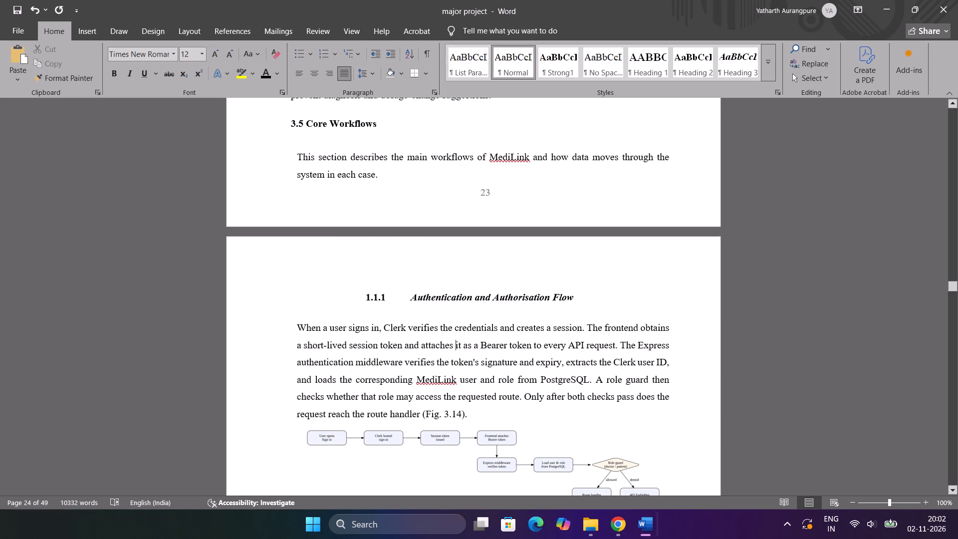
scroll(440, 409, down, 1)
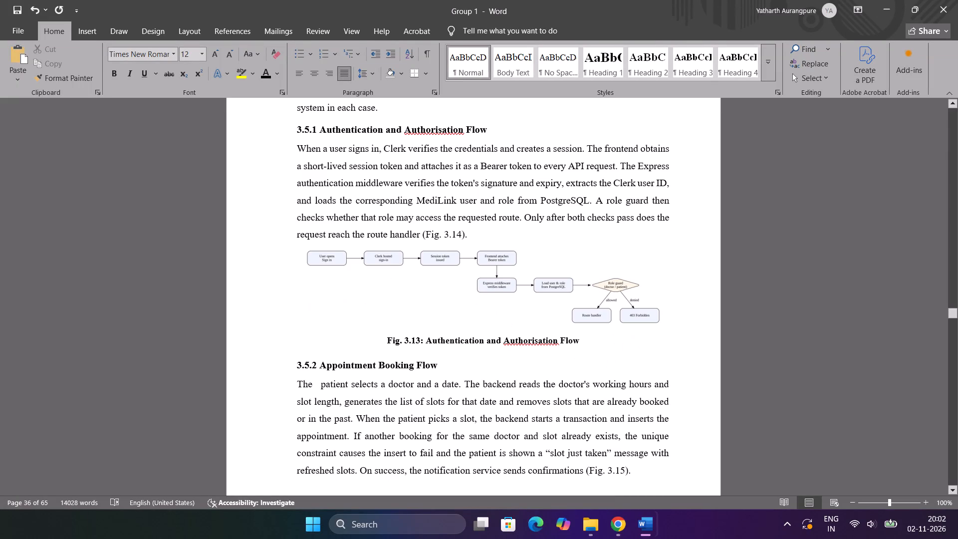
click(443, 385)
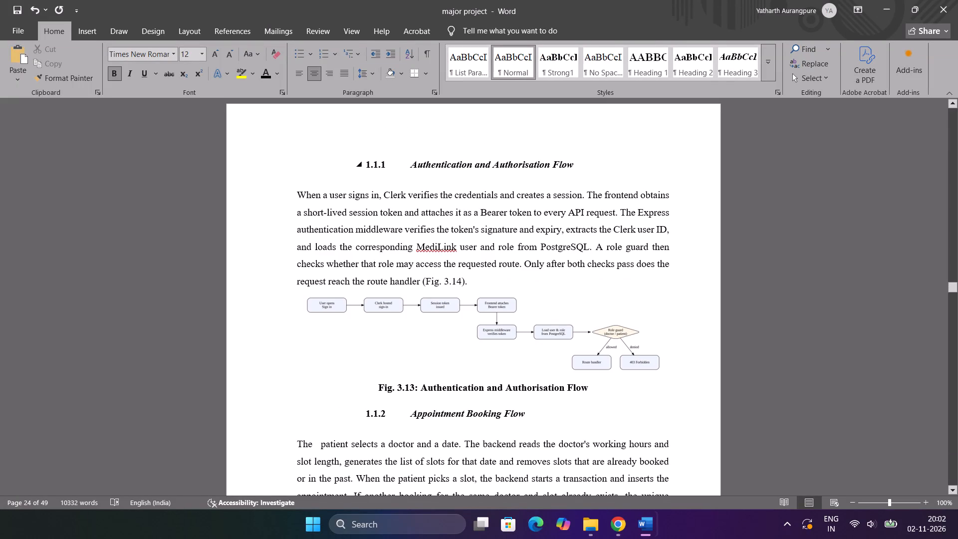
Delete the misnumbered "Authentication and Authorisation Flow" and "Appointment Booking Flow" headings from the report's pasted workflow section.
scroll(524, 161, up, 1)
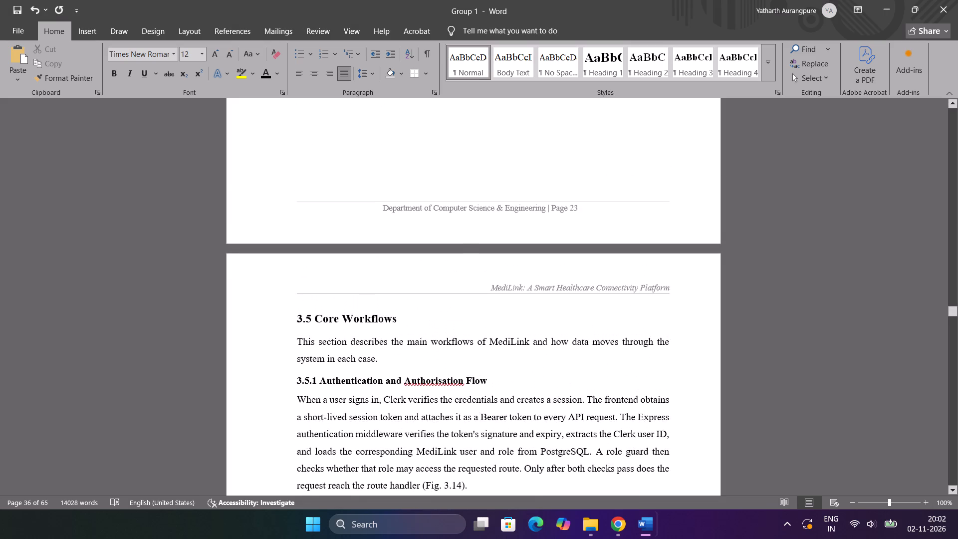
scroll(524, 161, up, 1)
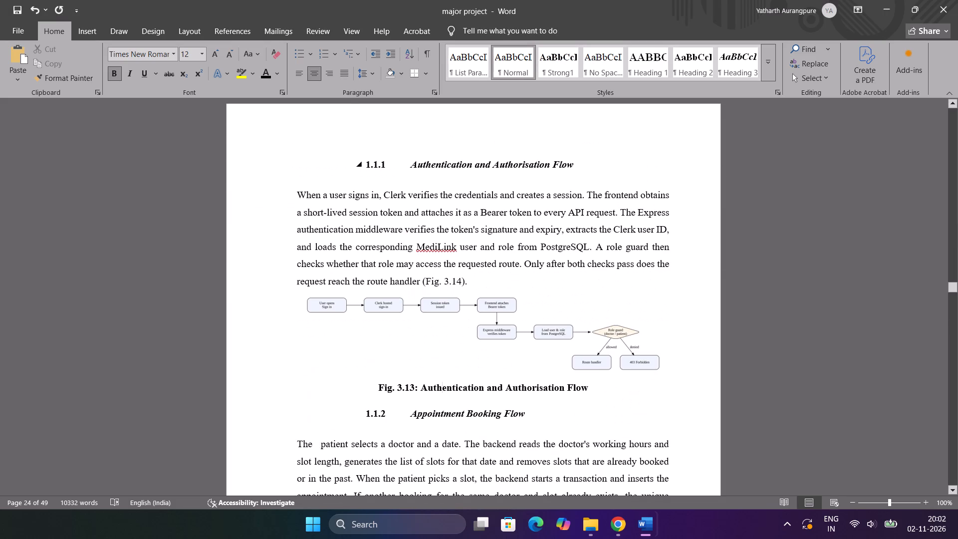
drag(585, 165, 372, 155)
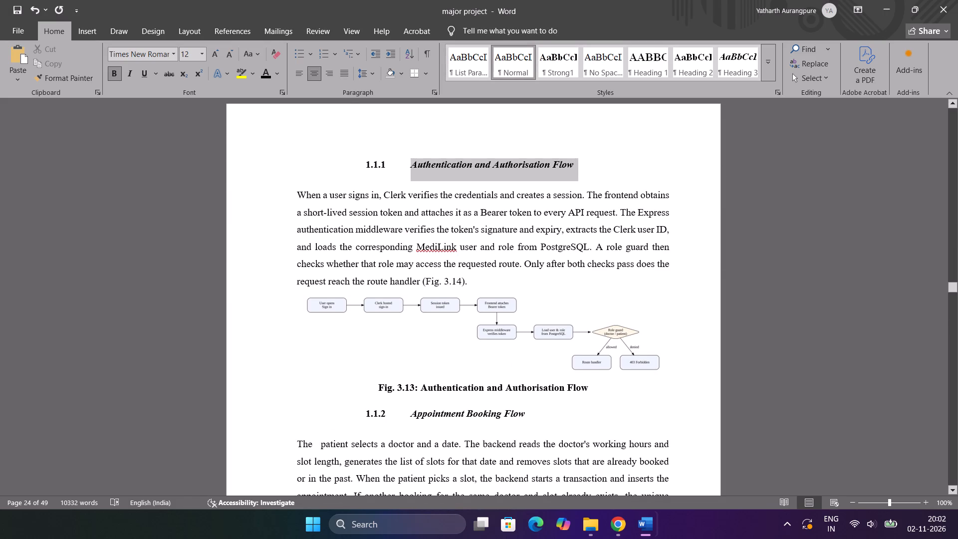
drag(372, 155, 372, 154)
key(BackSpace)
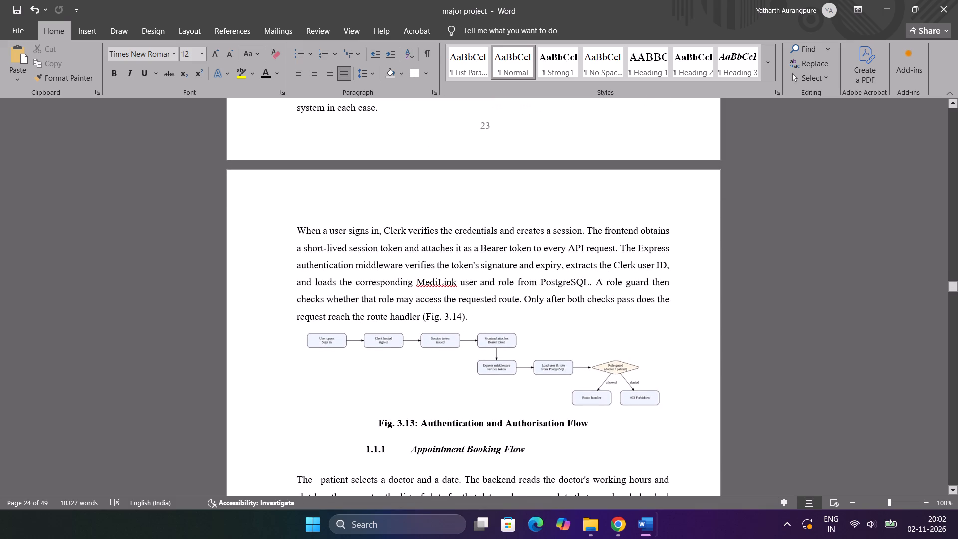
drag(538, 452, 344, 442)
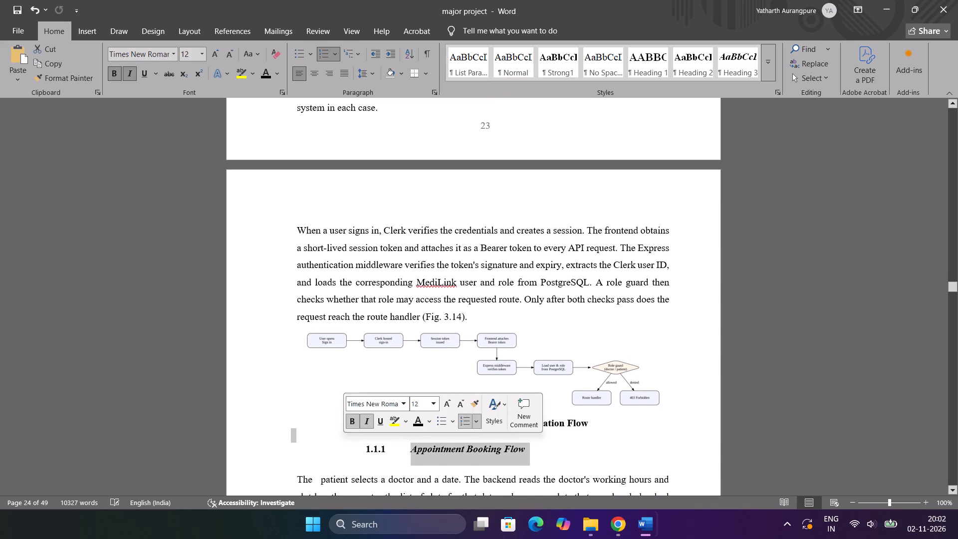
Delete the misnumbered "Appointment Booking Flow" and "E-Prescription Flow" headings from the pasted Core Workflows section, keeping their body text and figures.
key(BackSpace)
scroll(344, 442, down, 1)
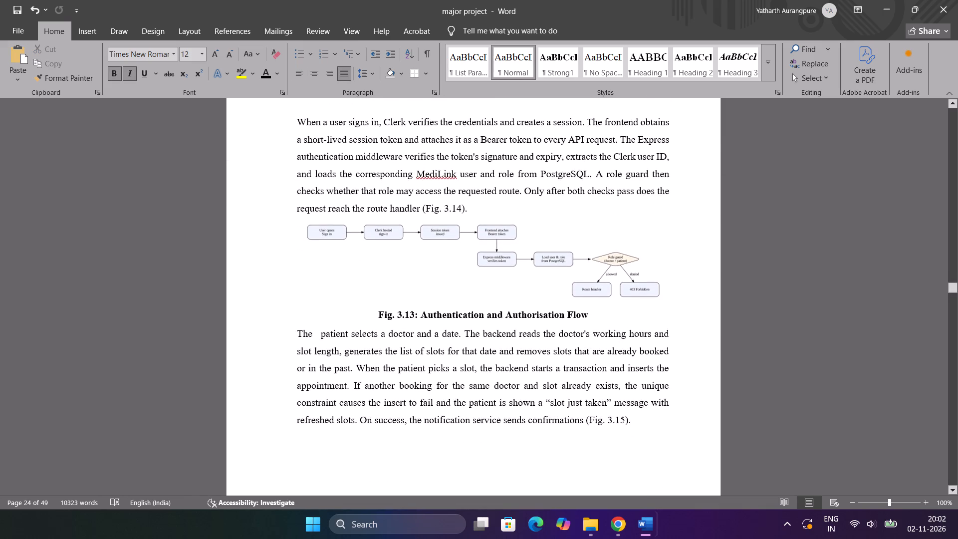
scroll(344, 442, down, 2)
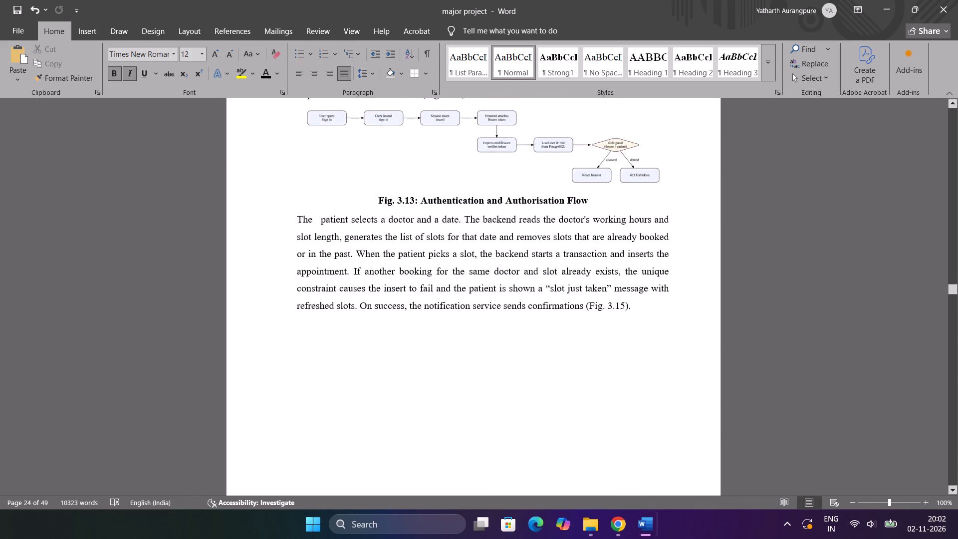
scroll(344, 442, down, 1)
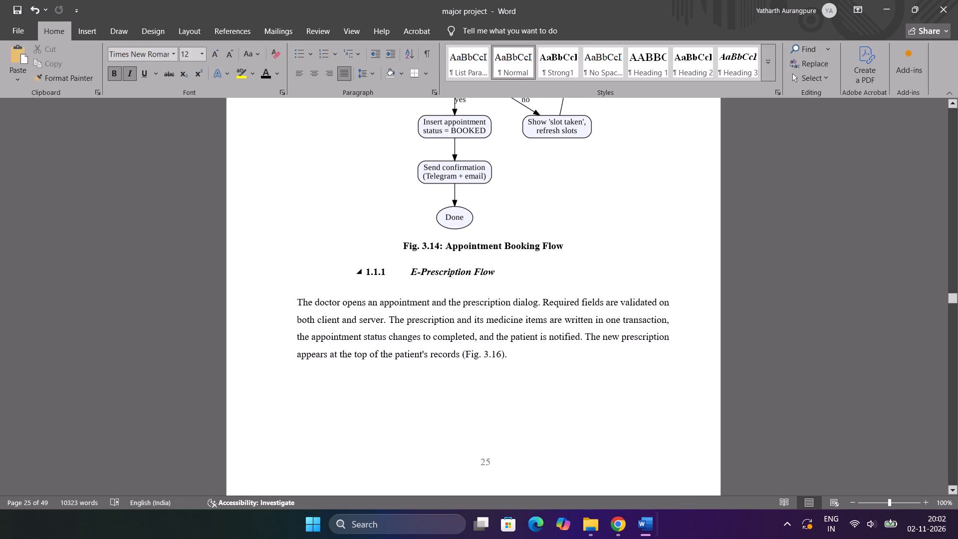
drag(520, 273, 349, 275)
key(BackSpace)
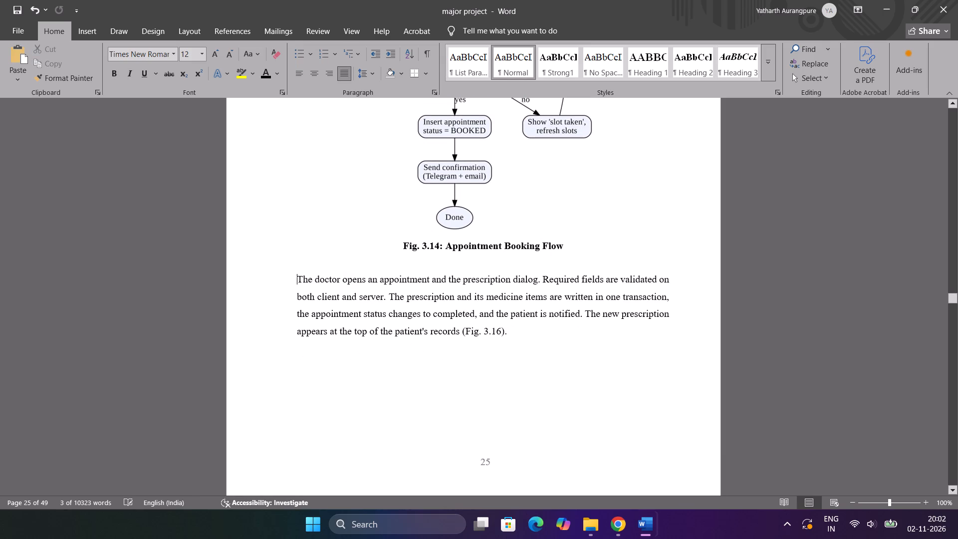
scroll(349, 275, down, 3)
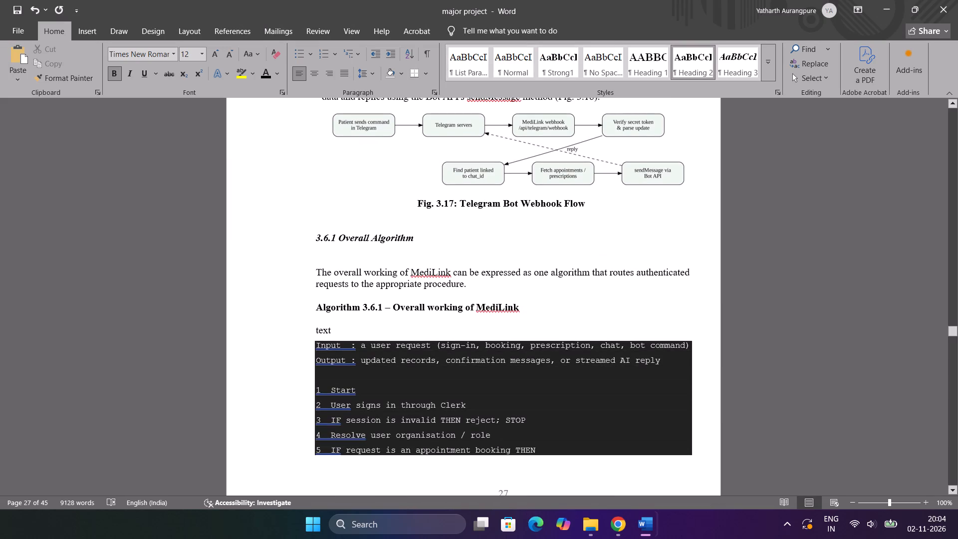
Delete the stray "text" label between the "Algorithm 3.6.1 – Overall working of MediLink" heading and its code block.
drag(412, 333, 412, 322)
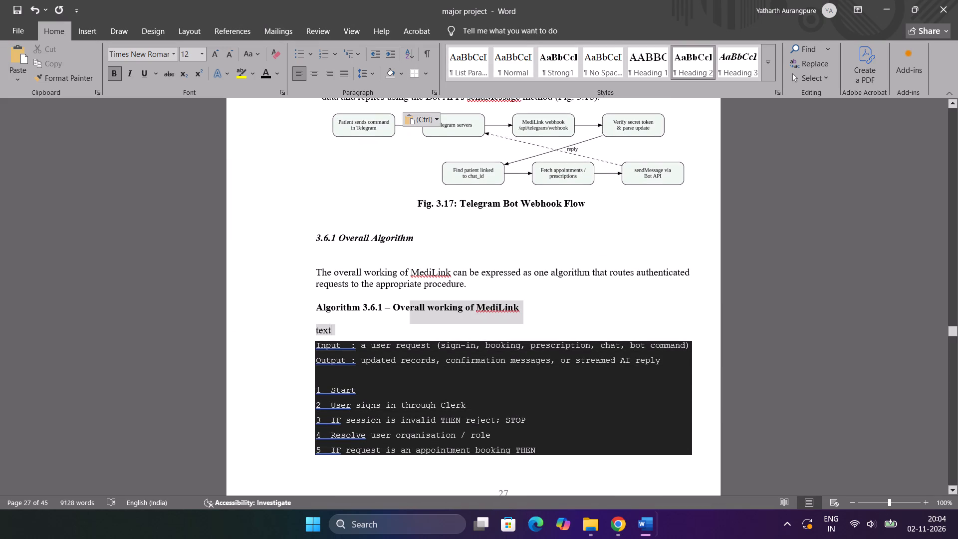
drag(412, 322, 411, 319)
key(shift+Right)
key(shift+Right)
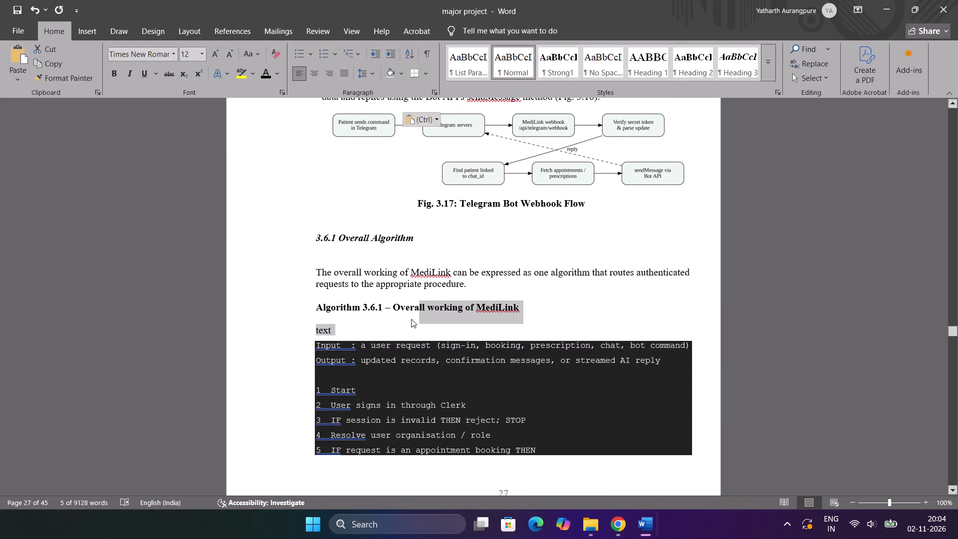
key(shift+Down)
key(shift+Left)
key(shift+Left)
key(shift+Left)
key(shift+Left)
key(BackSpace)
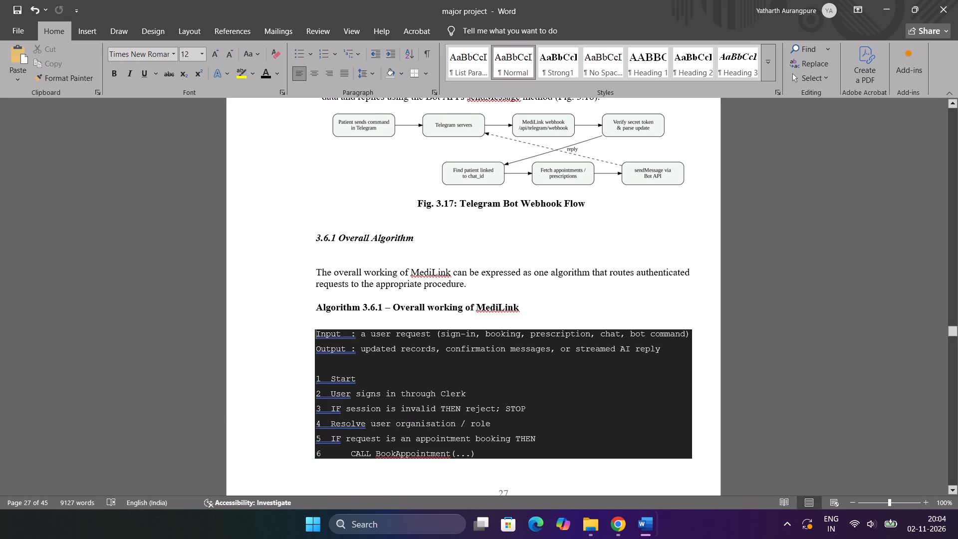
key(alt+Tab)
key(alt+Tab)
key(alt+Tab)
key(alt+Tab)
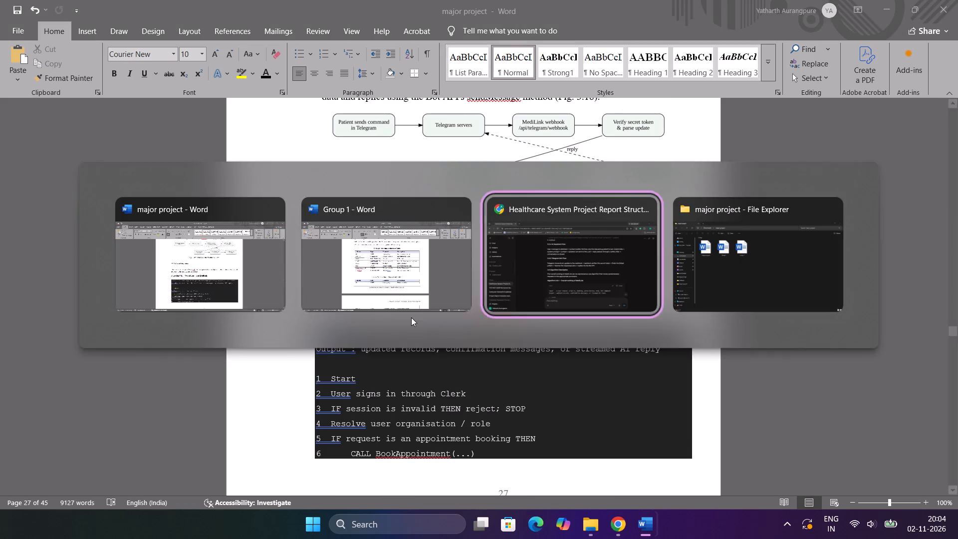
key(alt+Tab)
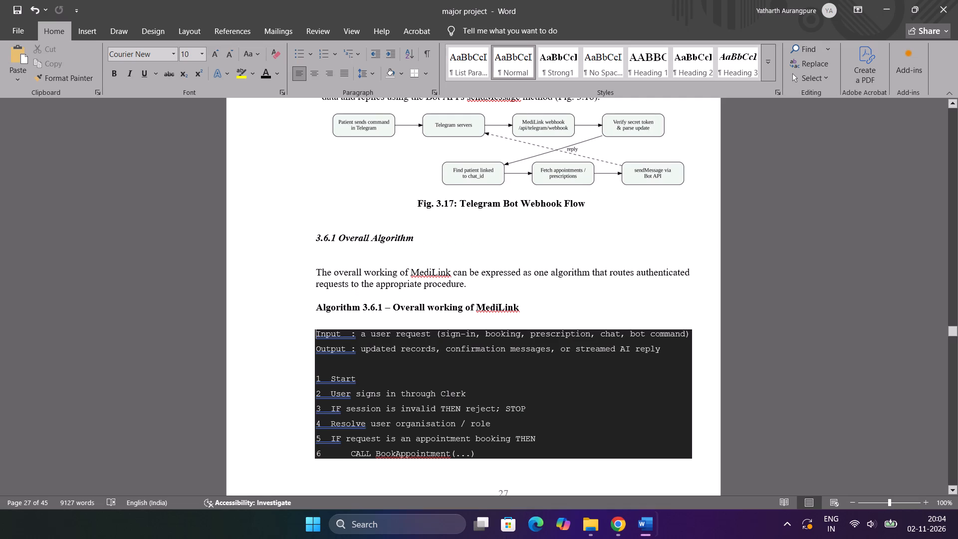
Cut the dark-shaded Algorithm 3.6.1 pseudocode and paste it back on a separate line beneath its "Overall working of MediLink" heading.
scroll(411, 317, down, 1)
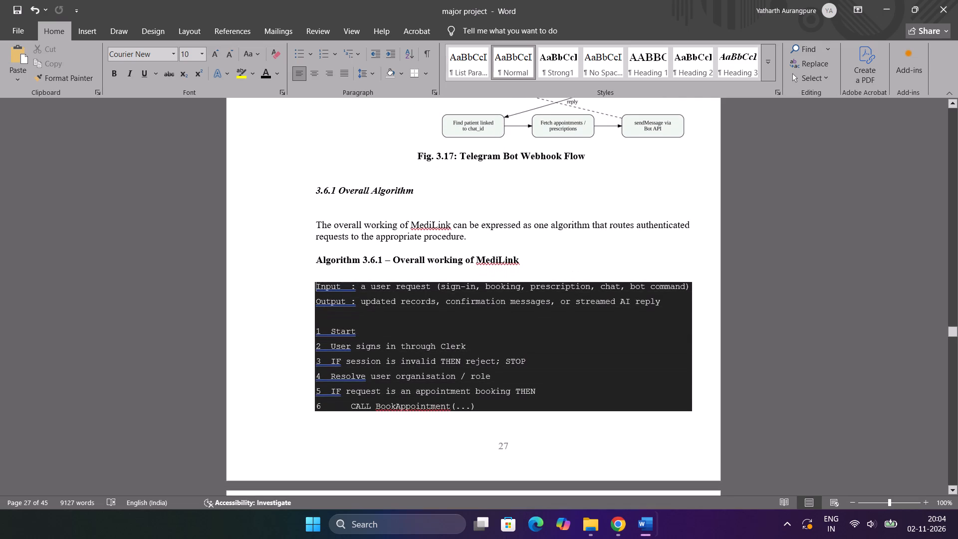
click(411, 317)
scroll(411, 317, up, 2)
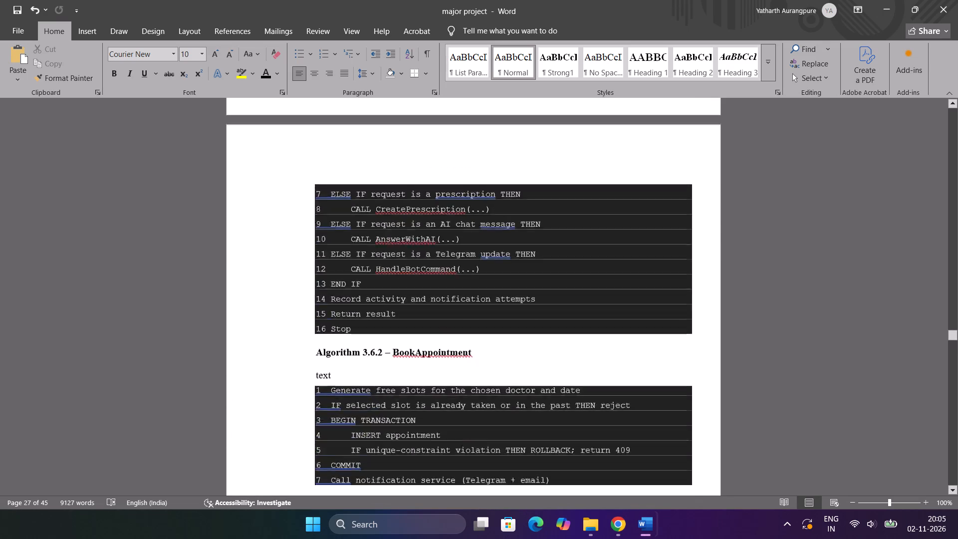
scroll(411, 317, up, 1)
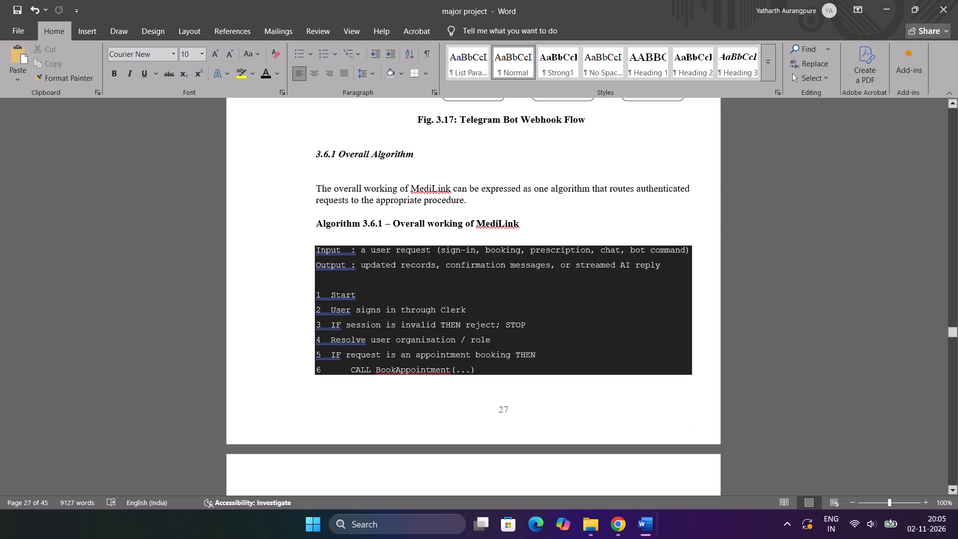
double_click(327, 251)
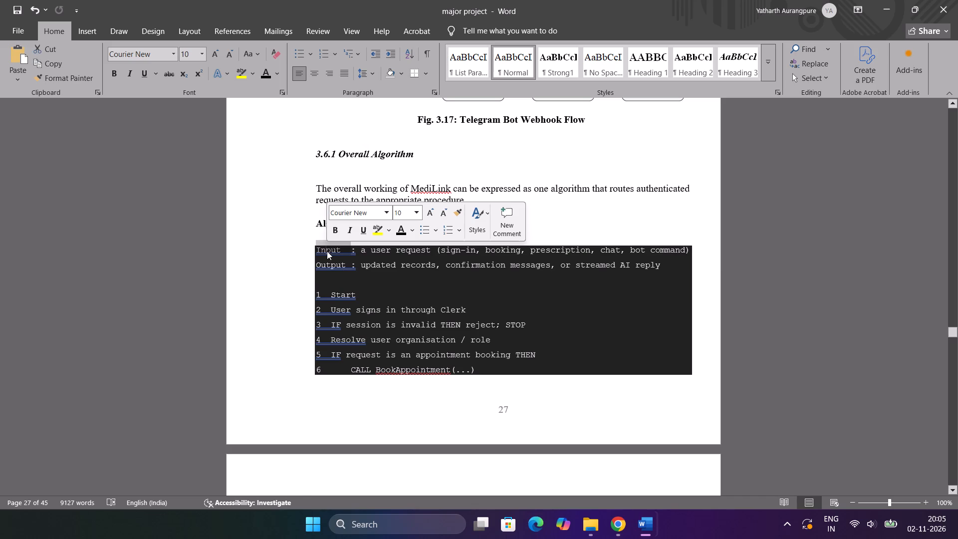
double_click(327, 251)
double_click(327, 251)
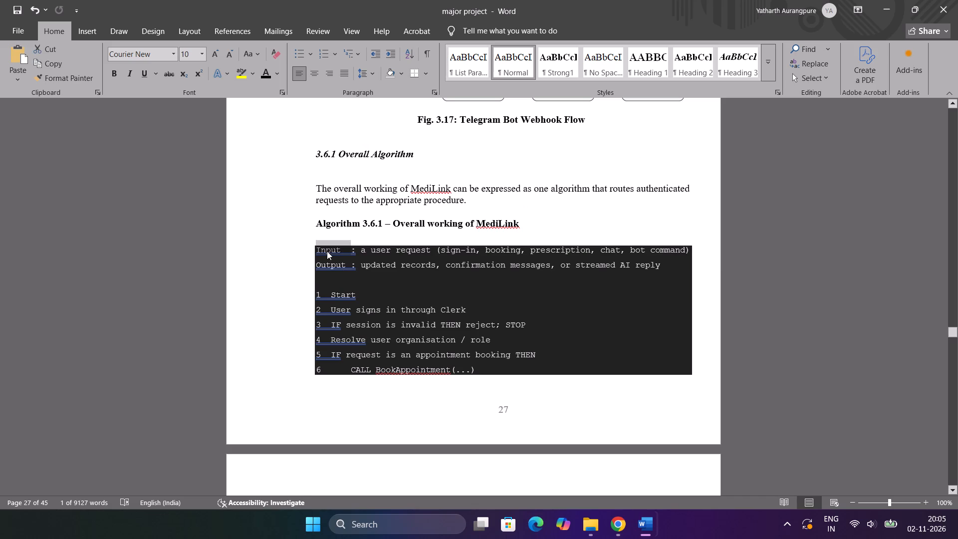
drag(327, 251, 468, 283)
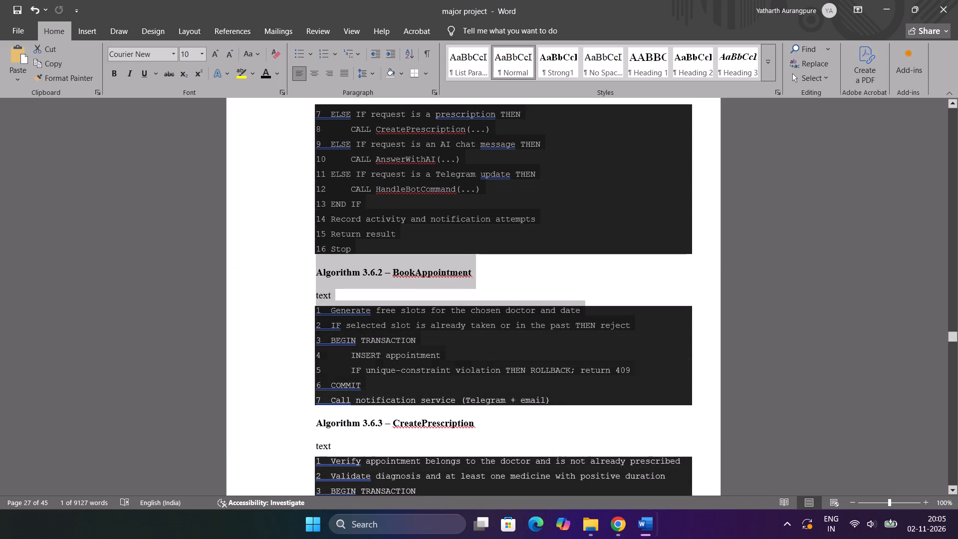
drag(468, 283, 491, 253)
key(ctrl+x)
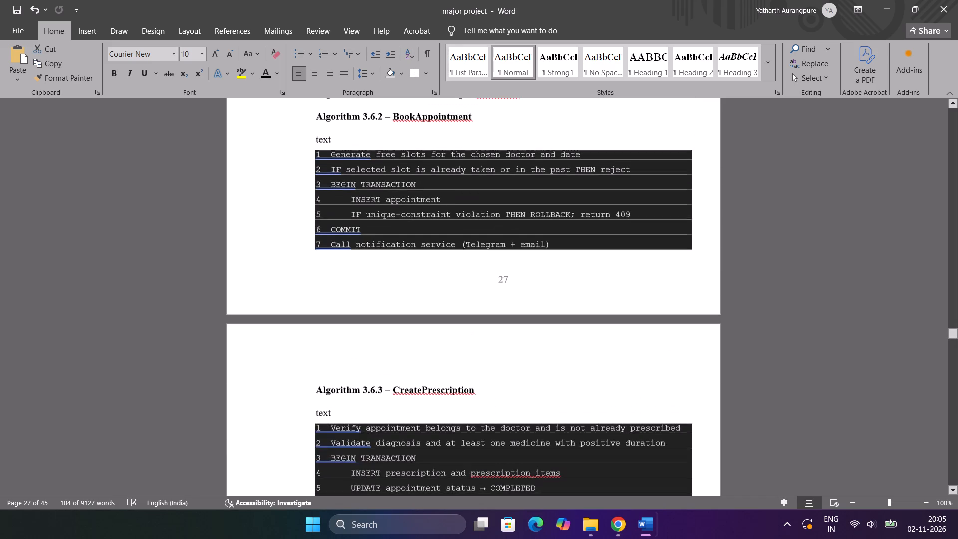
scroll(491, 253, up, 1)
key(Return)
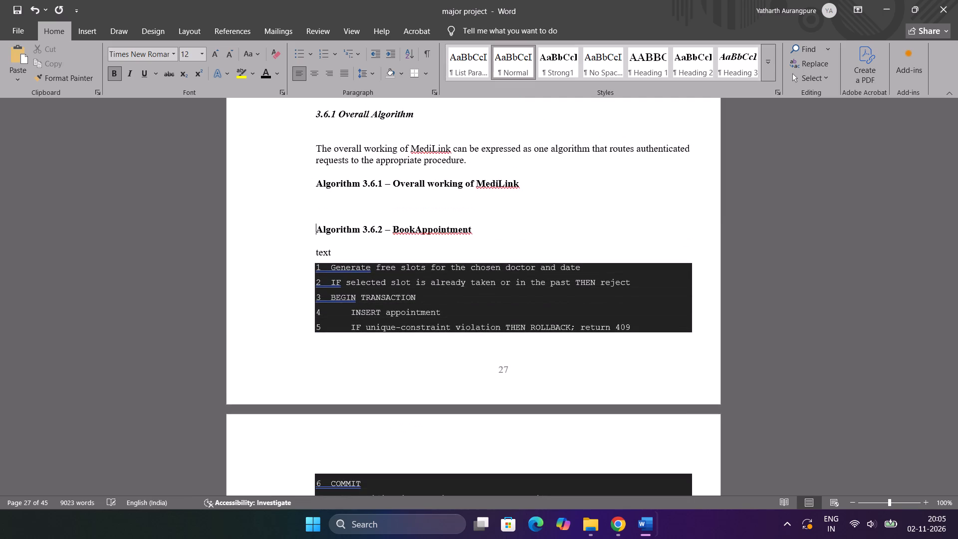
key(Up)
key(ctrl+v)
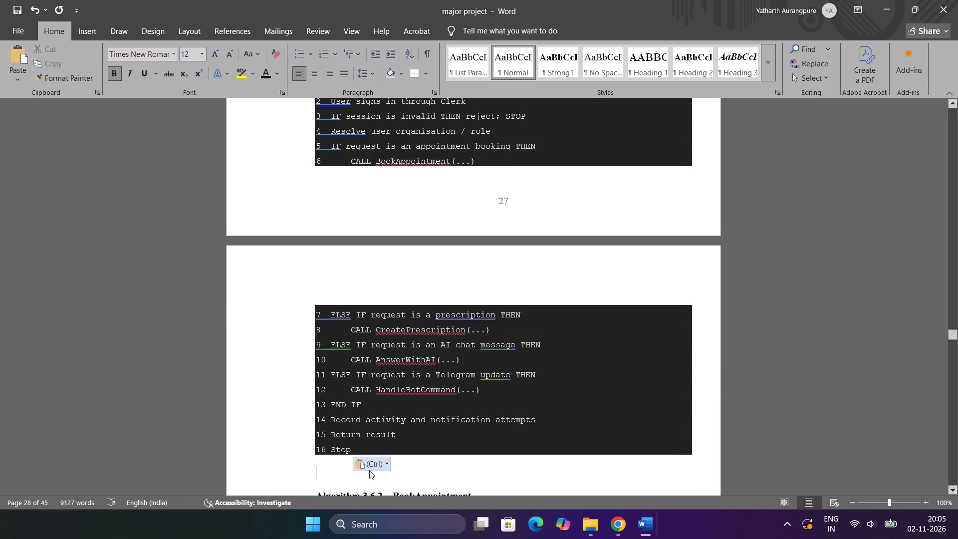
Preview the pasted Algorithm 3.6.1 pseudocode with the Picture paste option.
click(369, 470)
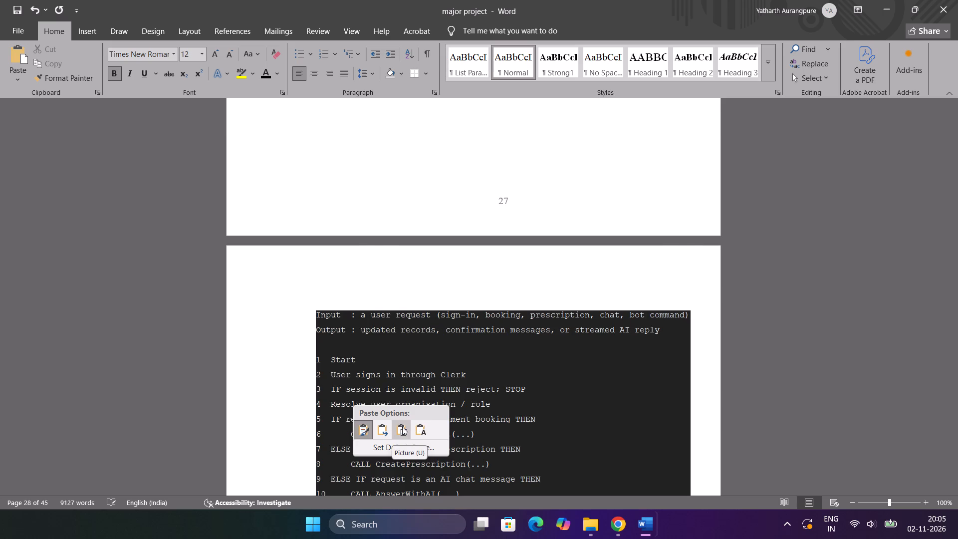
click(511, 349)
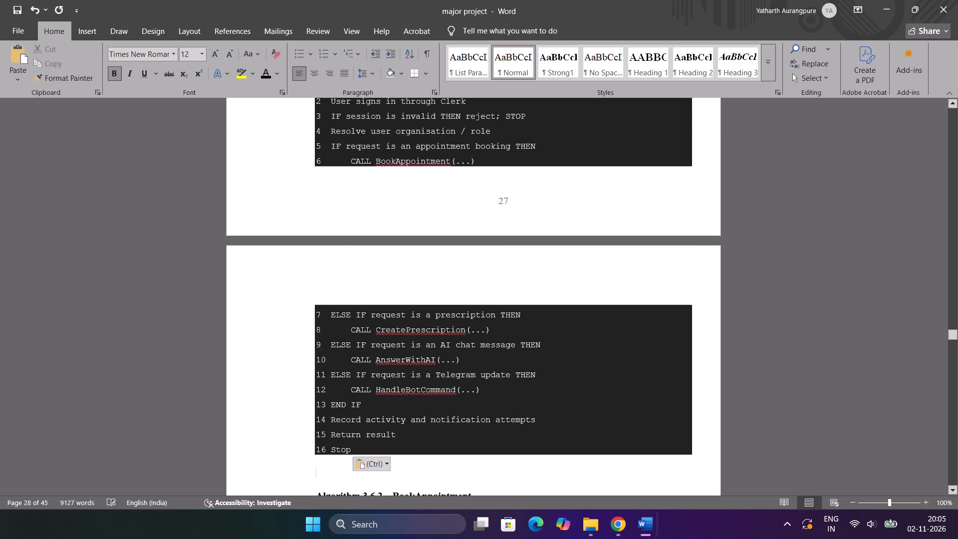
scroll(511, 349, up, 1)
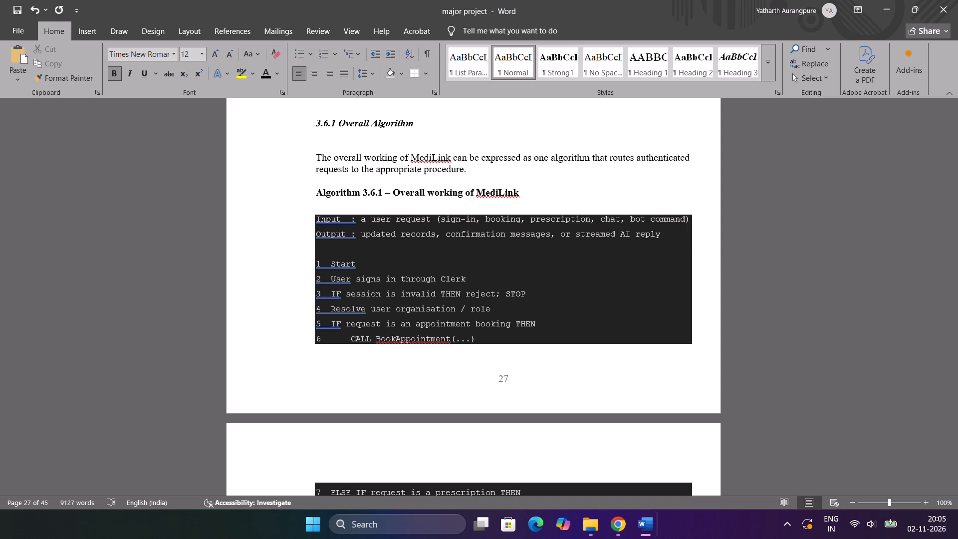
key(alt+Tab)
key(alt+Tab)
Delete the stray "text" line between the "Algorithm 3.6.2 – BookAppointment" heading and its dark-shaded pseudocode.
scroll(522, 273, down, 1)
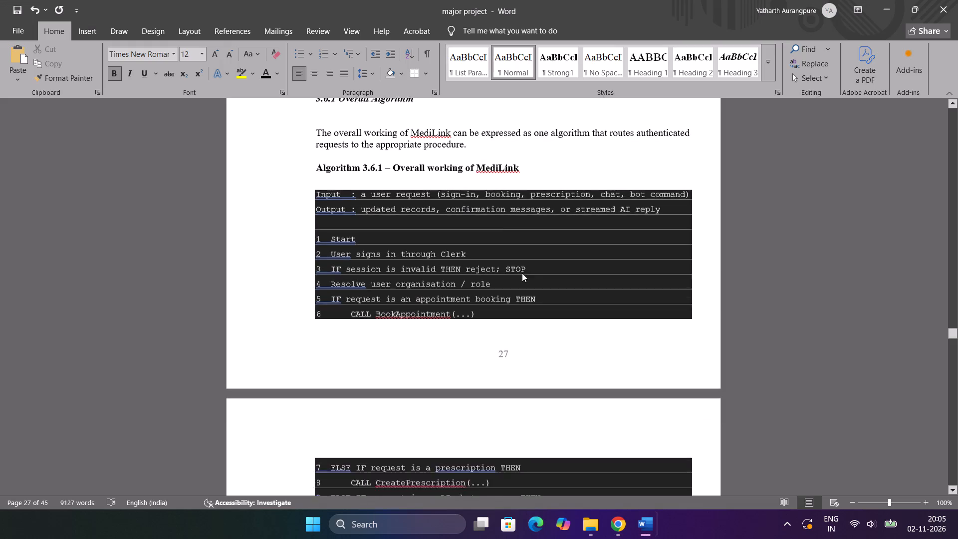
scroll(522, 273, down, 1)
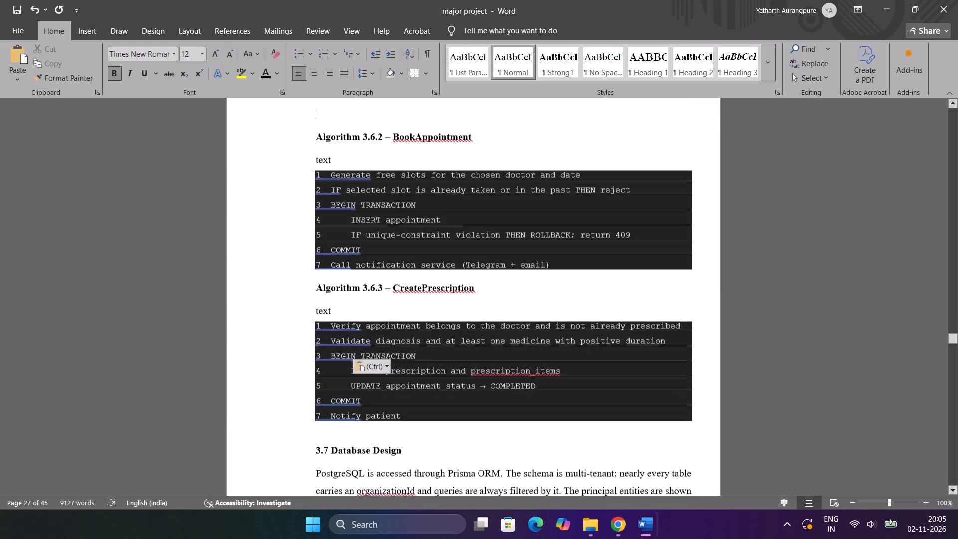
scroll(522, 273, down, 1)
scroll(457, 274, up, 1)
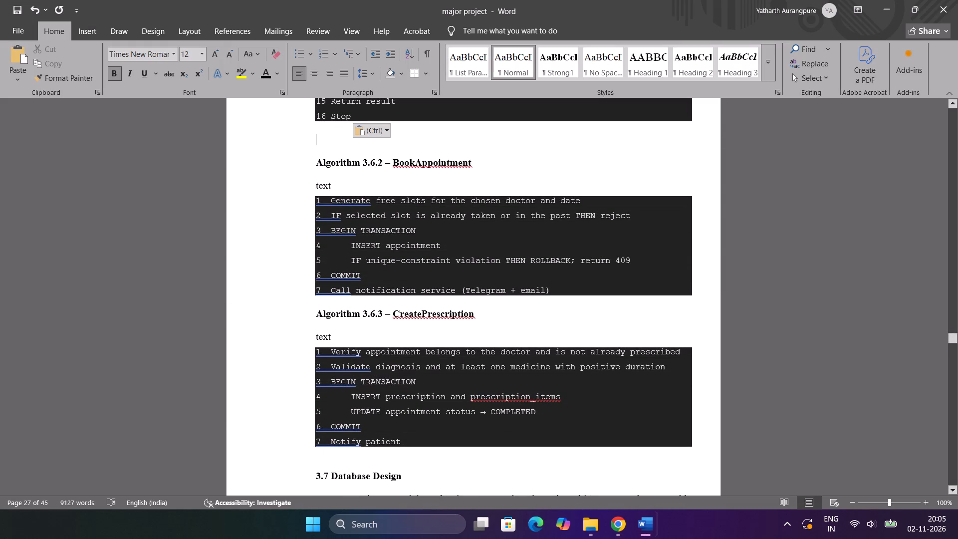
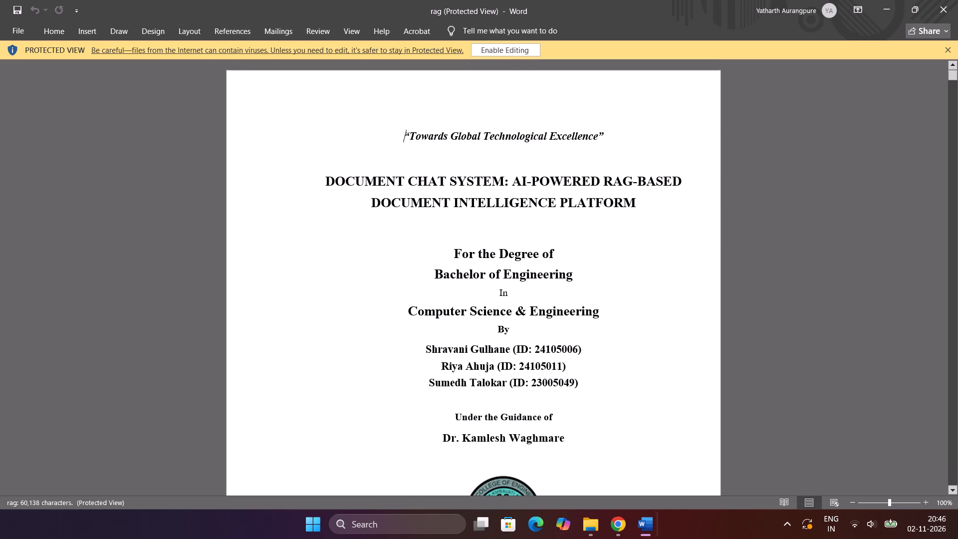
click(506, 54)
Look through the rag report from the front matter to the architecture, modules and RAG pipeline sections of chapter 3.
scroll(484, 229, down, 20)
scroll(484, 229, down, 20)
scroll(484, 229, down, 20)
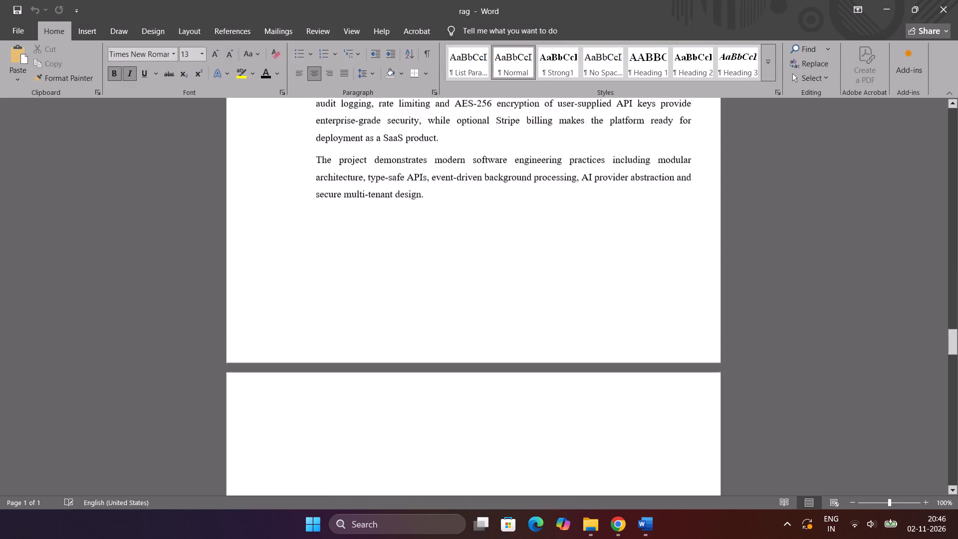
scroll(484, 229, down, 20)
scroll(484, 229, down, 12)
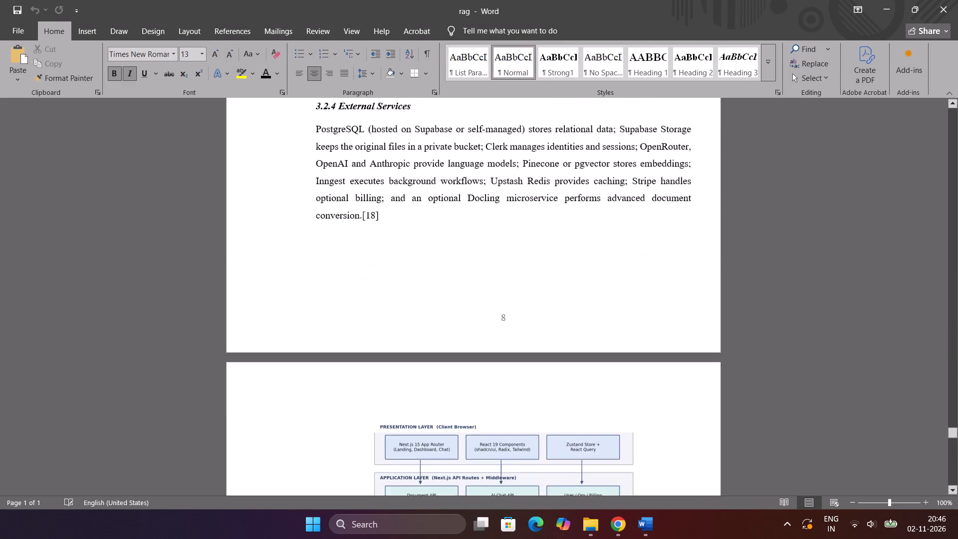
scroll(484, 229, down, 5)
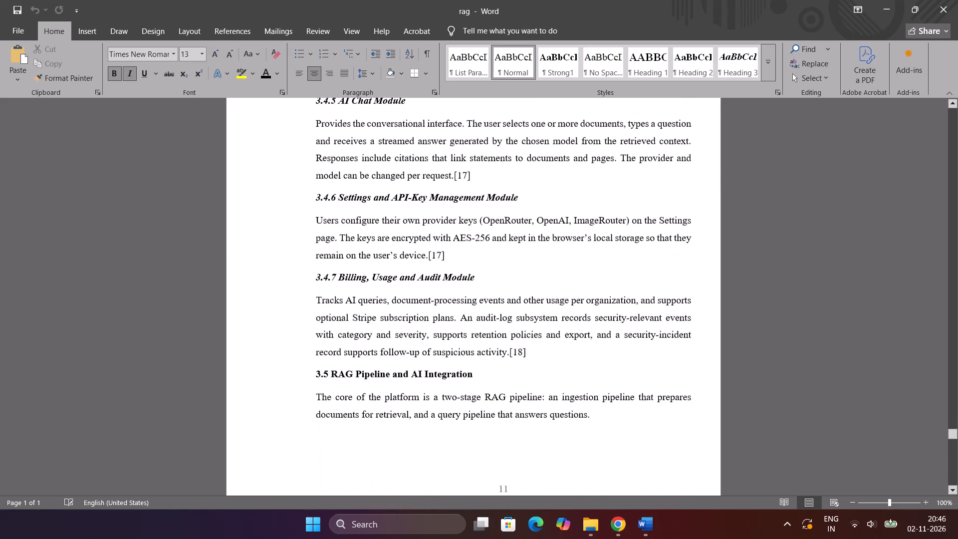
scroll(484, 229, down, 2)
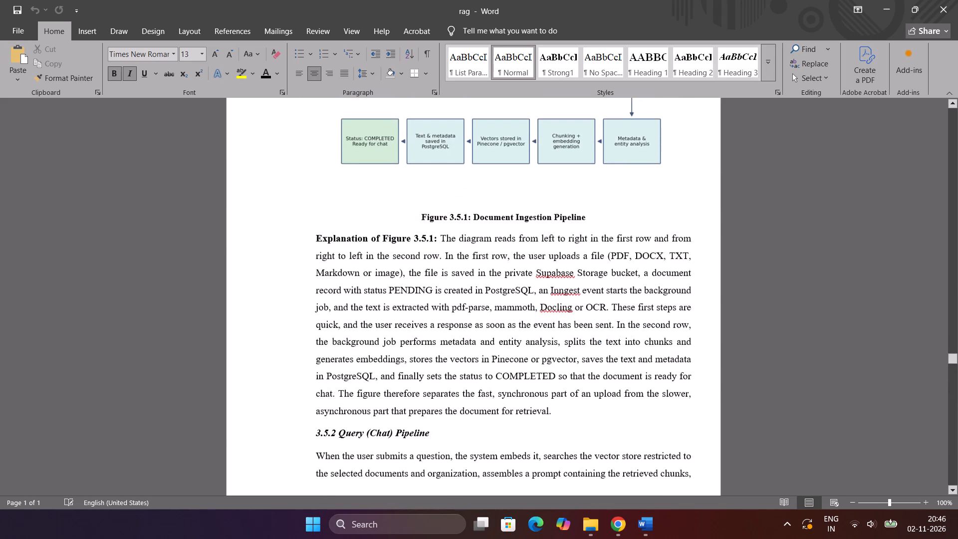
scroll(484, 229, down, 1)
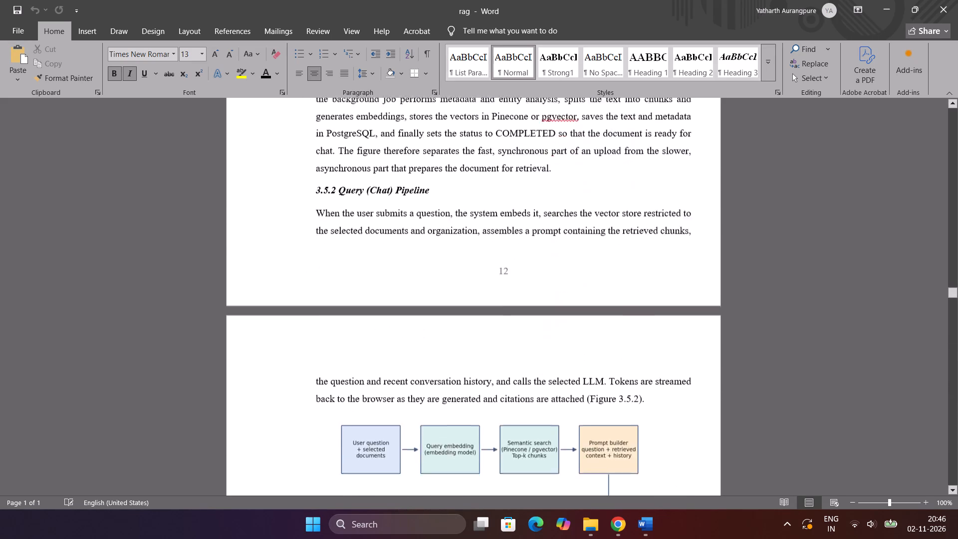
scroll(484, 229, down, 3)
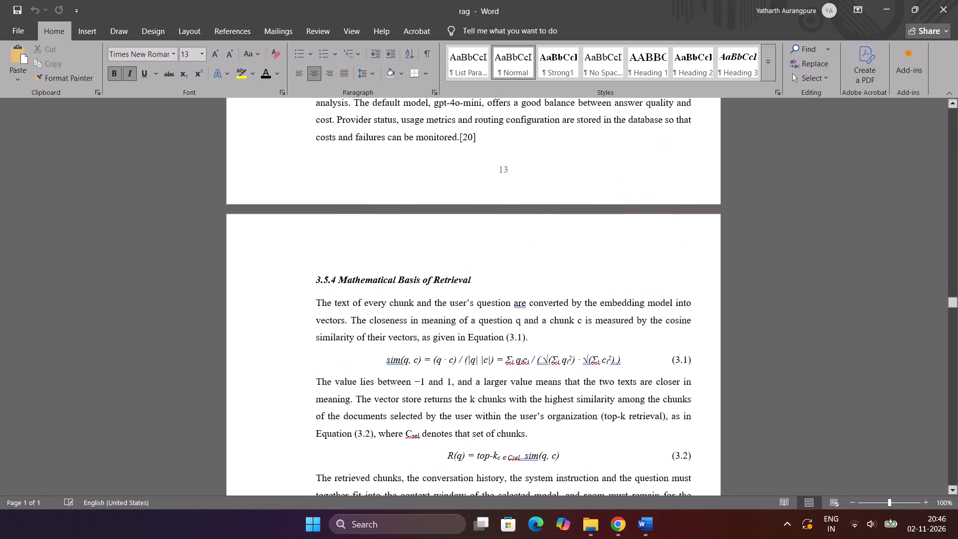
scroll(484, 229, down, 3)
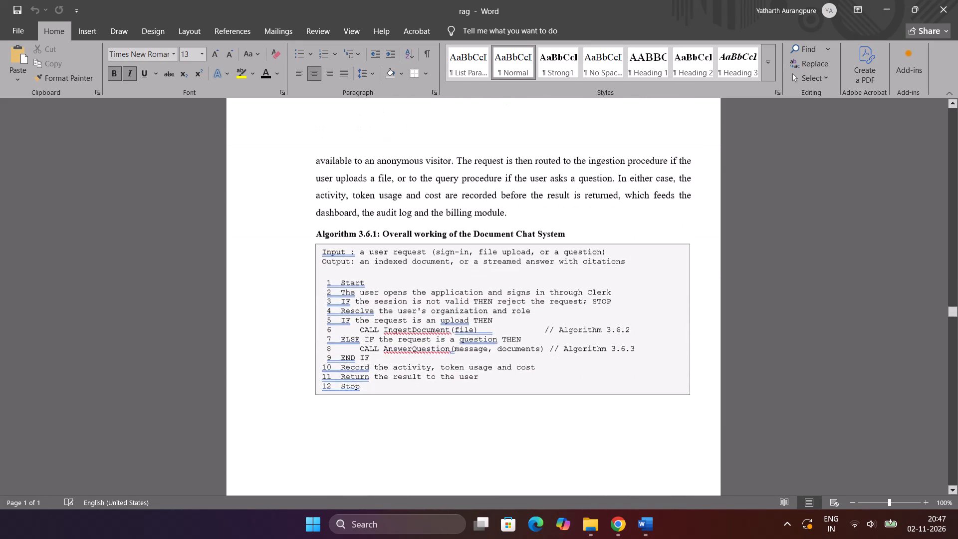
Examine the rag report's 3.6 algorithm sections and flowchart through to Figure 3.7.1 in Database Design.
scroll(484, 229, down, 3)
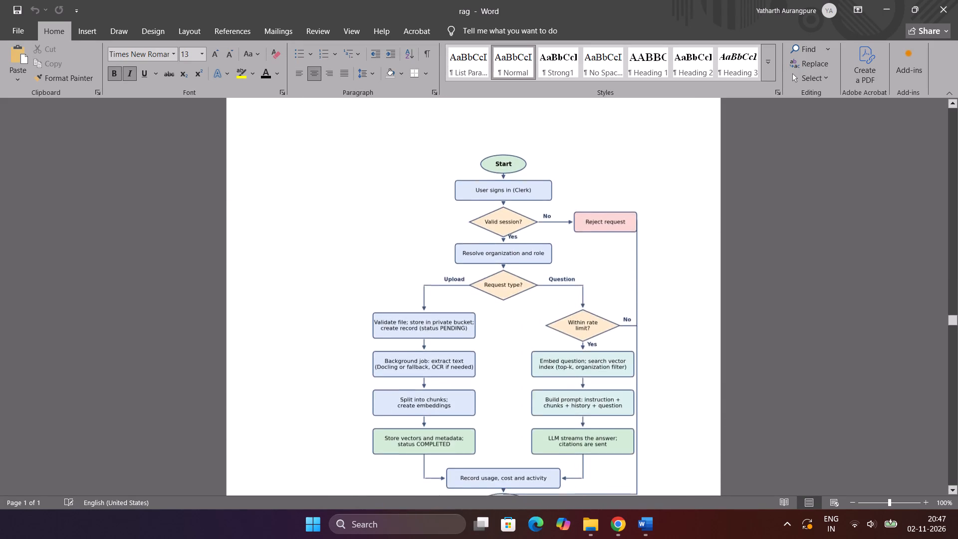
scroll(484, 229, down, 1)
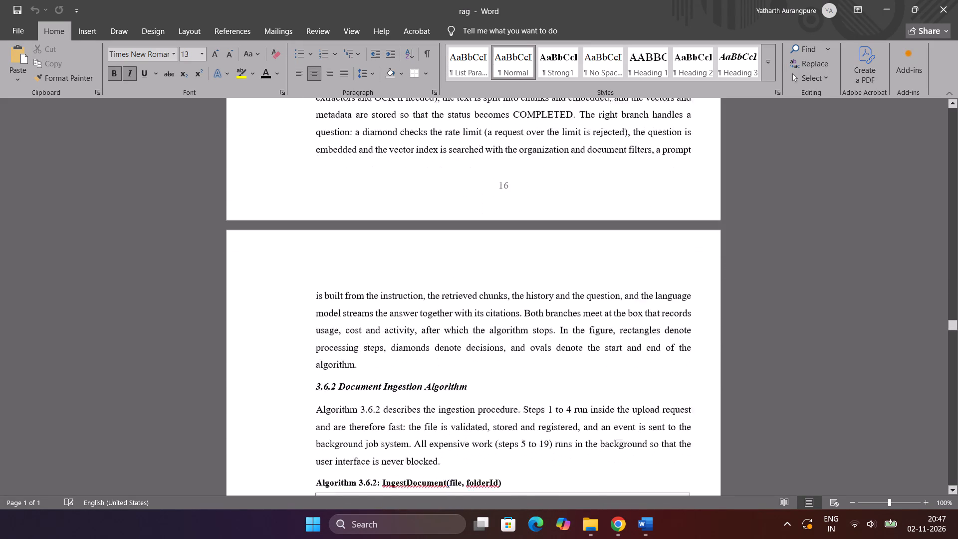
scroll(484, 229, down, 2)
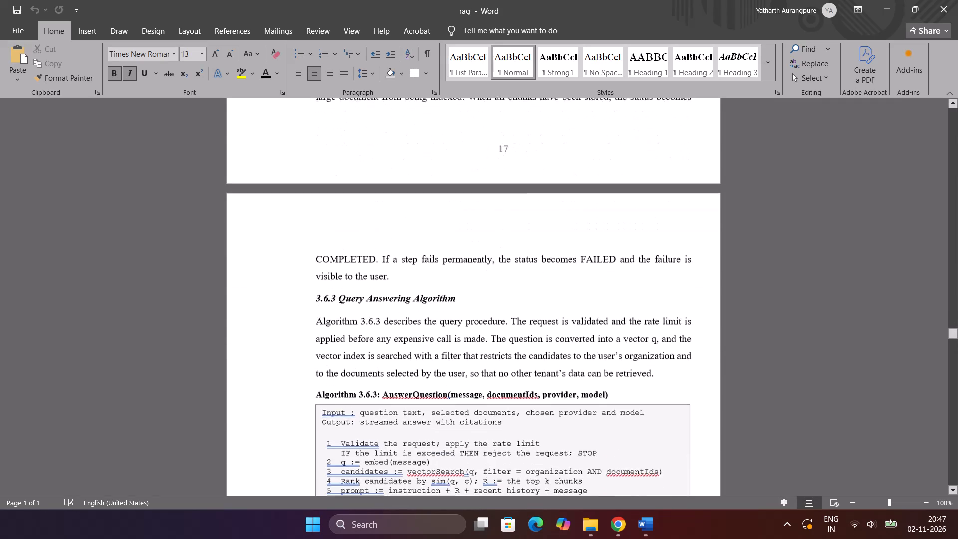
scroll(484, 229, down, 4)
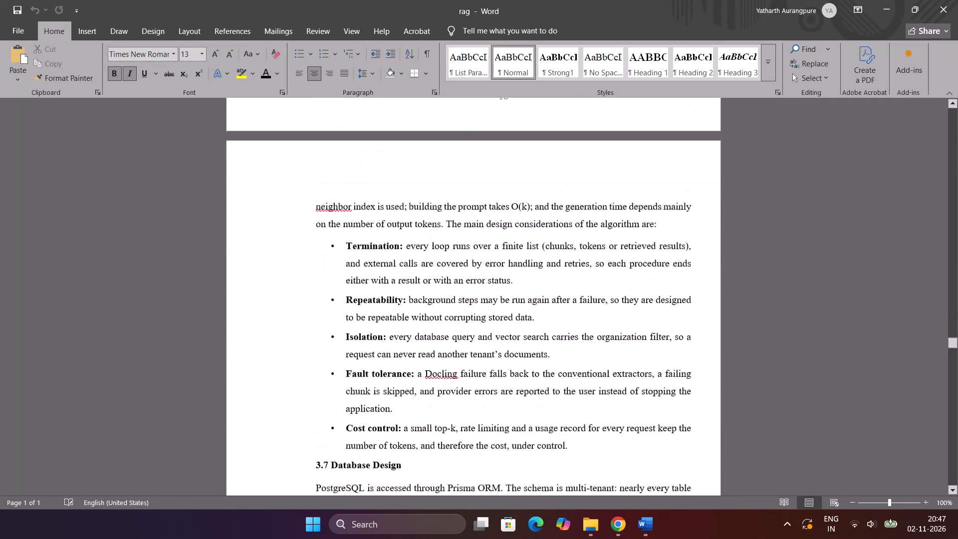
scroll(484, 229, down, 1)
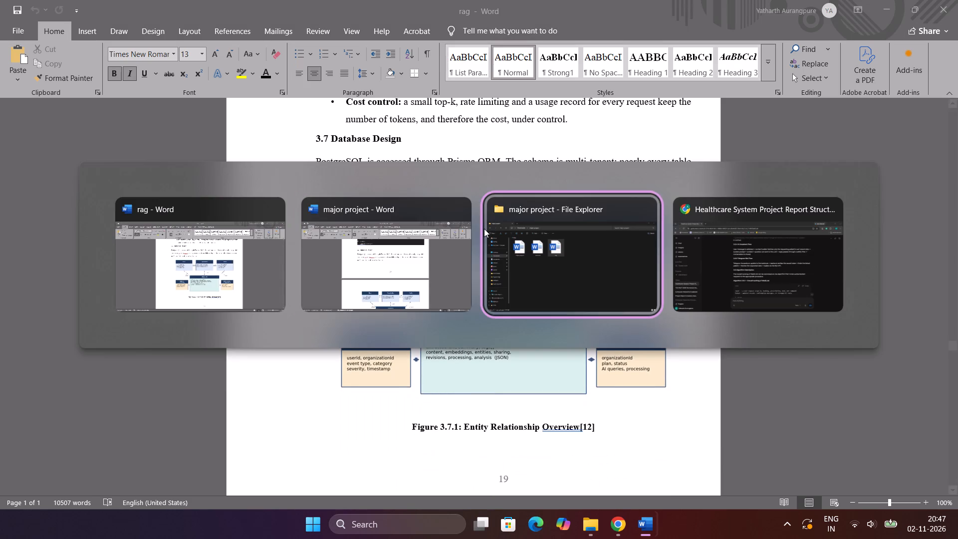
Check the extent of the rag report's 3.7 Database Design section, up to where 3.8 System Requirements begins.
scroll(484, 229, down, 2)
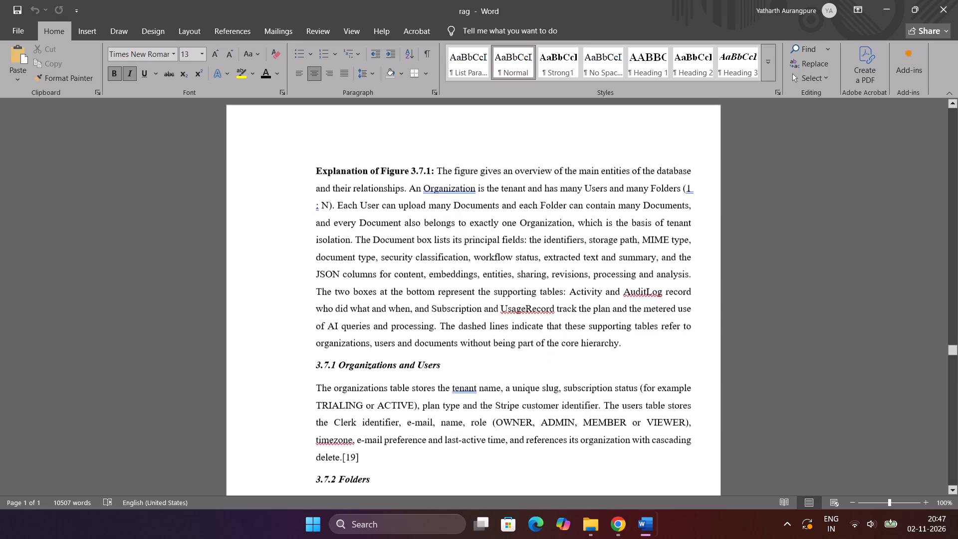
scroll(484, 229, down, 2)
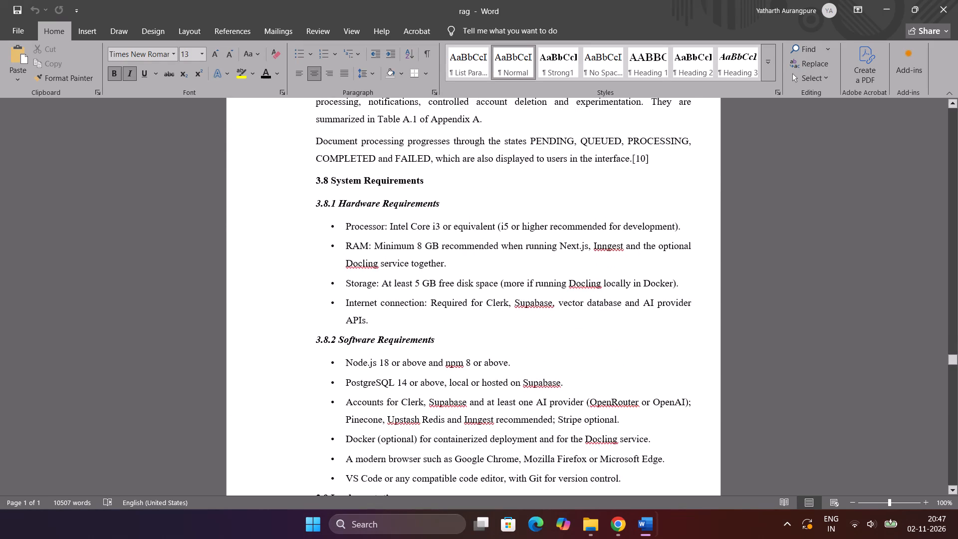
scroll(484, 229, up, 5)
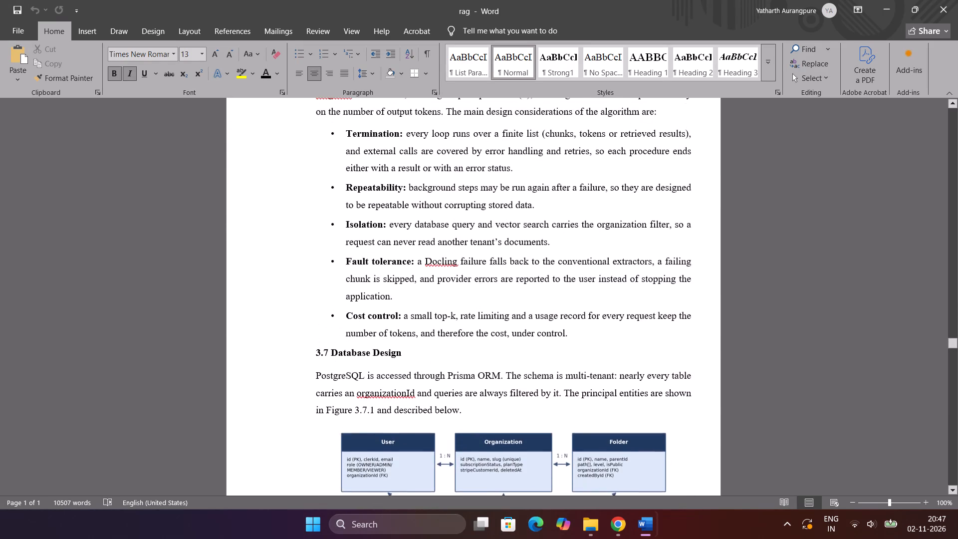
scroll(484, 229, down, 1)
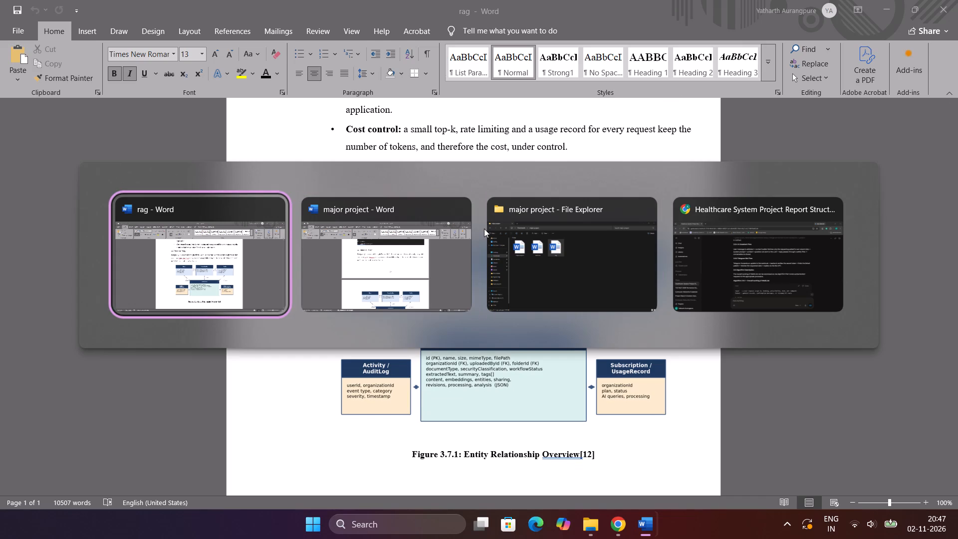
Open the medilink report from the major project folder and enable editing.
double_click(327, 161)
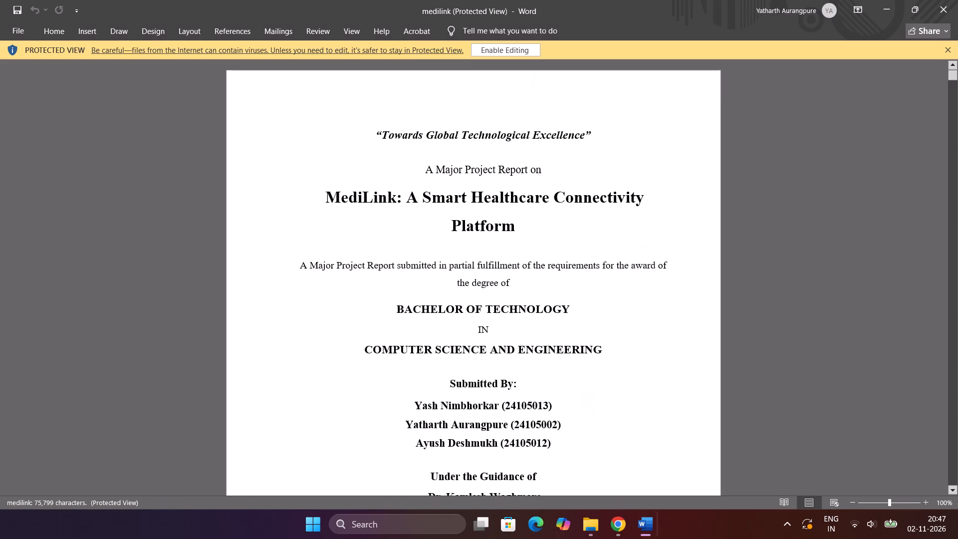
click(518, 53)
Search the medilink report for "database design" and step through the matches.
key(ctrl+f)
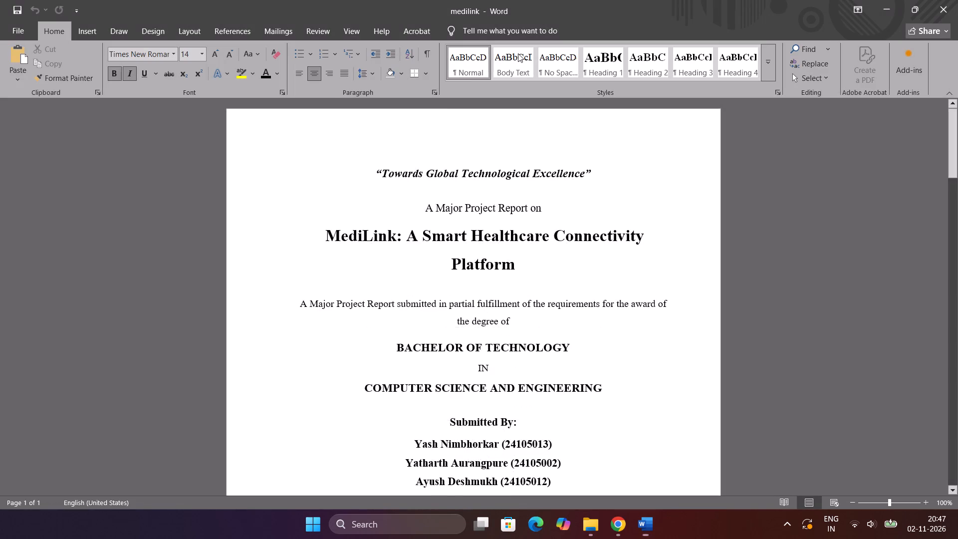
text(database design)
key(Return)
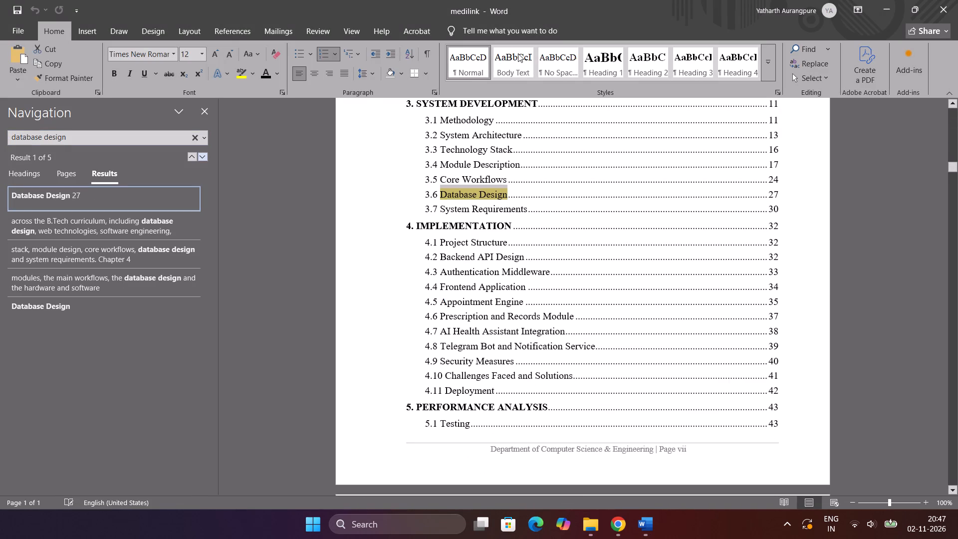
key(Return)
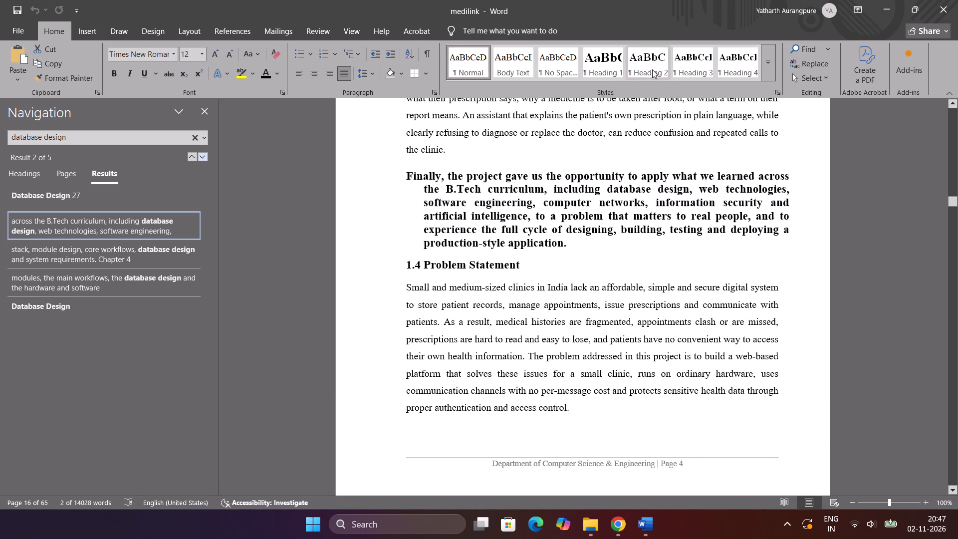
Step through the remaining "database design" matches to reach the 3.6 Database Design heading in the medilink report.
scroll(569, 153, up, 1)
key(Return)
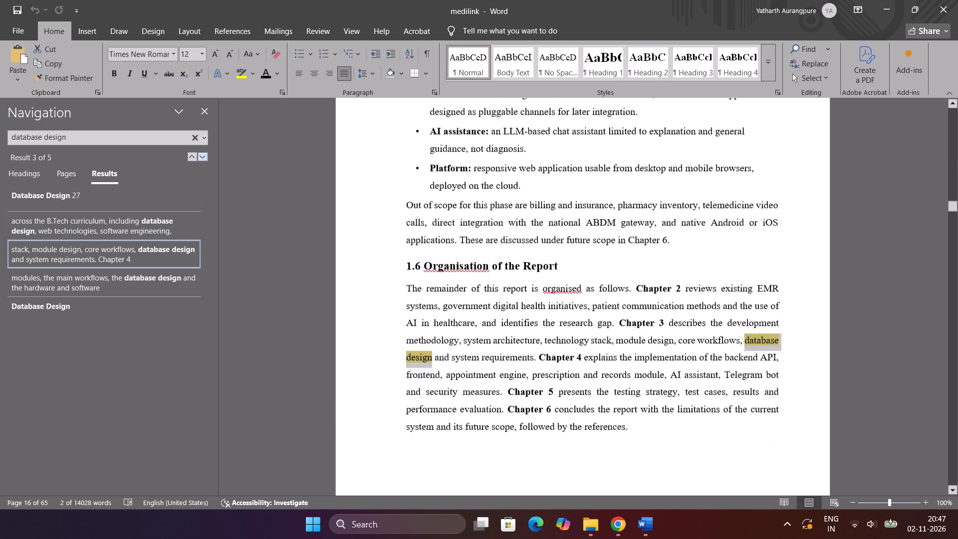
key(Return)
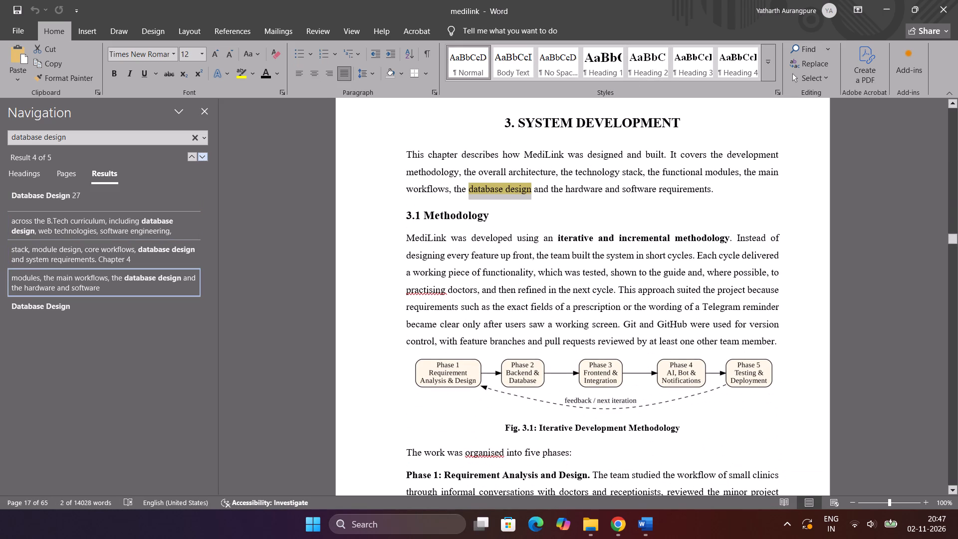
key(Return)
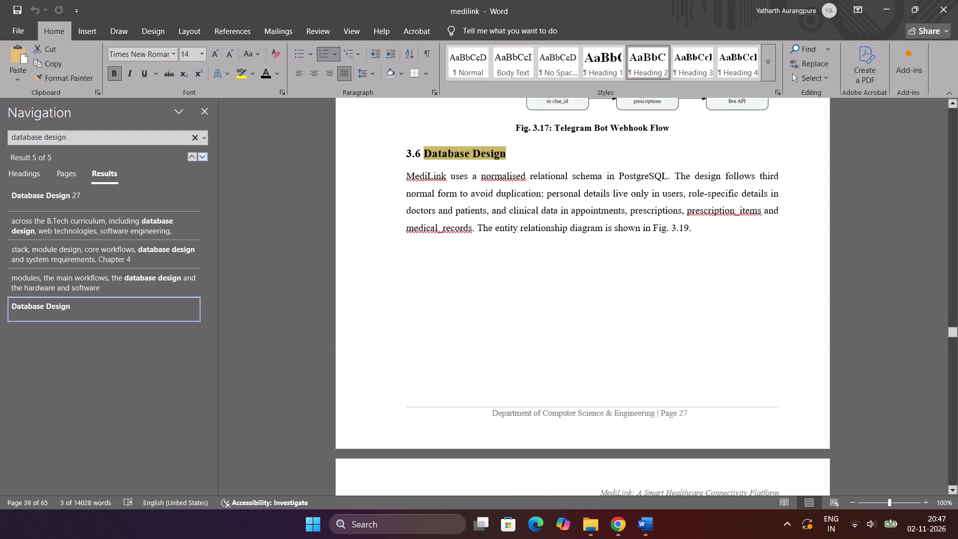
Check the extent of the medilink report's 3.6 Database Design section, from its heading to where 3.7 System Requirements begins.
scroll(443, 216, down, 3)
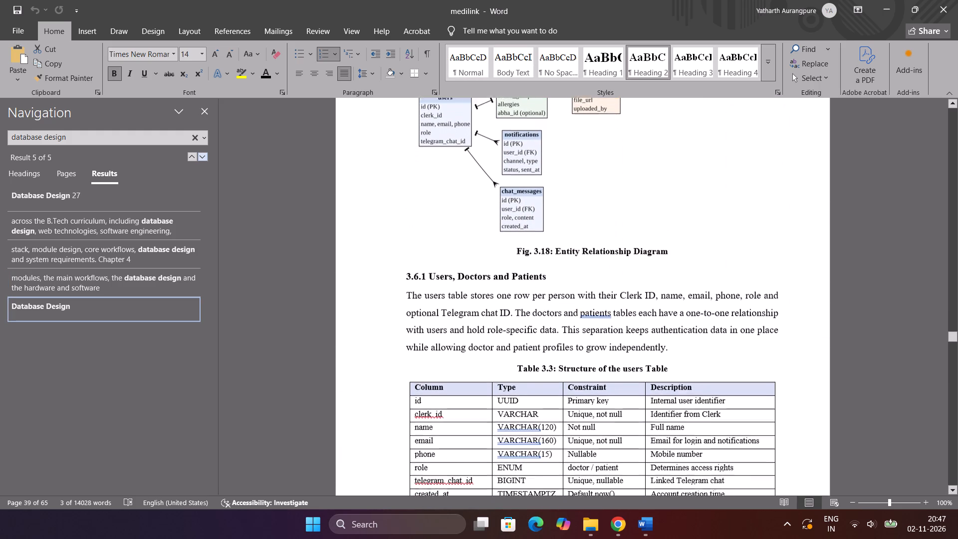
scroll(443, 216, down, 2)
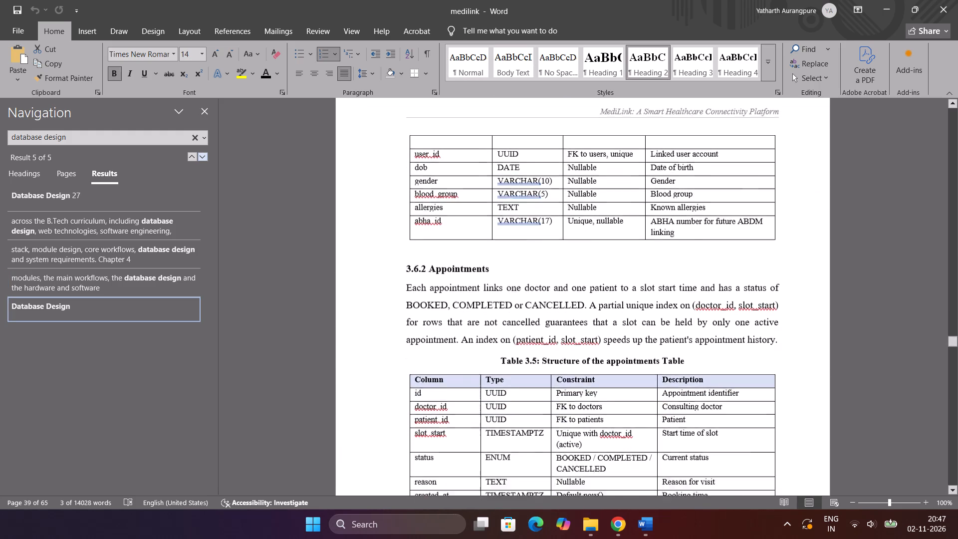
scroll(443, 216, down, 1)
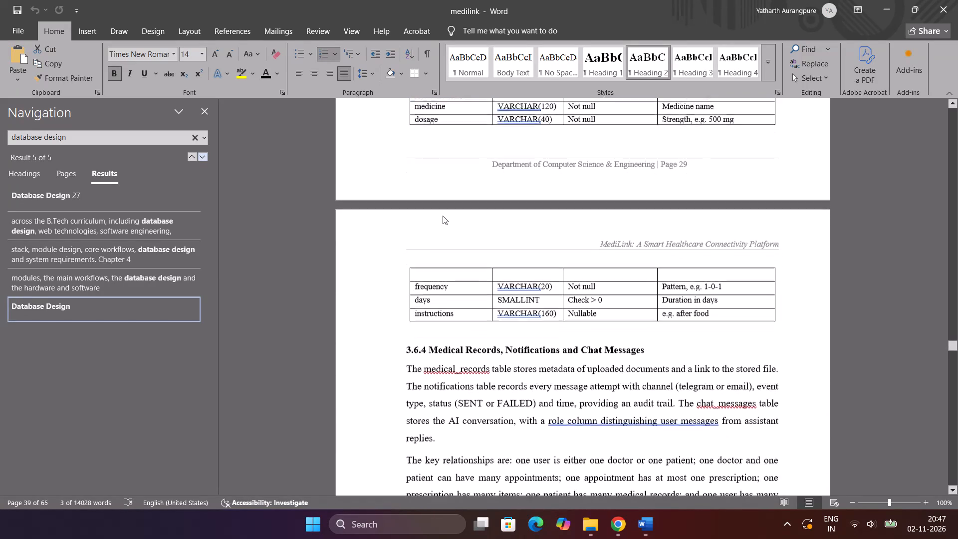
scroll(443, 216, down, 1)
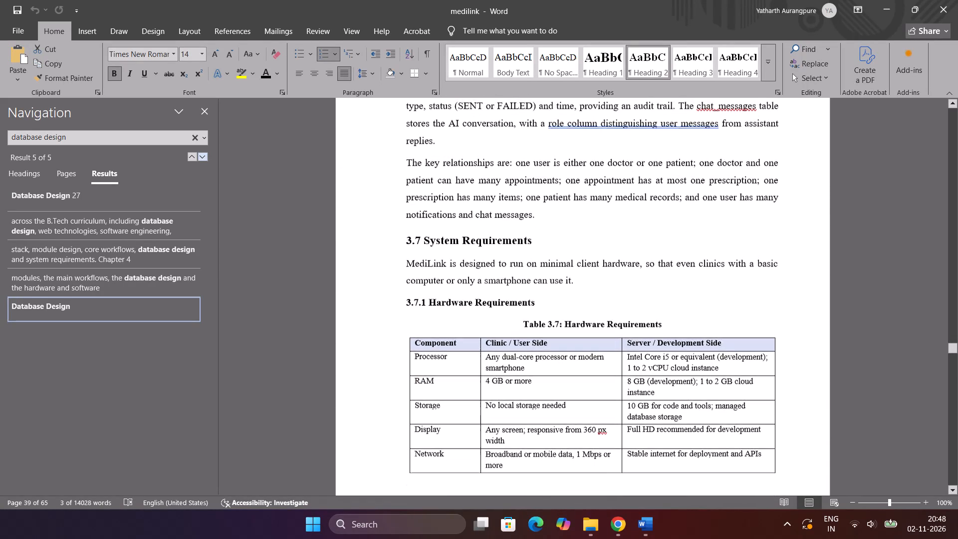
scroll(443, 216, down, 1)
scroll(443, 216, up, 3)
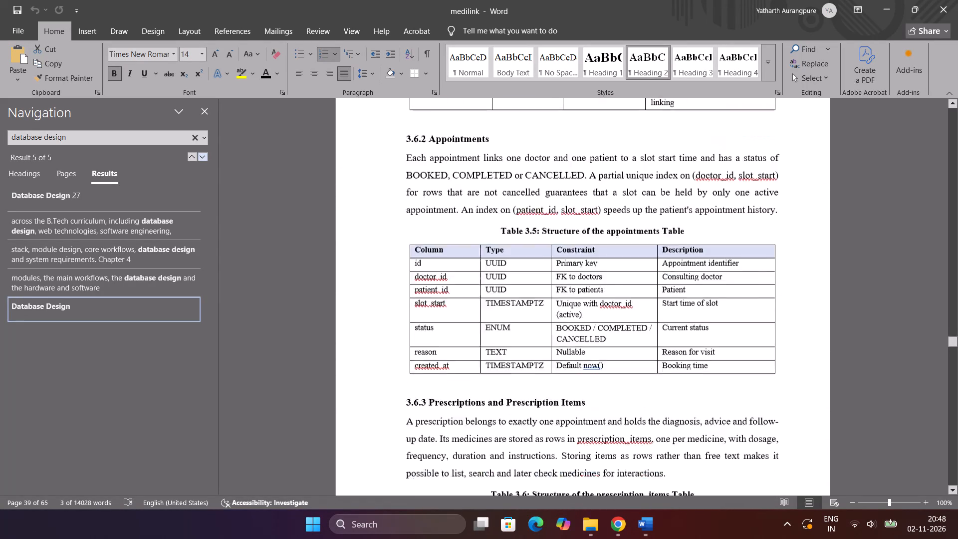
scroll(443, 216, up, 2)
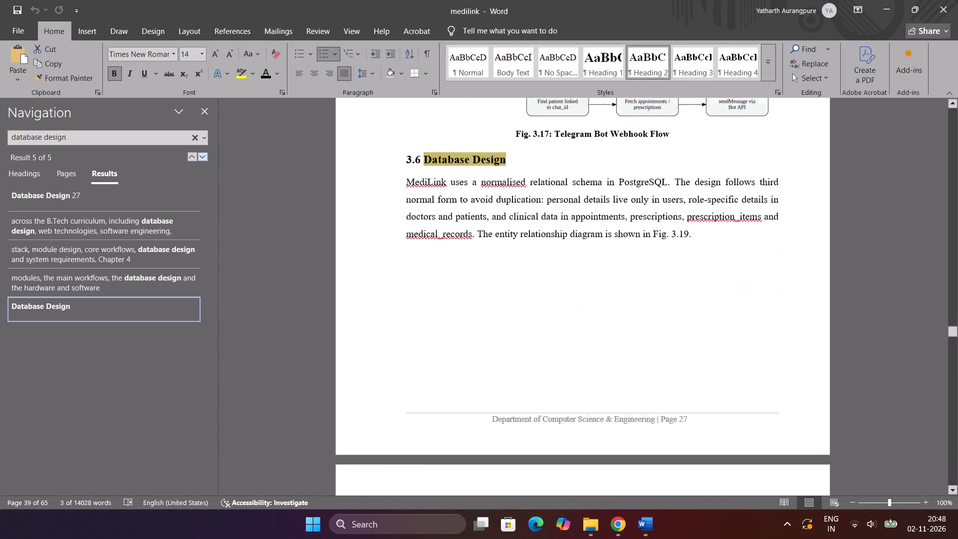
scroll(443, 216, up, 1)
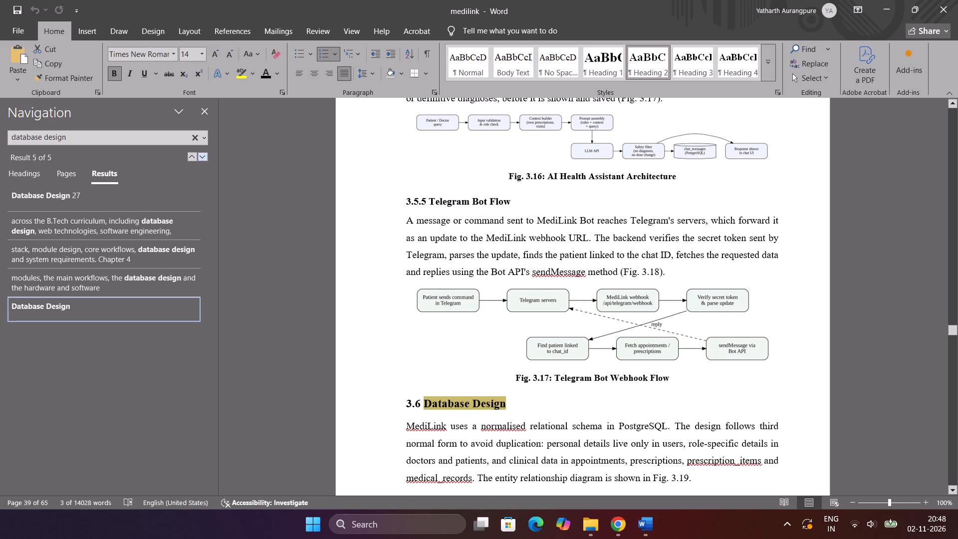
Copy the medilink report's Database Design content, from below heading 3.6 through the end of 3.6.4, and switch to the rag report.
drag(382, 428, 376, 508)
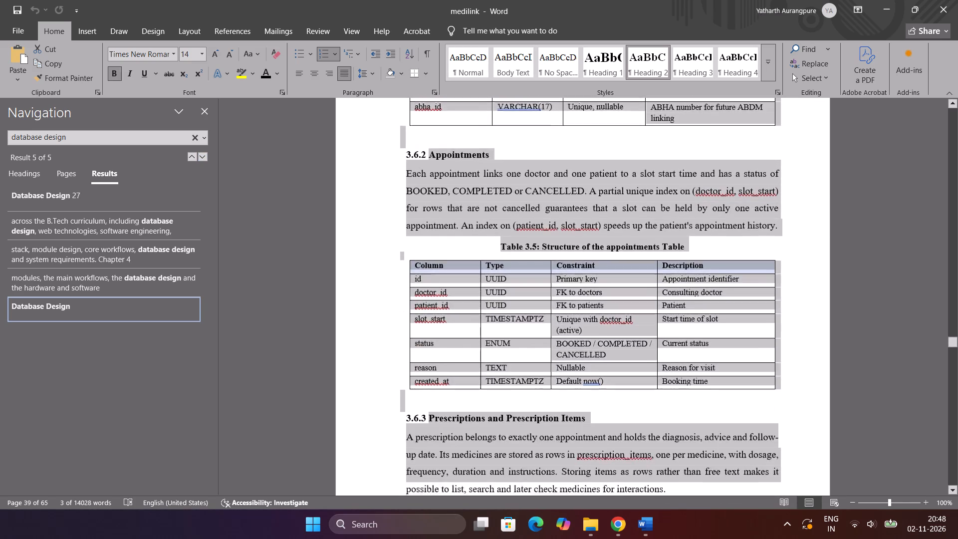
drag(376, 508, 376, 498)
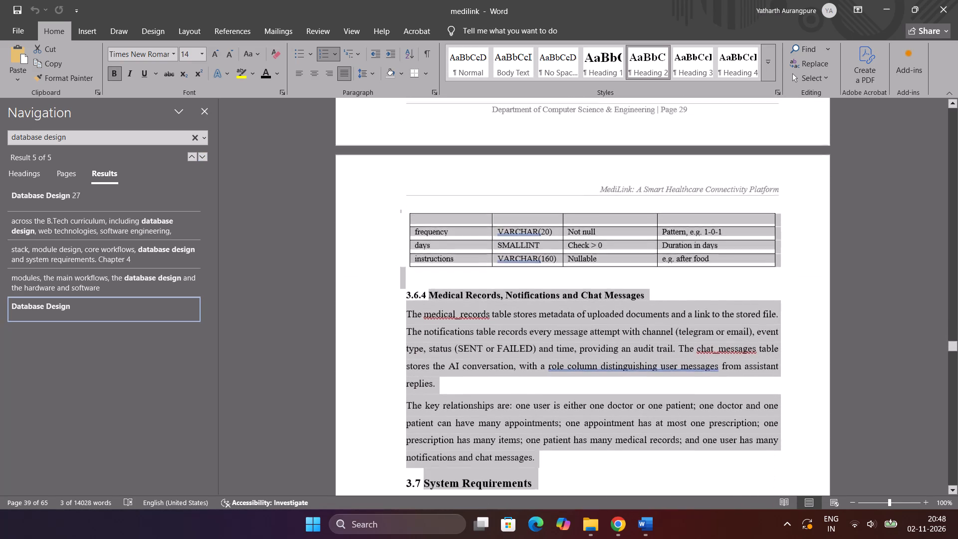
drag(376, 498, 401, 357)
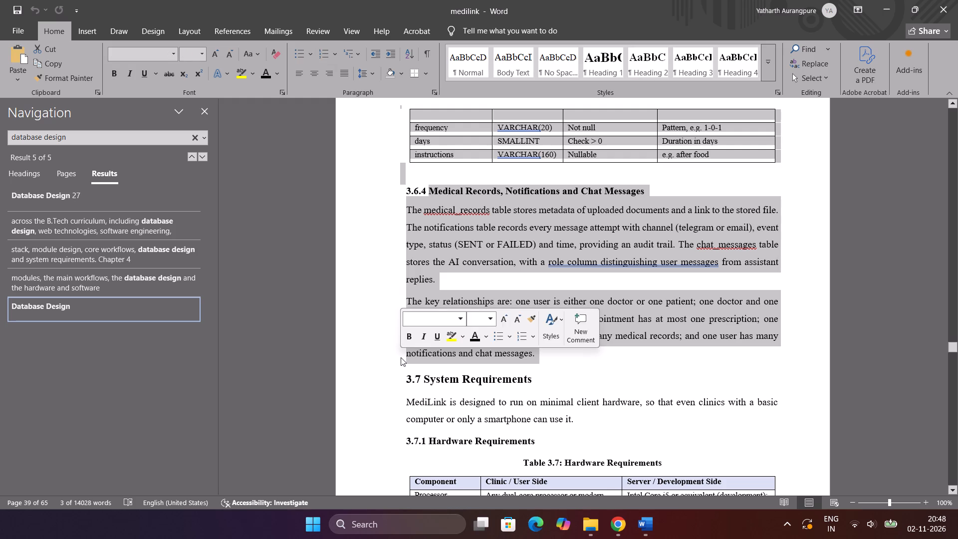
key(ctrl+c)
key(ctrl+c)
key(alt+Tab)
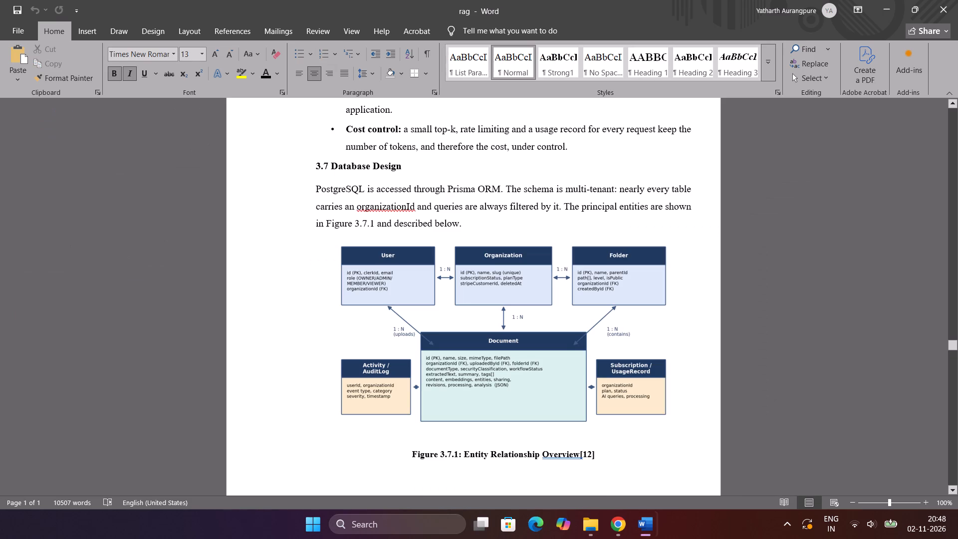
Replace everything under the rag report's 3.7 Database Design heading, through the end of 3.7.4 Supporting Tables, with the copied MediLink database design content.
drag(293, 185, 282, 420)
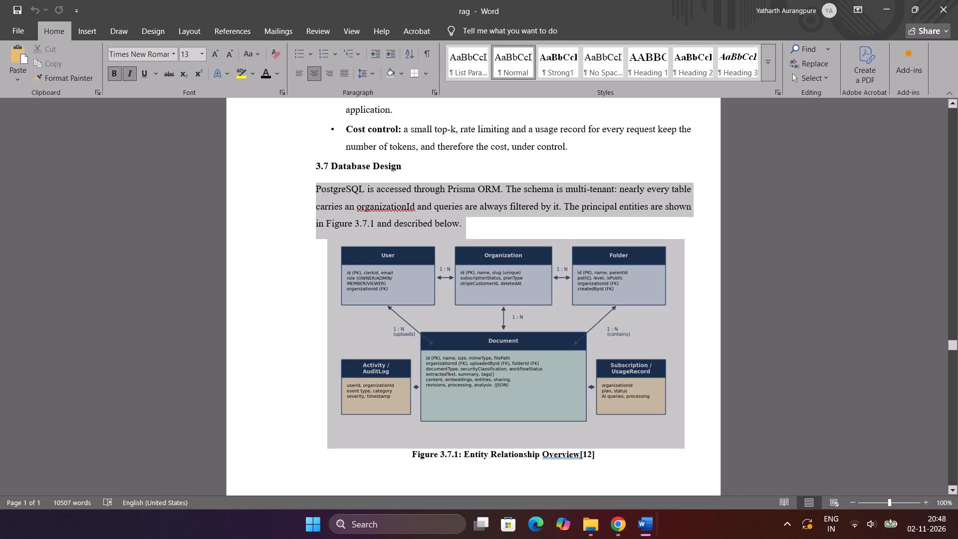
drag(282, 420, 289, 448)
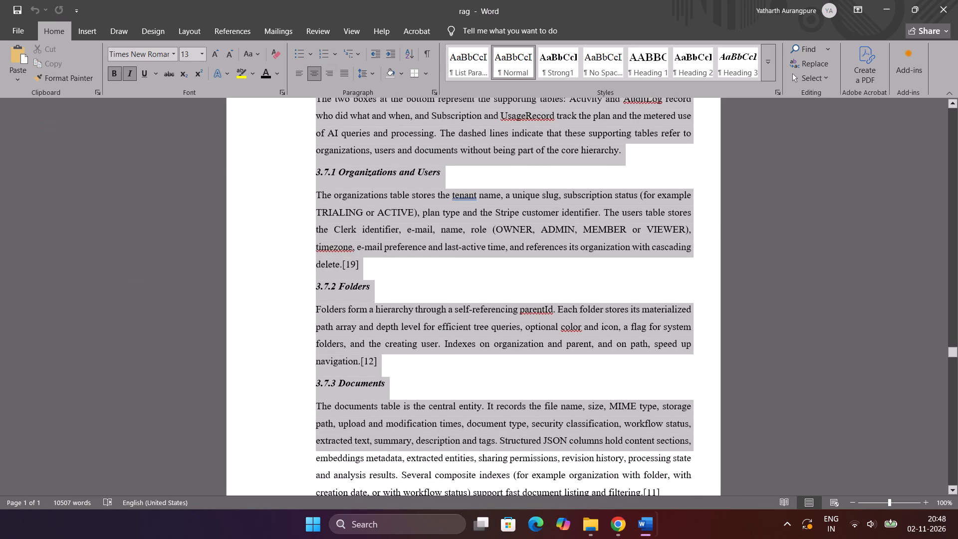
drag(289, 448, 290, 493)
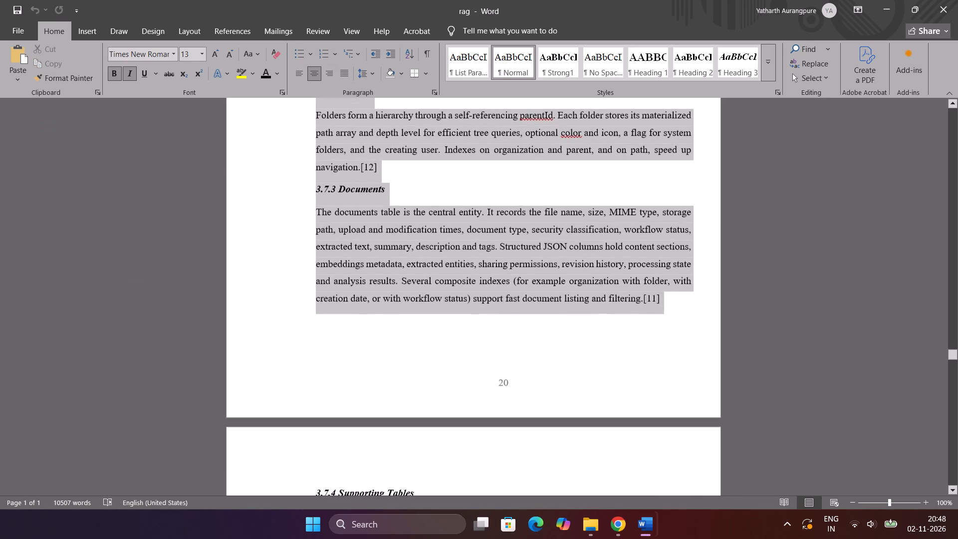
drag(290, 493, 311, 222)
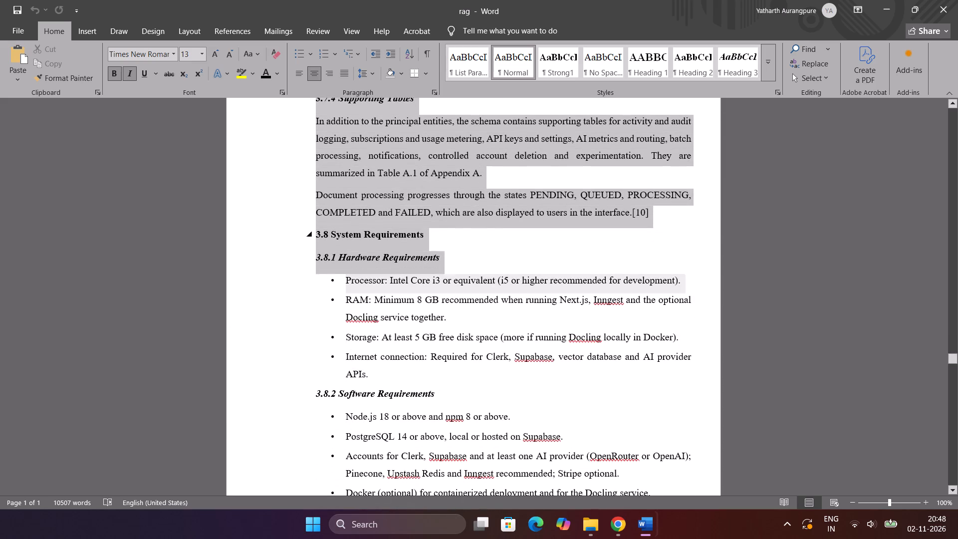
drag(311, 222, 309, 218)
key(ctrl+v)
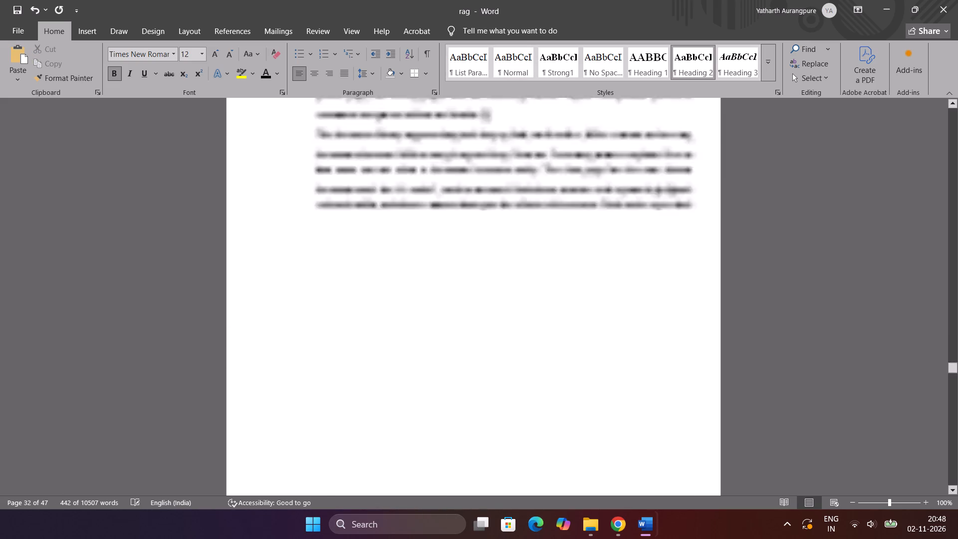
Review the pasted database design content in the rag report, from the appointments table back to the Entity Relationship Diagram.
scroll(502, 343, up, 3)
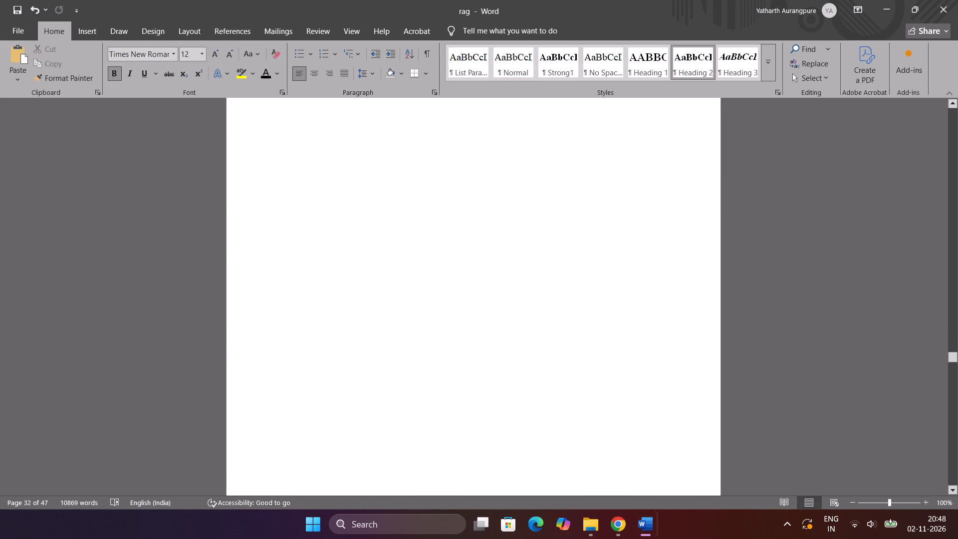
scroll(502, 343, up, 3)
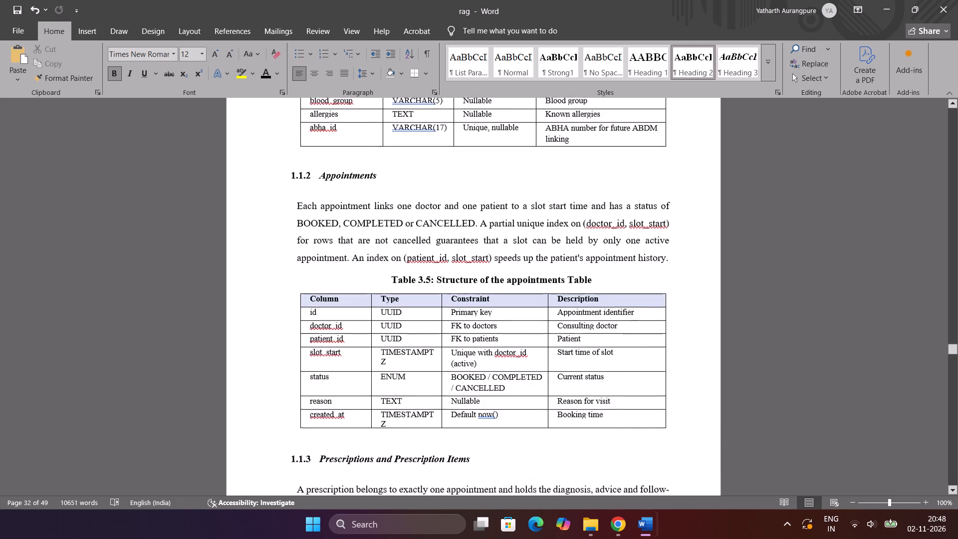
scroll(502, 343, up, 4)
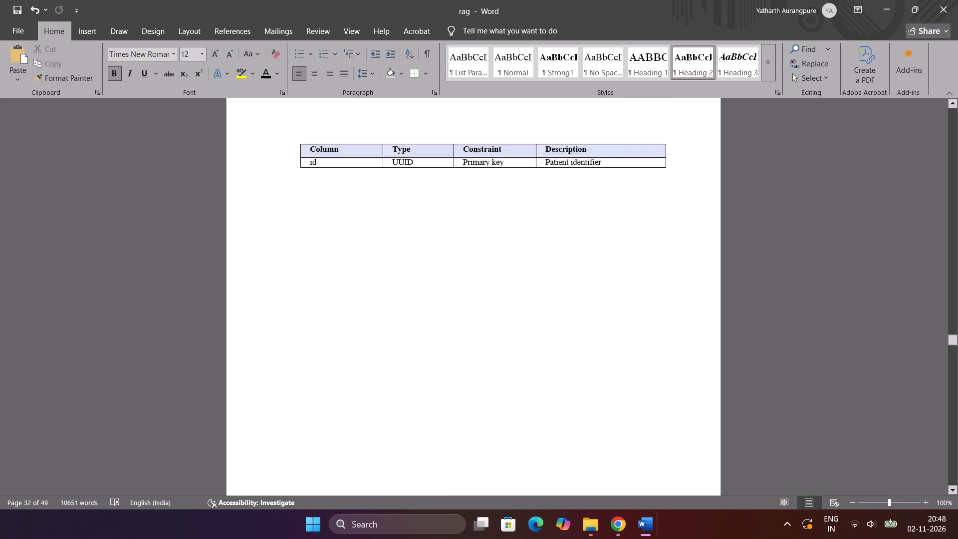
scroll(502, 343, up, 4)
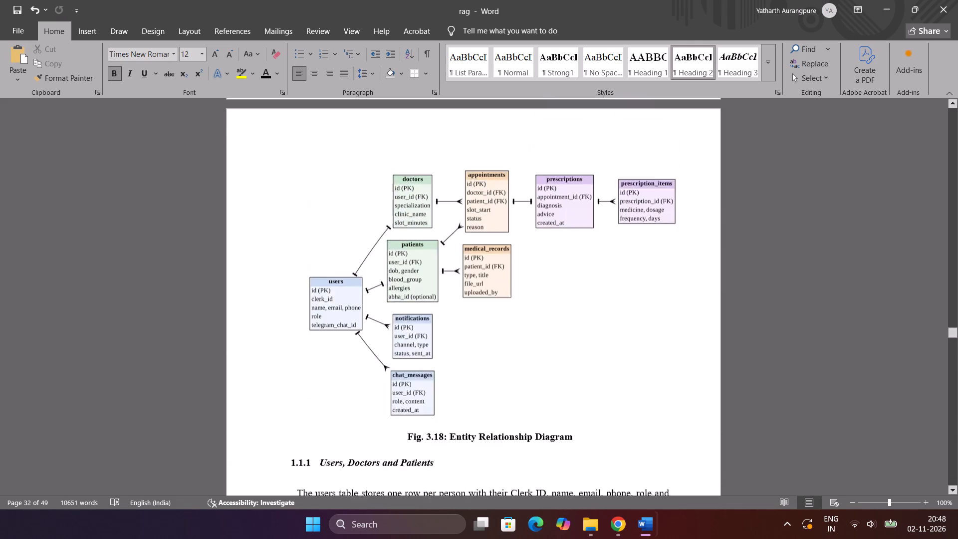
Review the rag report from the 3.7 Database Design heading through the pasted tables and the implementation sections to the end of chapter 3.
scroll(502, 343, up, 3)
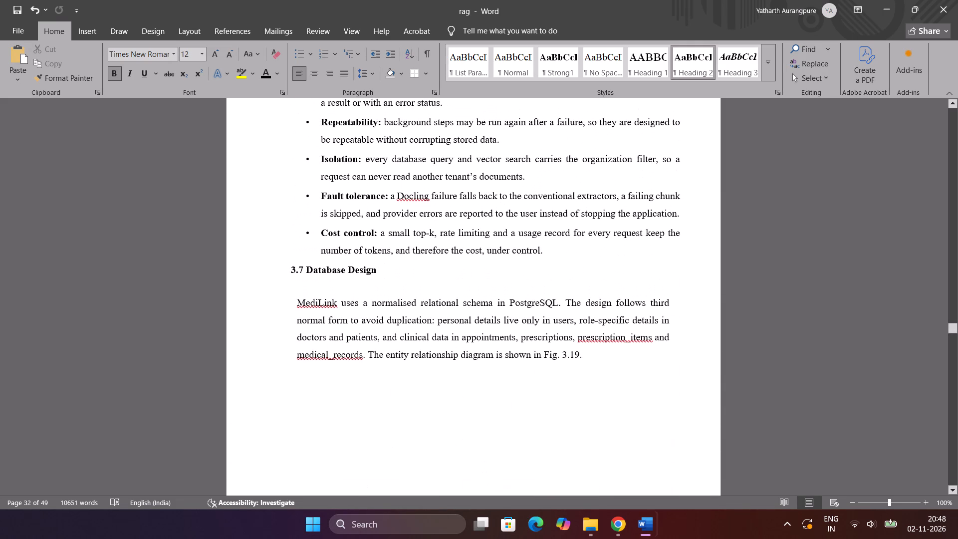
scroll(502, 343, down, 6)
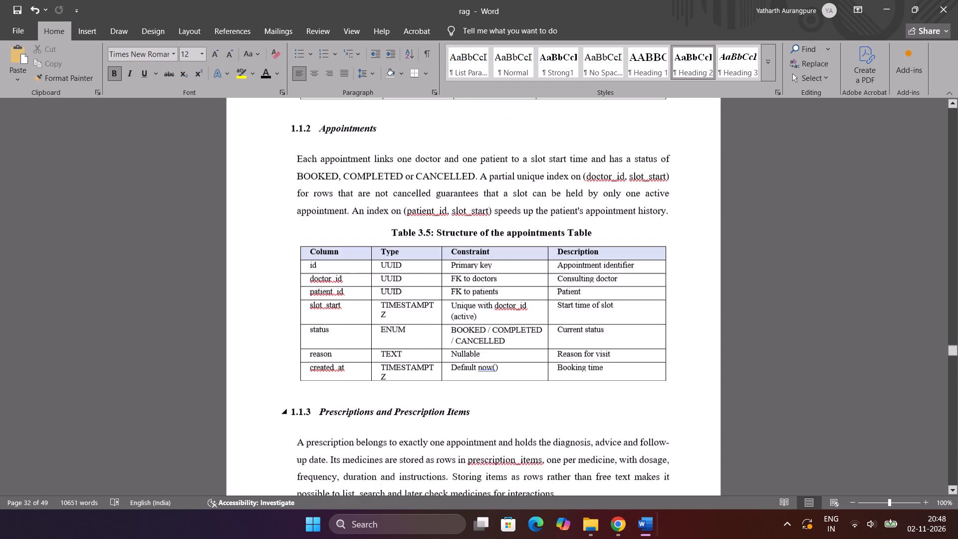
scroll(502, 343, down, 8)
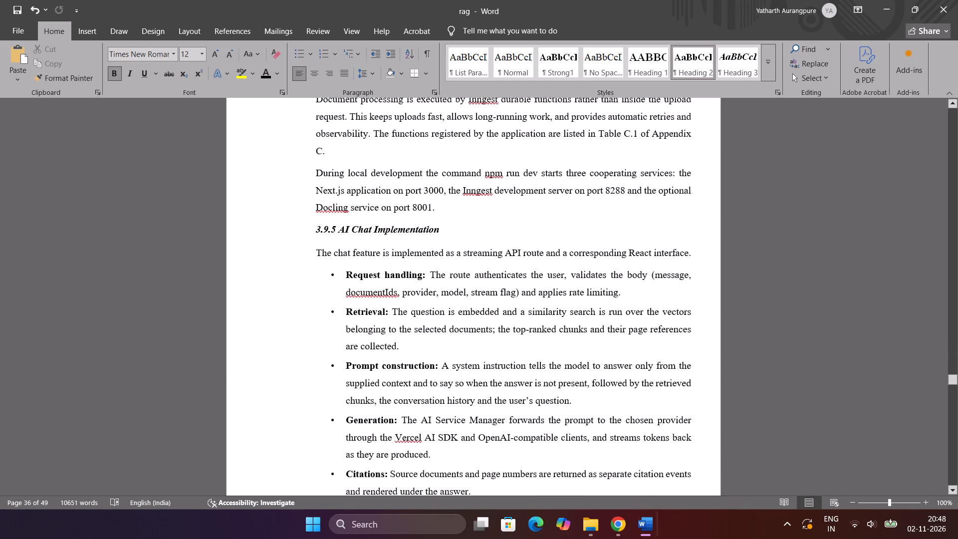
scroll(502, 343, down, 5)
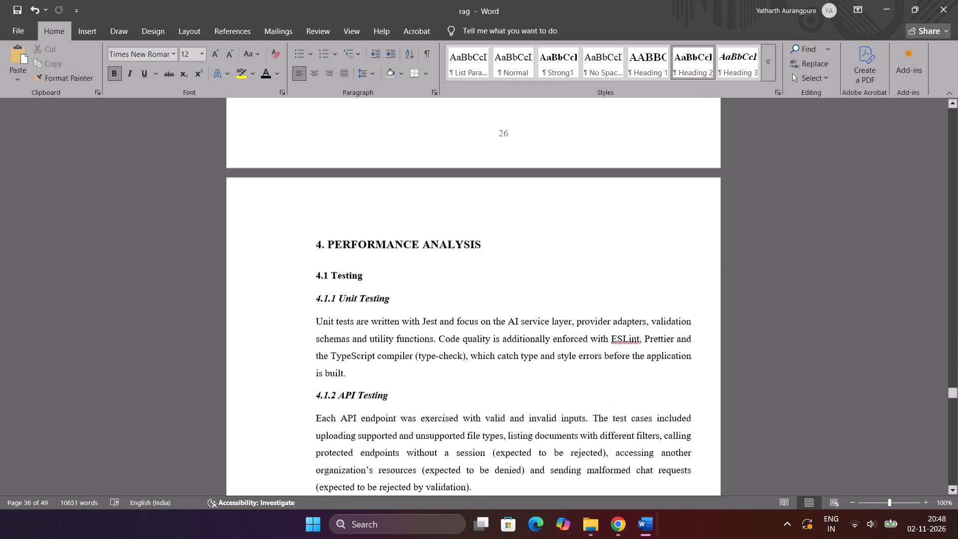
Review the rag report's Performance Analysis chapter, from 4.1 Testing through the application screenshots to 4.4 Discussion.
scroll(502, 343, down, 2)
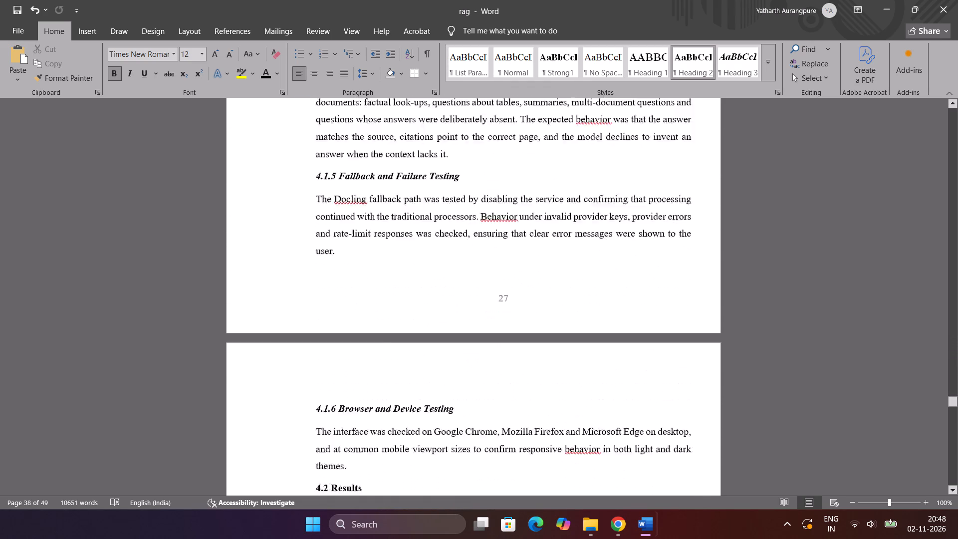
scroll(502, 343, down, 3)
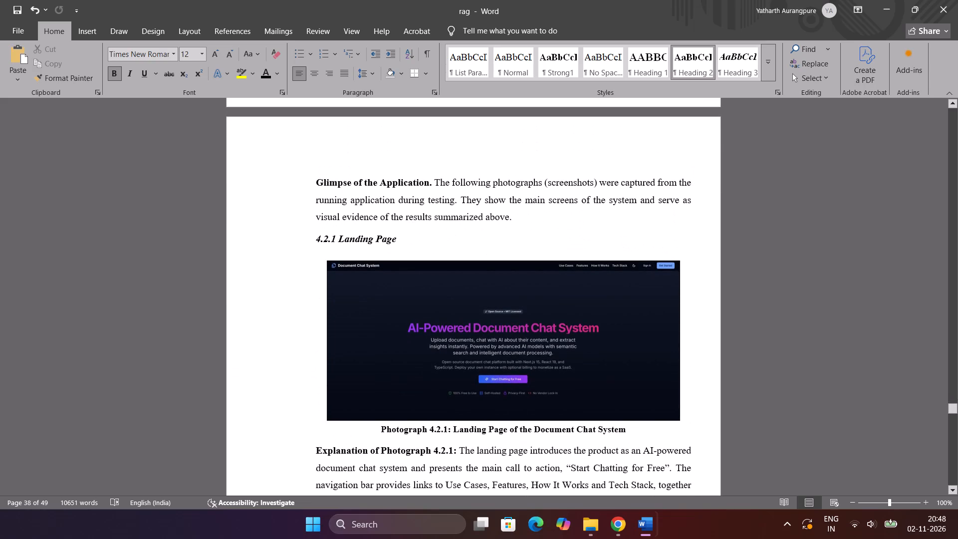
scroll(502, 343, down, 1)
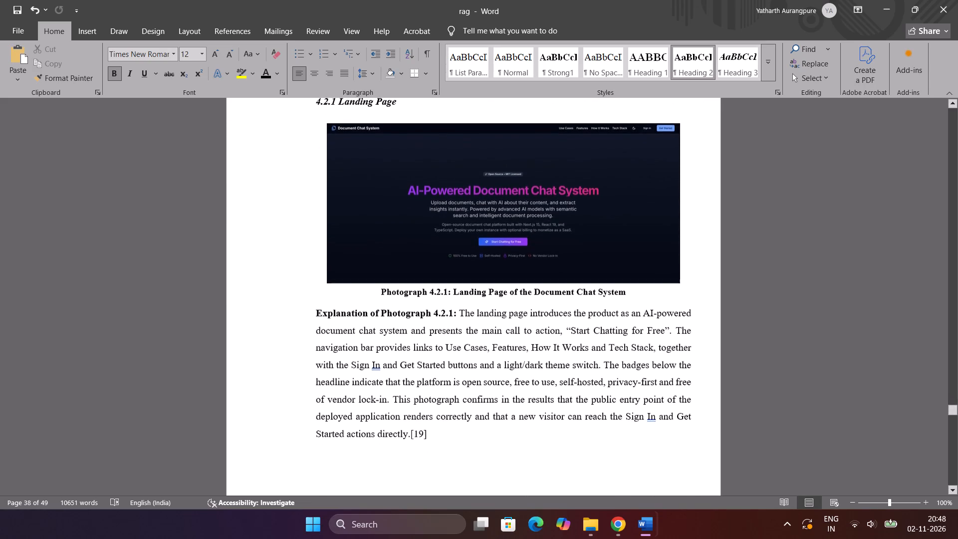
scroll(502, 343, down, 3)
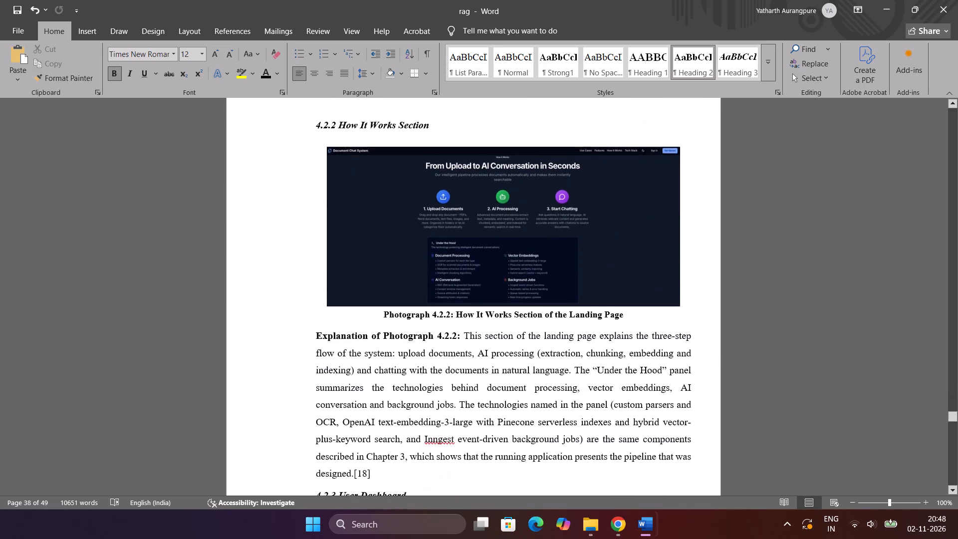
scroll(502, 343, down, 5)
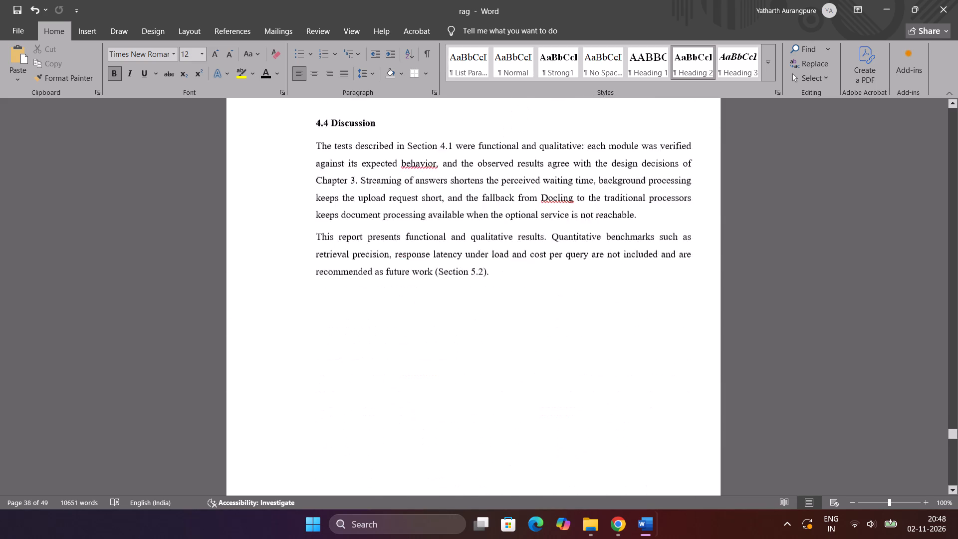
Review the remainder of the rag report, from chapter 5 through the References and appendices to the Inngest background functions table in Appendix C.
scroll(502, 343, down, 4)
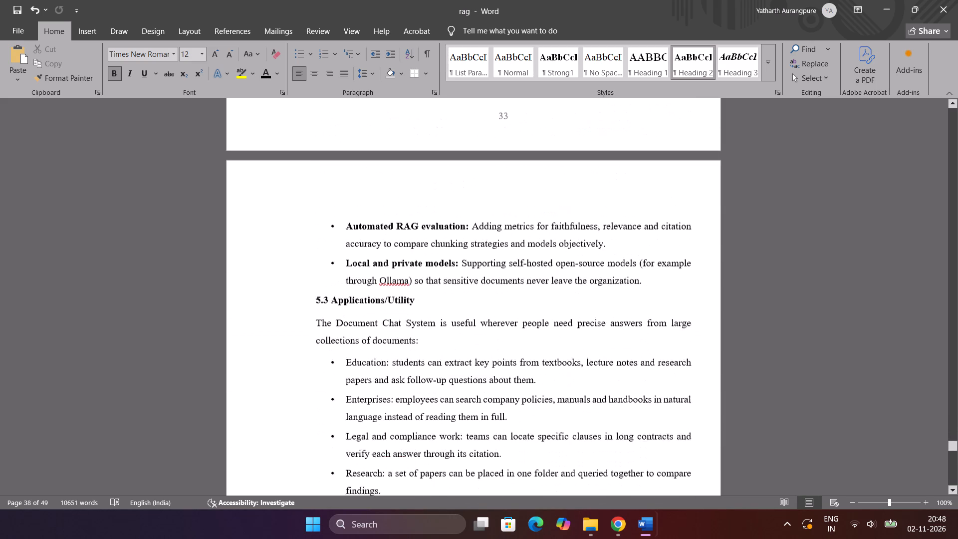
scroll(502, 343, down, 2)
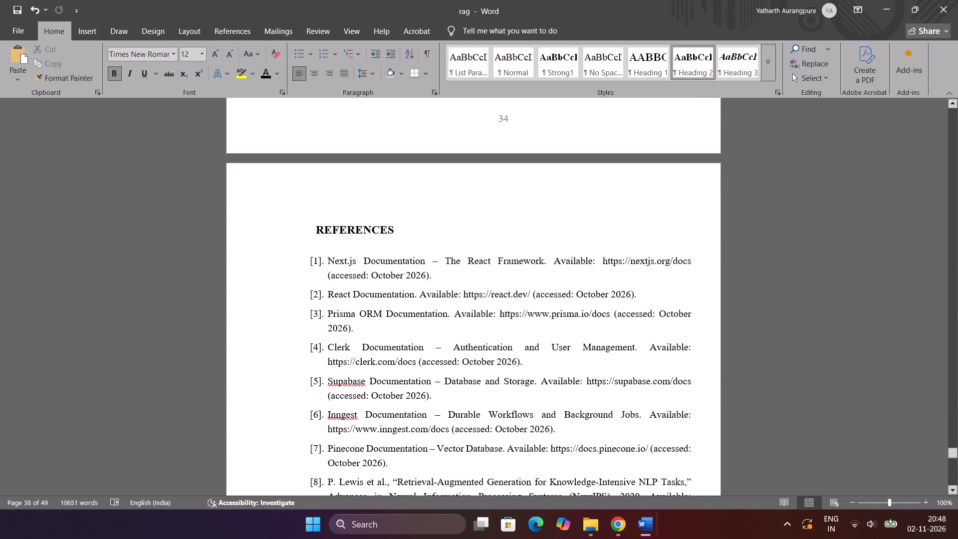
scroll(502, 343, down, 3)
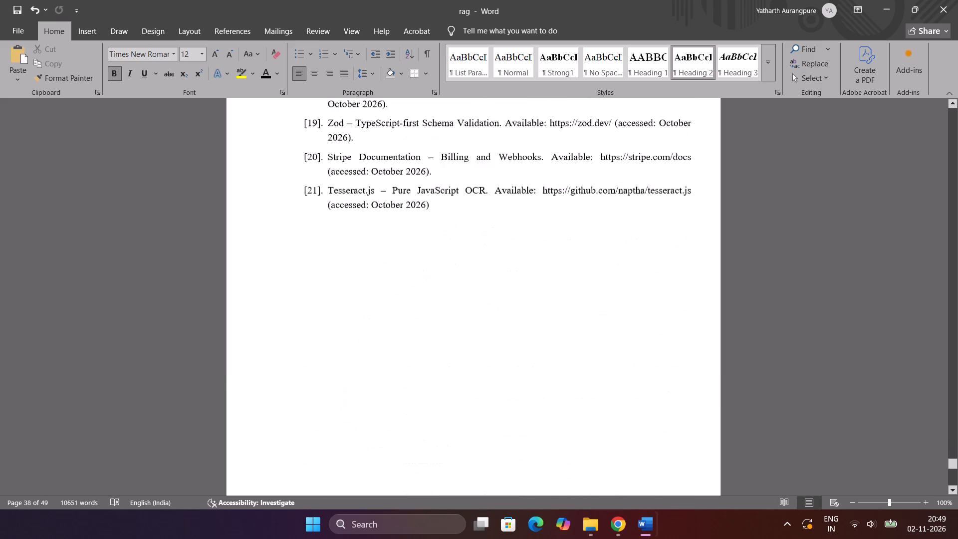
scroll(502, 343, down, 5)
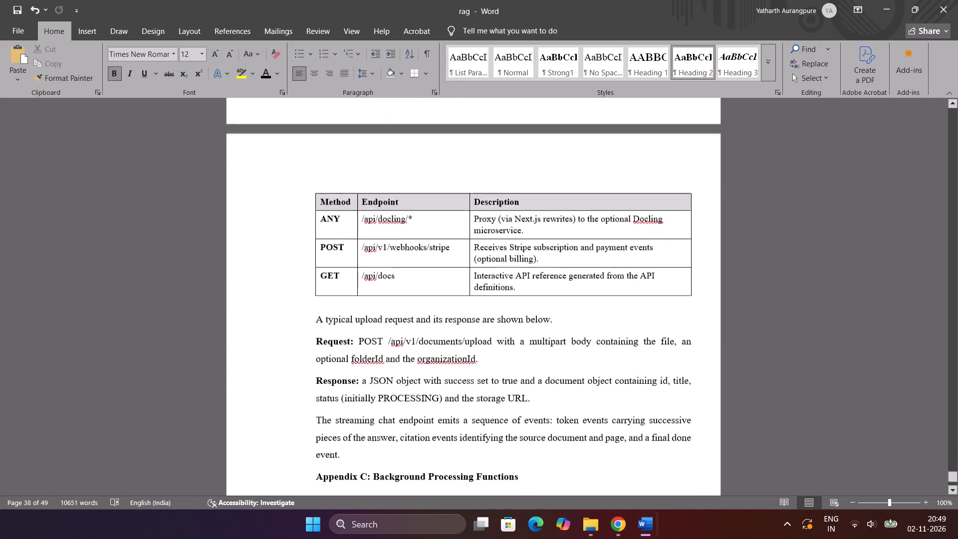
scroll(502, 343, down, 1)
scroll(502, 343, up, 1)
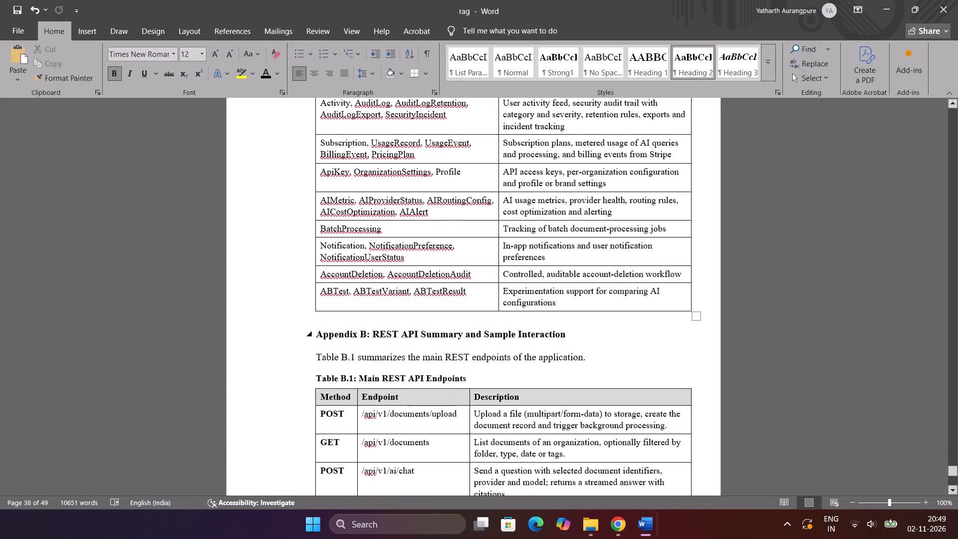
scroll(502, 343, up, 1)
scroll(502, 343, down, 3)
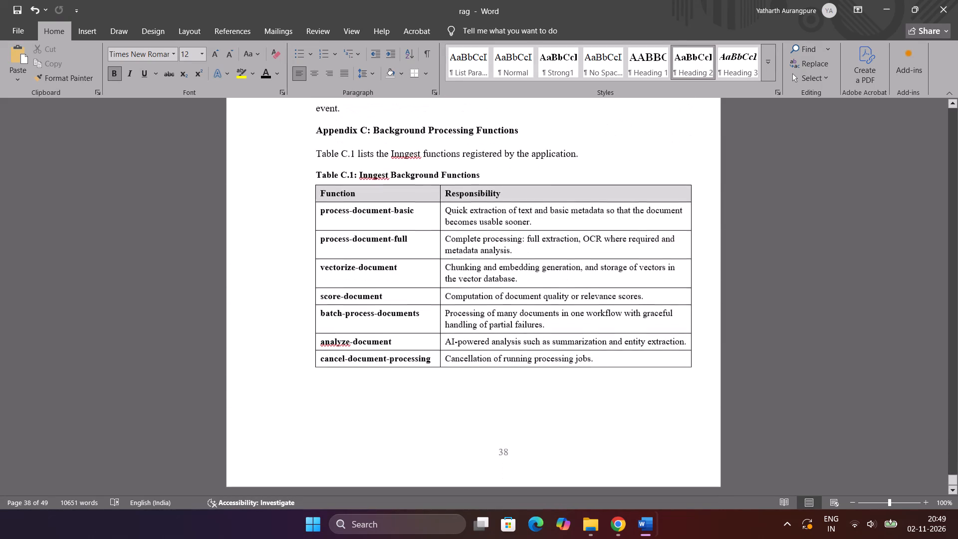
scroll(502, 343, down, 2)
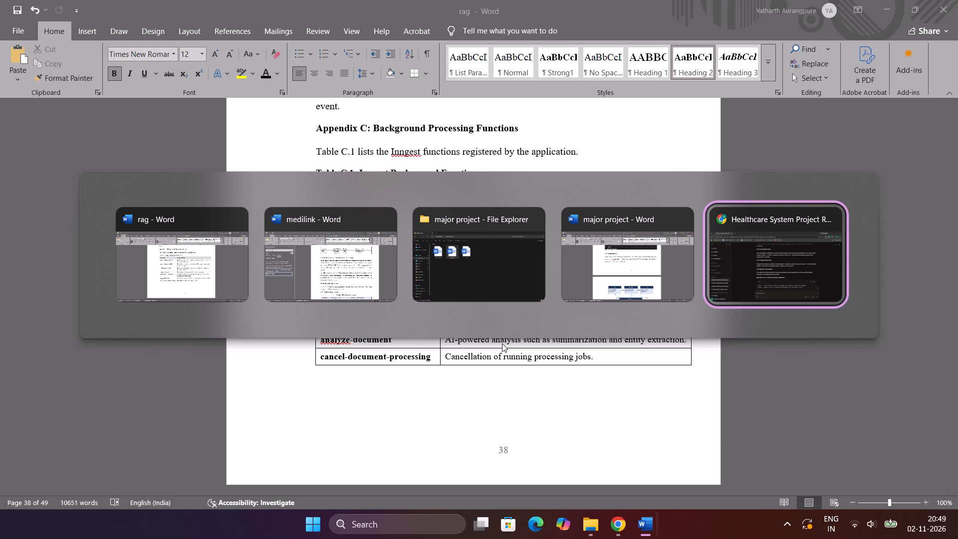